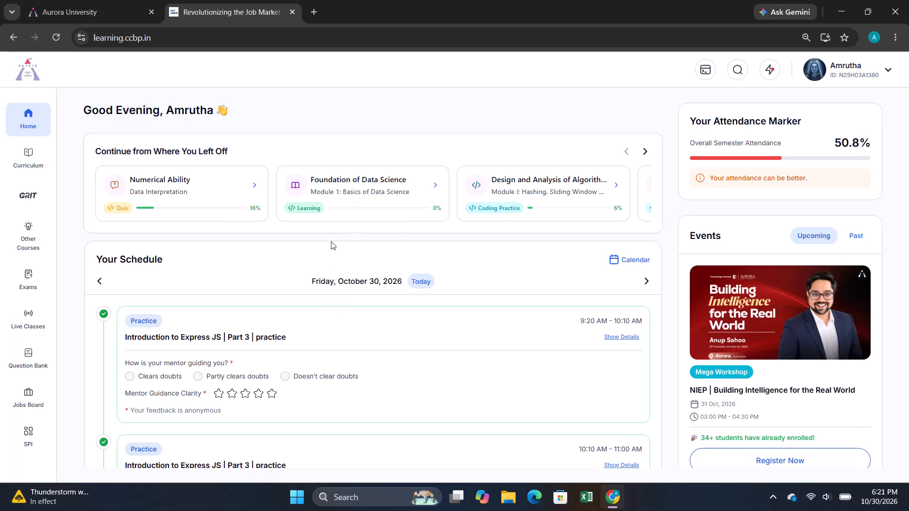
In the October 29, 2026 schedule, expand the Introduction to Doubly Linked List lecture and open its session resource of the same name.
scroll(331, 241, "down", 1)
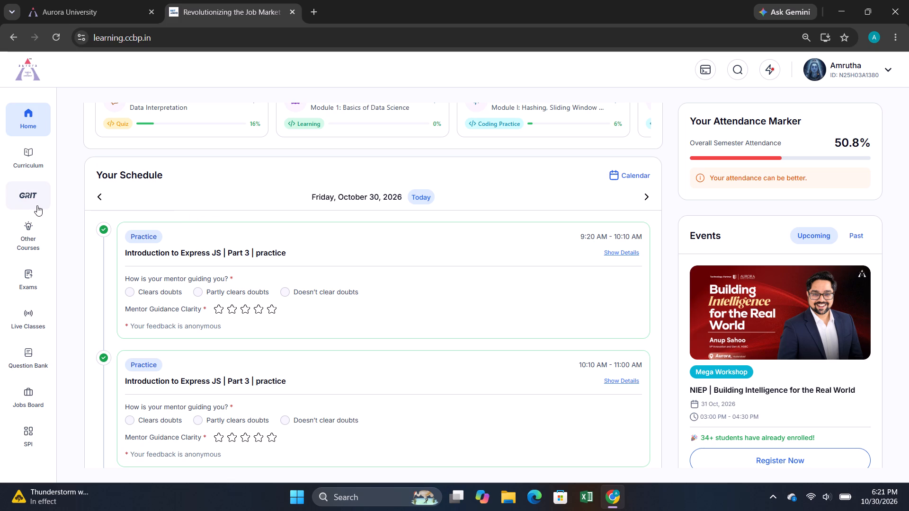
left_click(98, 196)
scroll(261, 337, "down", 1)
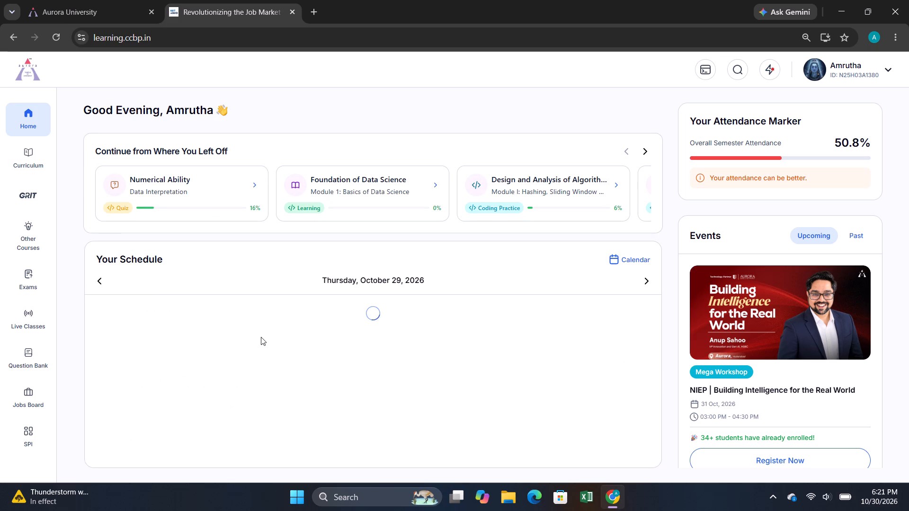
scroll(261, 337, "down", 1)
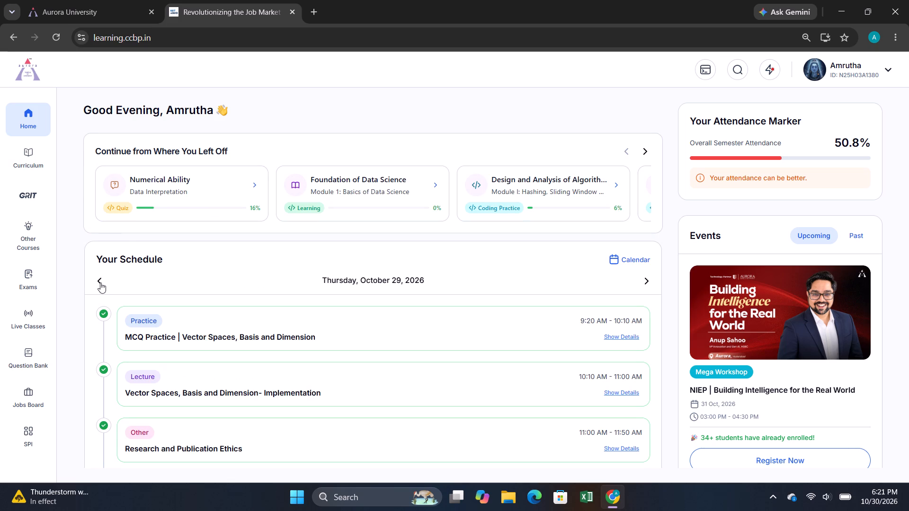
scroll(229, 353, "down", 4)
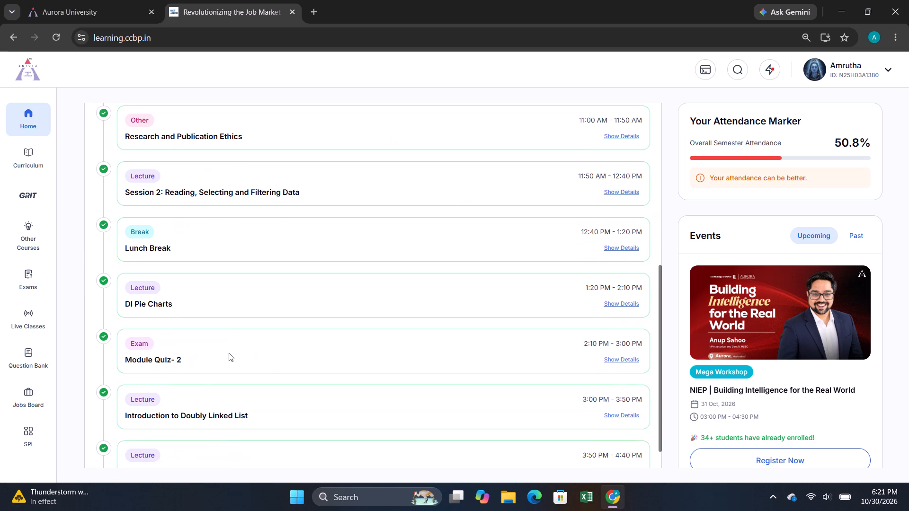
scroll(229, 353, "down", 3)
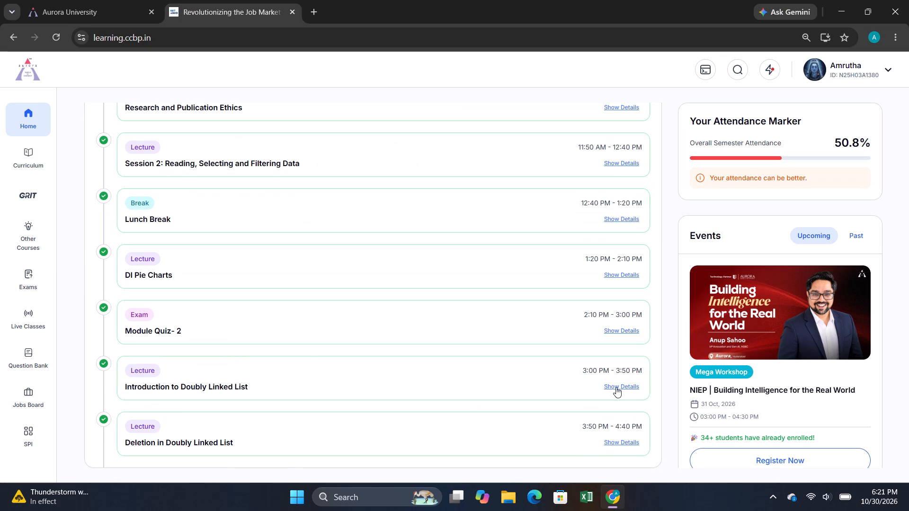
left_click(616, 387)
scroll(326, 408, "down", 1)
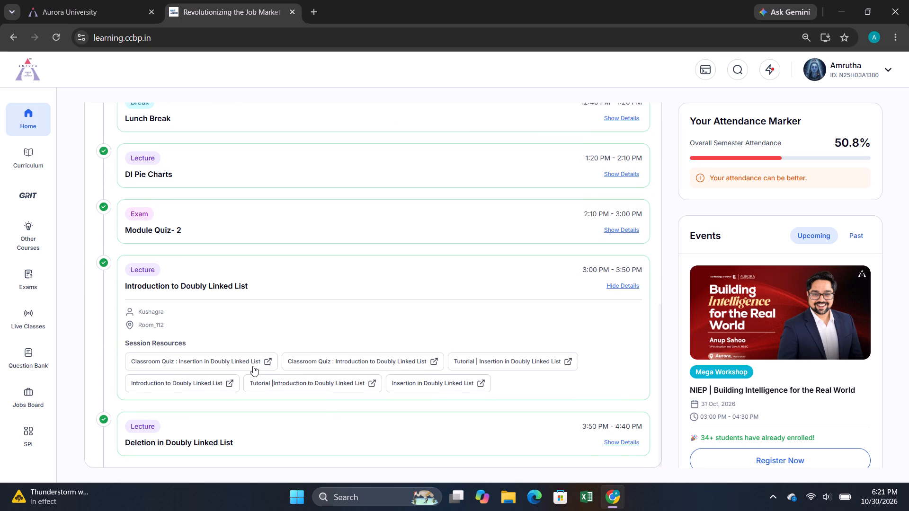
left_click(223, 383)
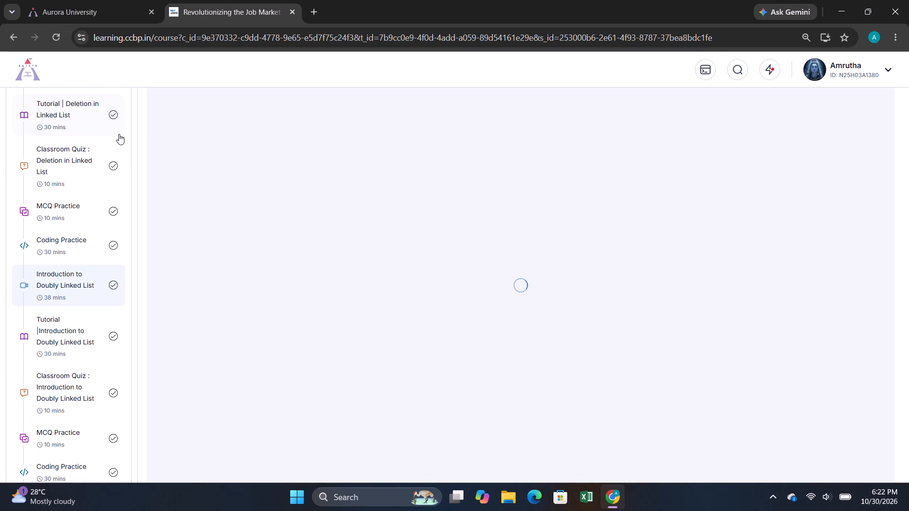
Open the first Coding Practice under Module I: Hashing, Sliding Window & Two-Pointer and look through its problem list.
scroll(51, 167, "up", 11)
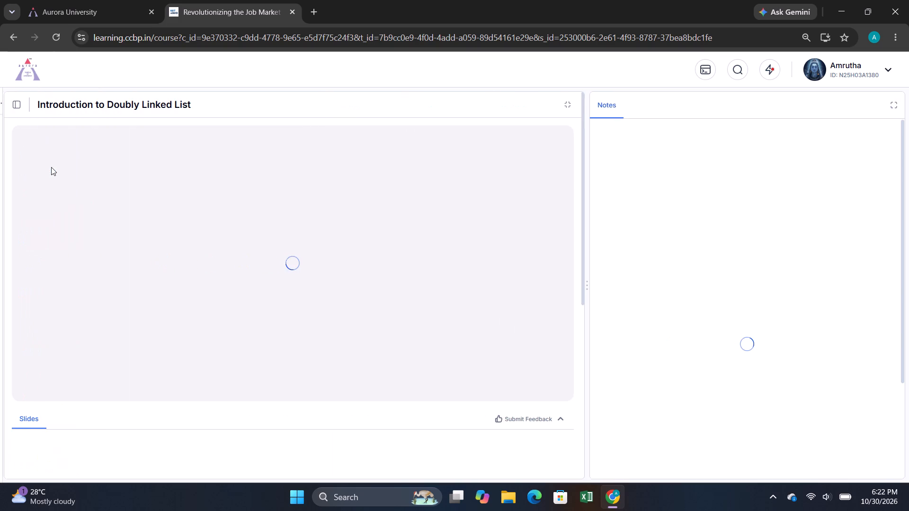
left_click(17, 105)
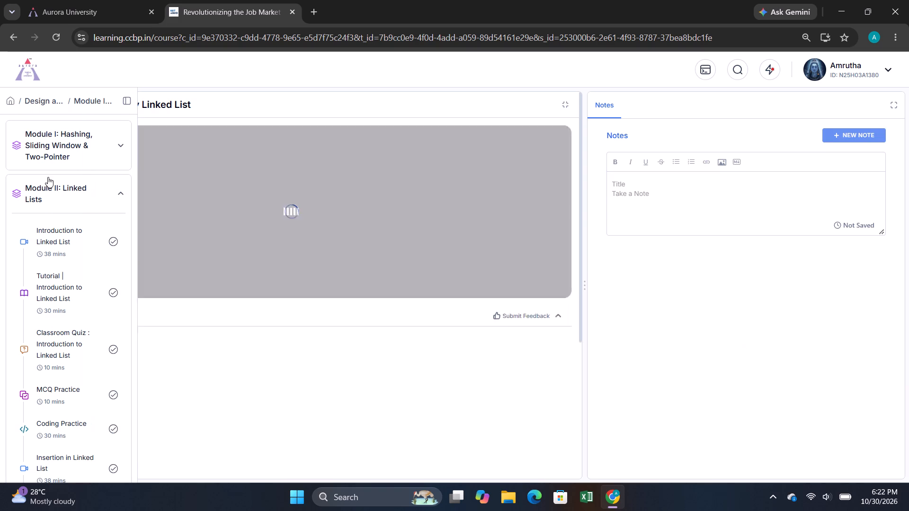
scroll(48, 177, "up", 2)
left_click(121, 147)
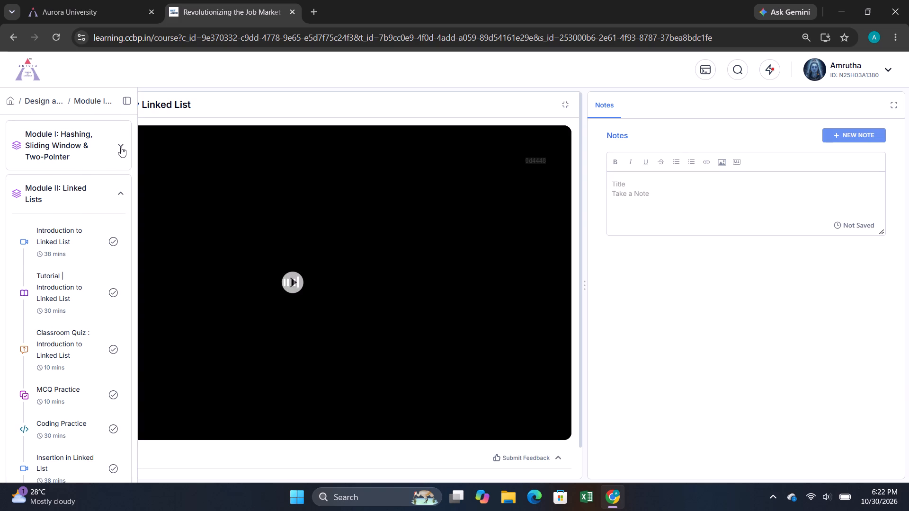
left_click(76, 312)
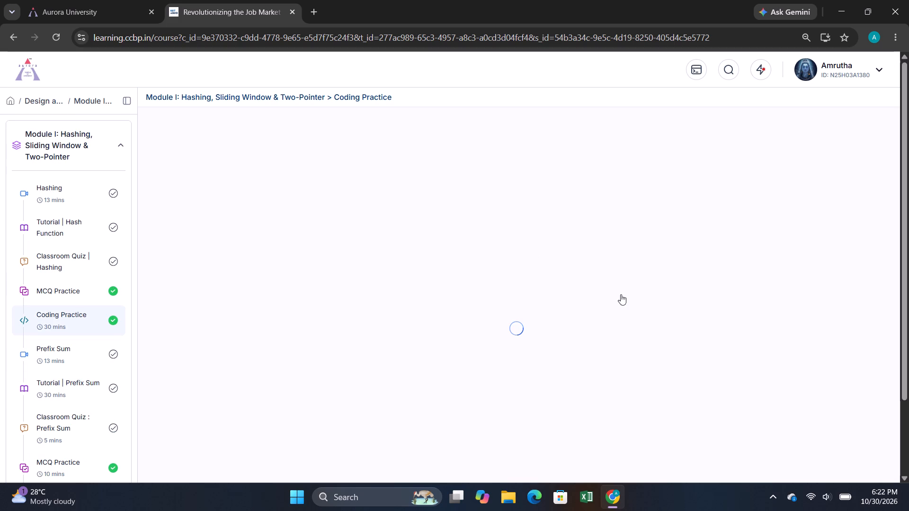
scroll(631, 315, "down", 5)
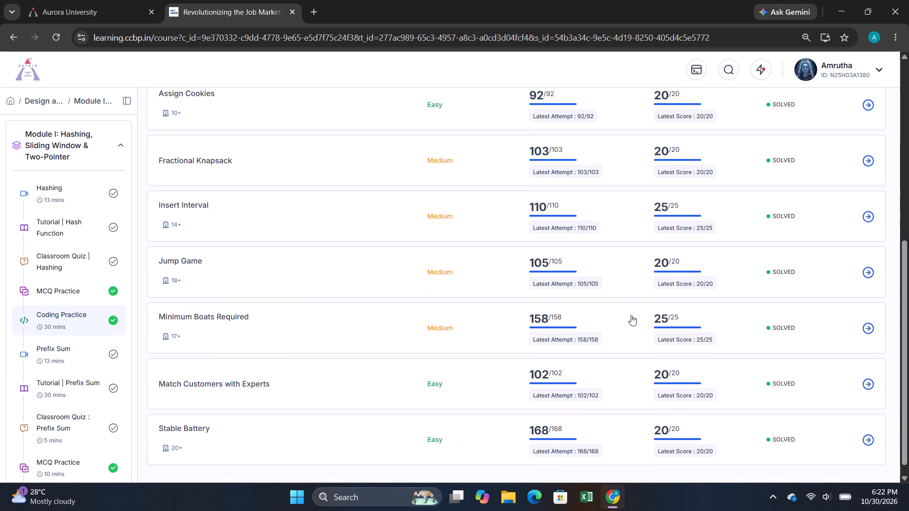
scroll(631, 315, "up", 8)
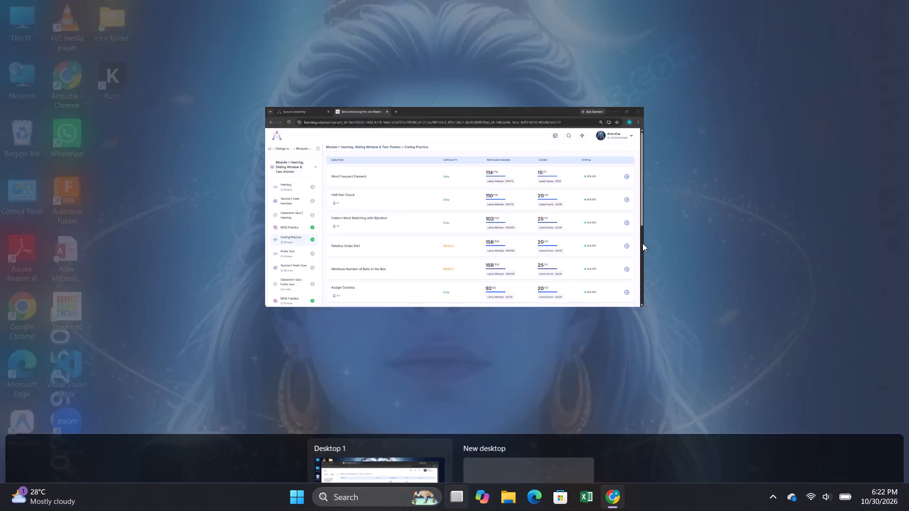
Switch to the Aurora University assessments page and view the details of Lab Report 1 for Advanced Data Structures.
left_click(82, 9)
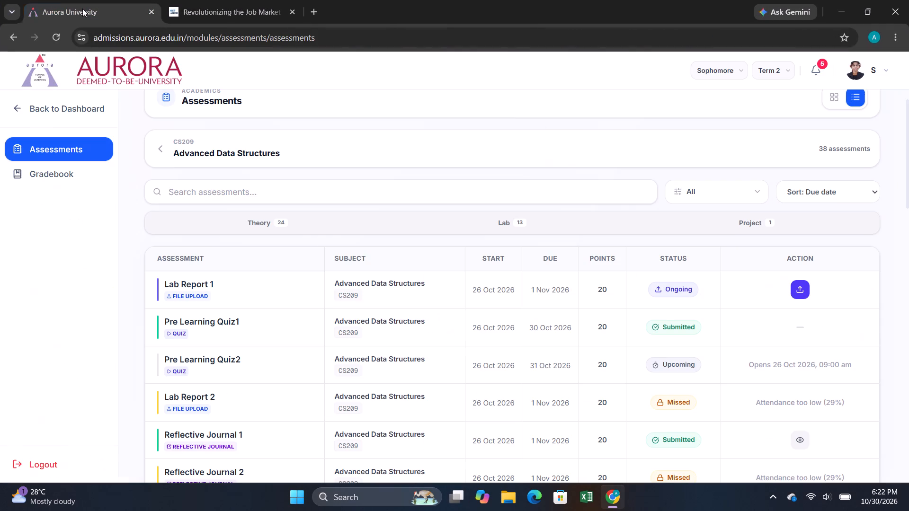
left_click(546, 286)
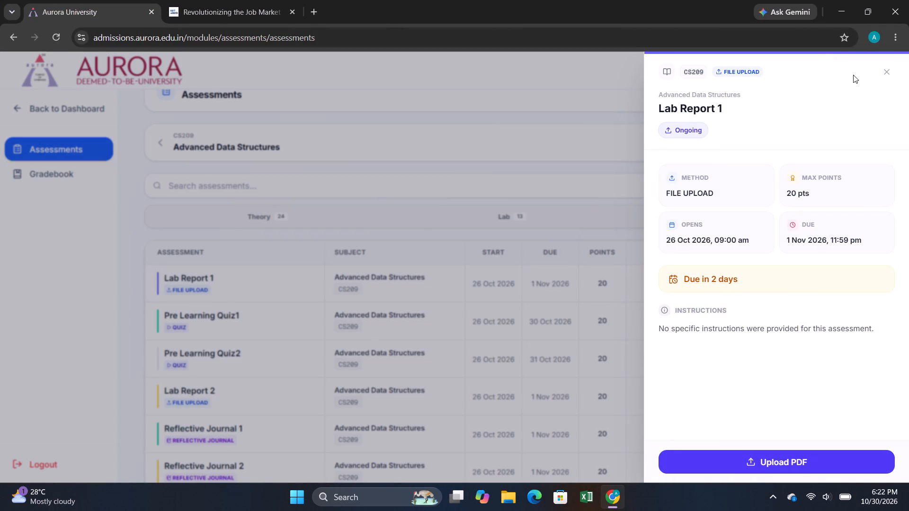
left_click(887, 74)
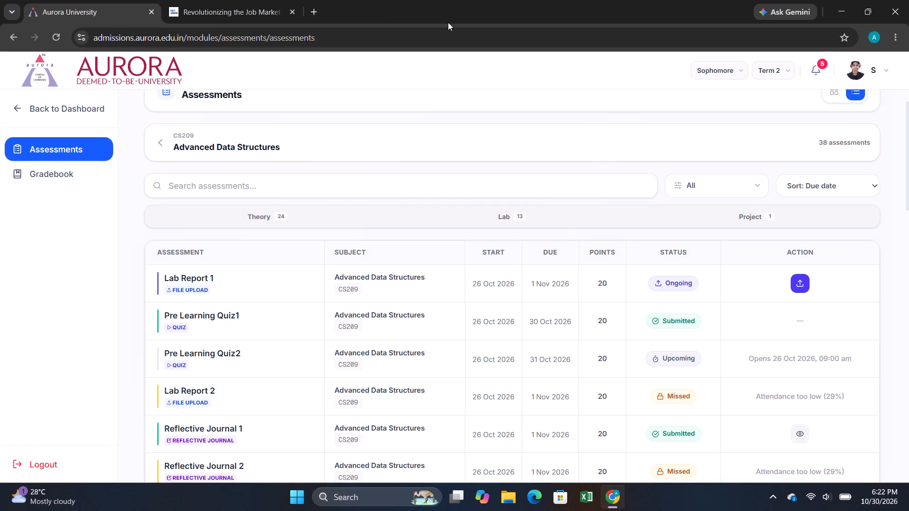
Switch to File Explorer and look through the files in the Downloads folder.
left_click(506, 500)
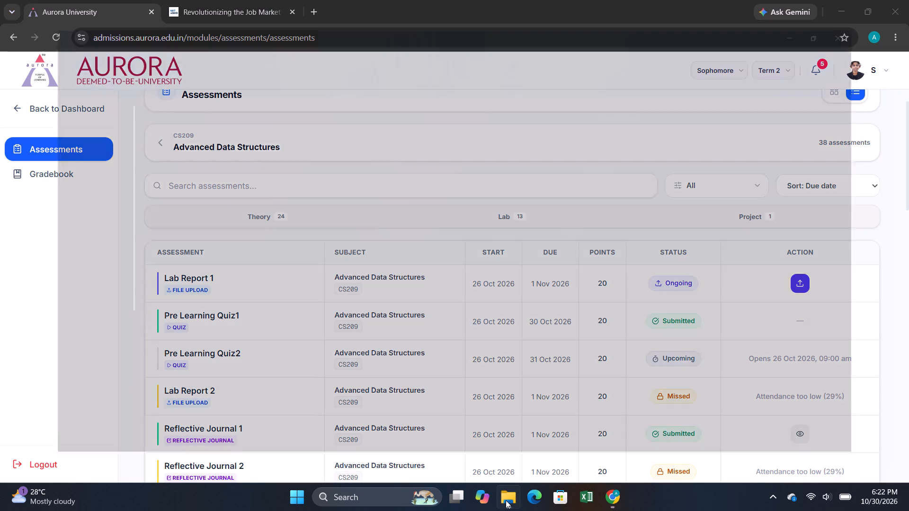
scroll(231, 355, "down", 1)
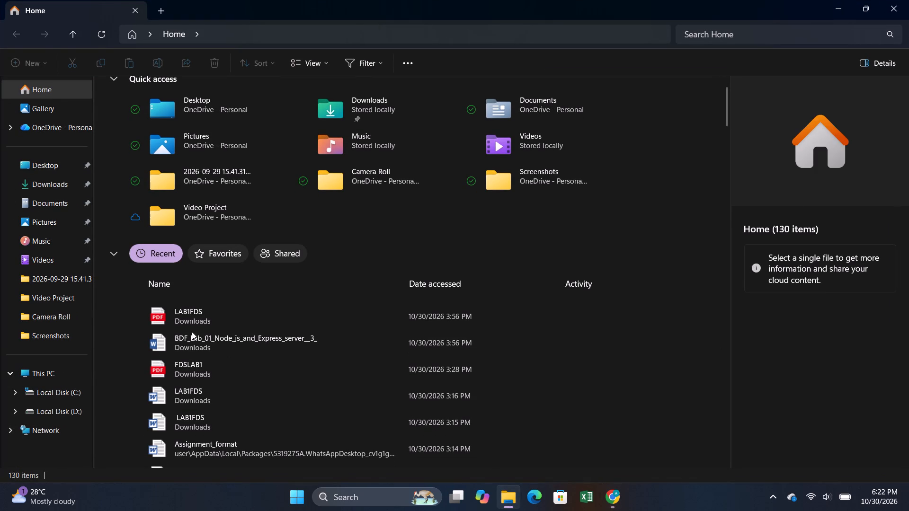
left_click(61, 192)
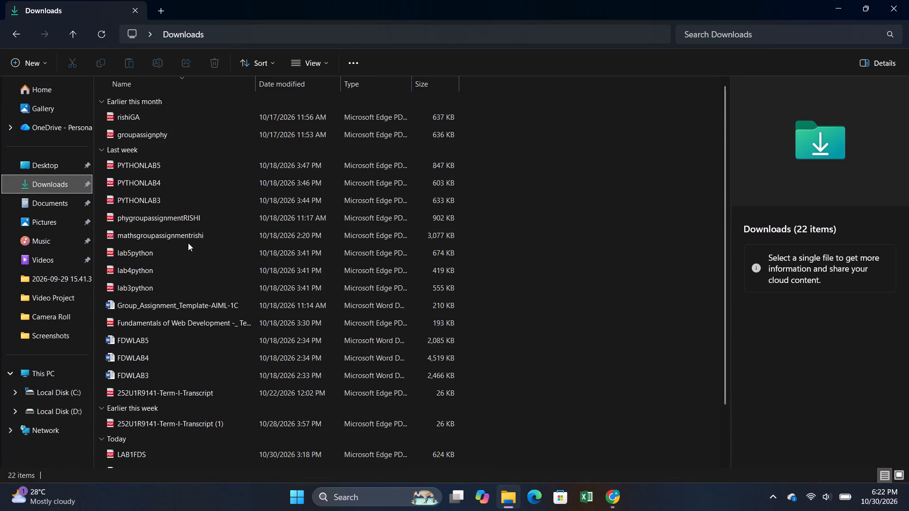
scroll(188, 243, "right", 1)
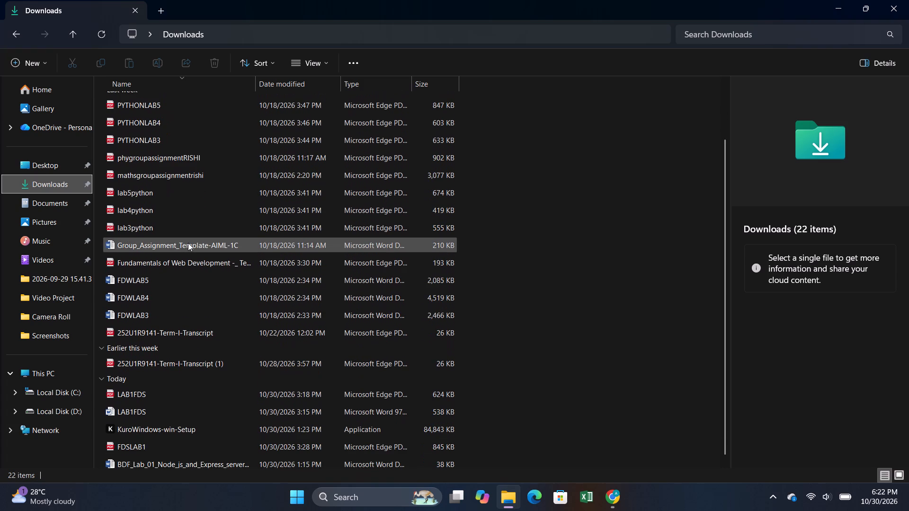
scroll(188, 243, "right", 3)
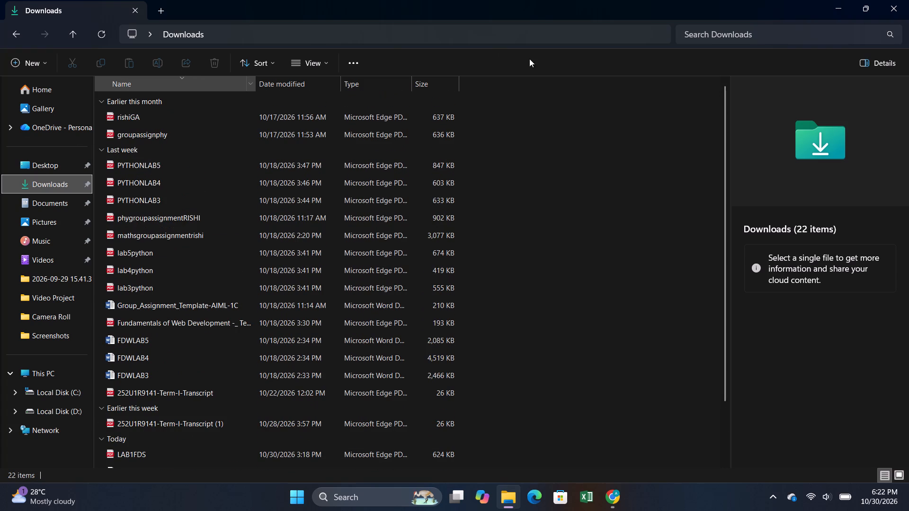
left_click(842, 9)
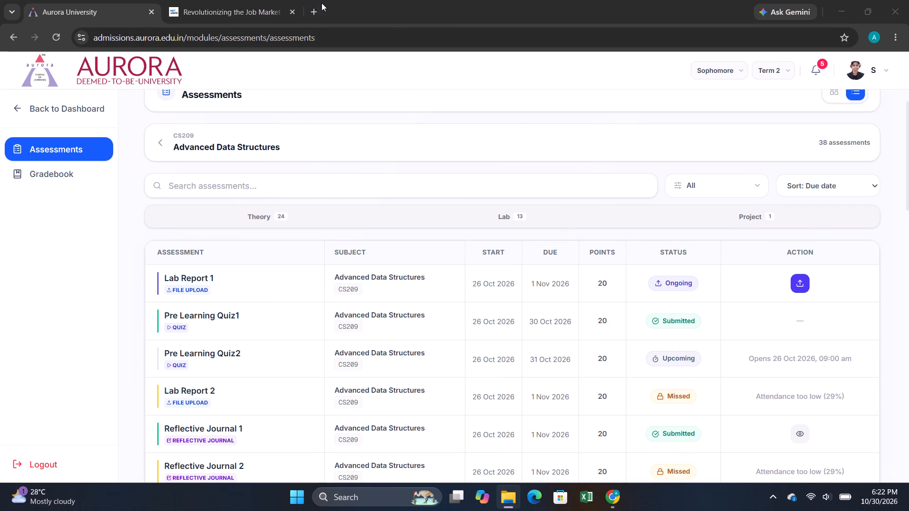
Go to the desktop and open the Recycle Bin.
scroll(476, 369, "up", 5)
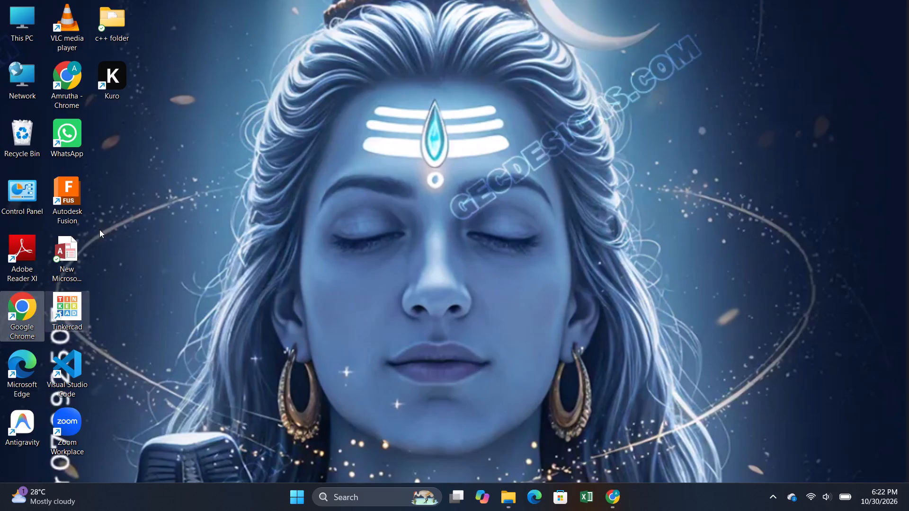
left_click(15, 159)
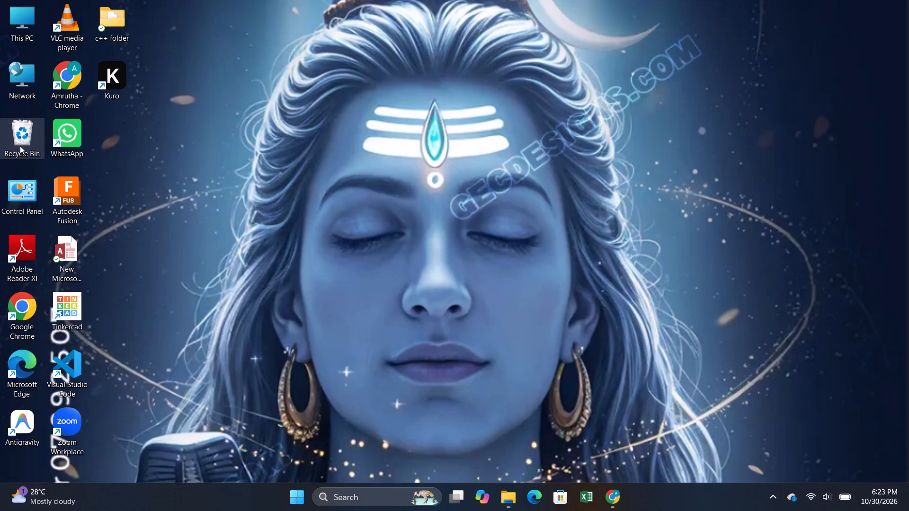
left_click(20, 146)
double_click(20, 146)
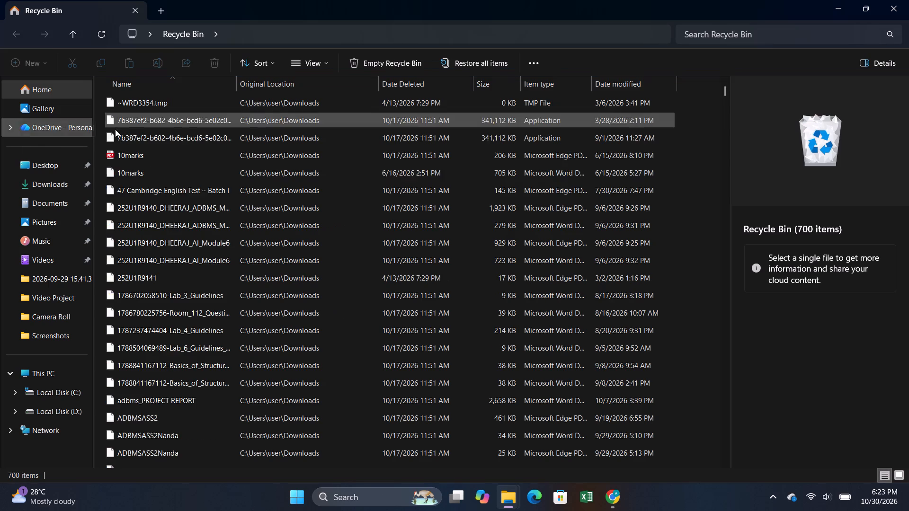
Find the C++lab1 Word document among the deleted files and restore it to its original location.
left_click(167, 143)
scroll(167, 143, "down", 1)
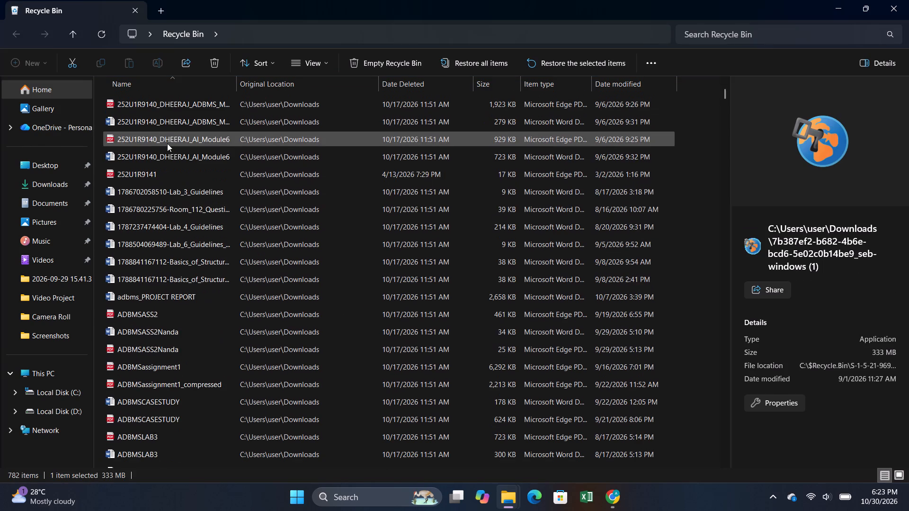
scroll(188, 241, "down", 2)
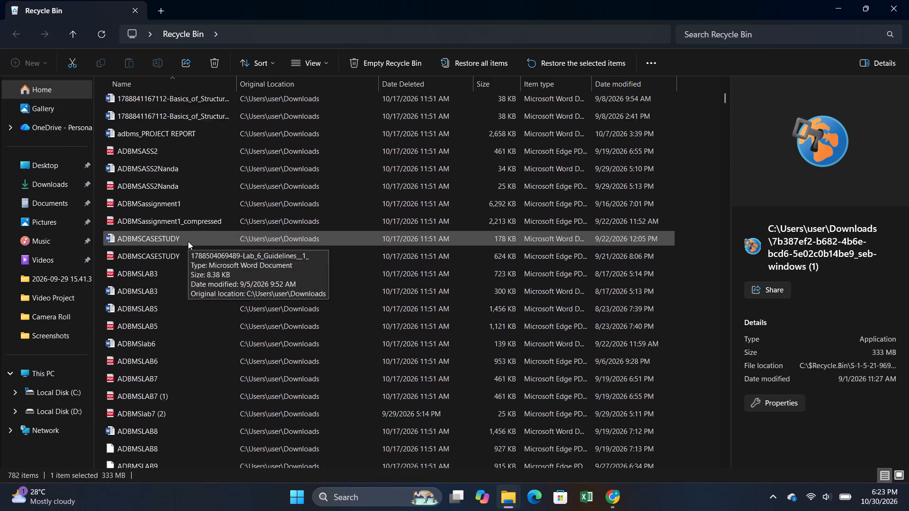
scroll(188, 241, "down", 5)
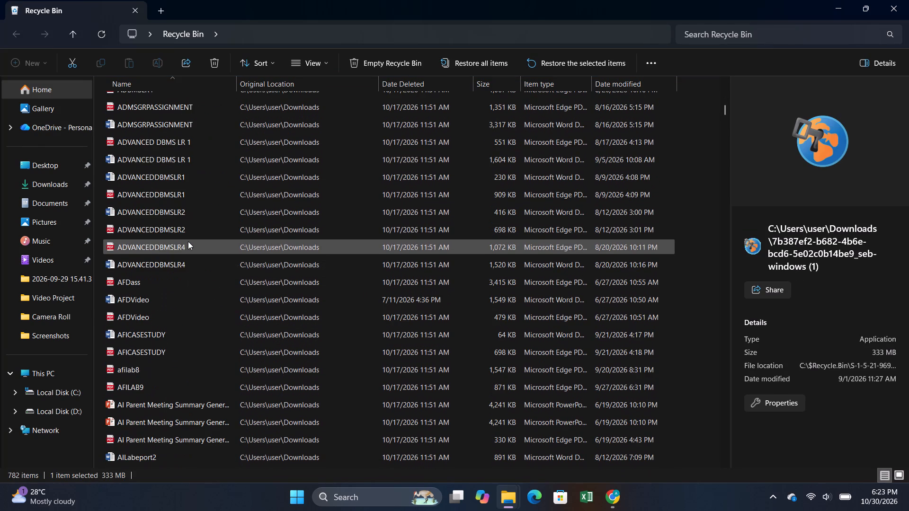
scroll(188, 241, "down", 4)
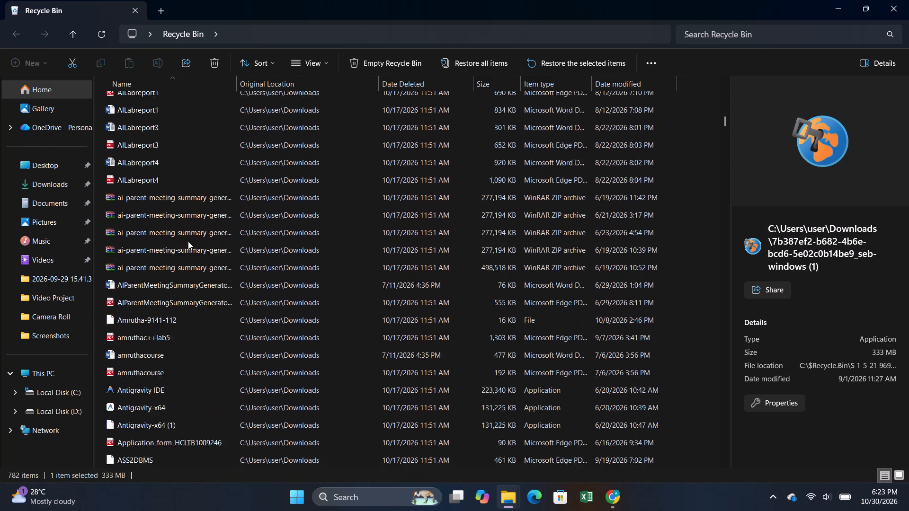
scroll(188, 241, "down", 5)
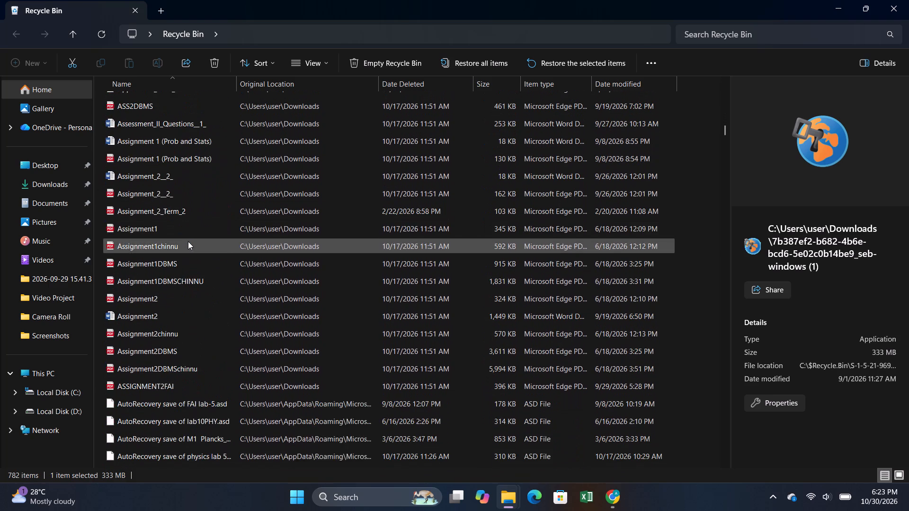
scroll(188, 241, "down", 5)
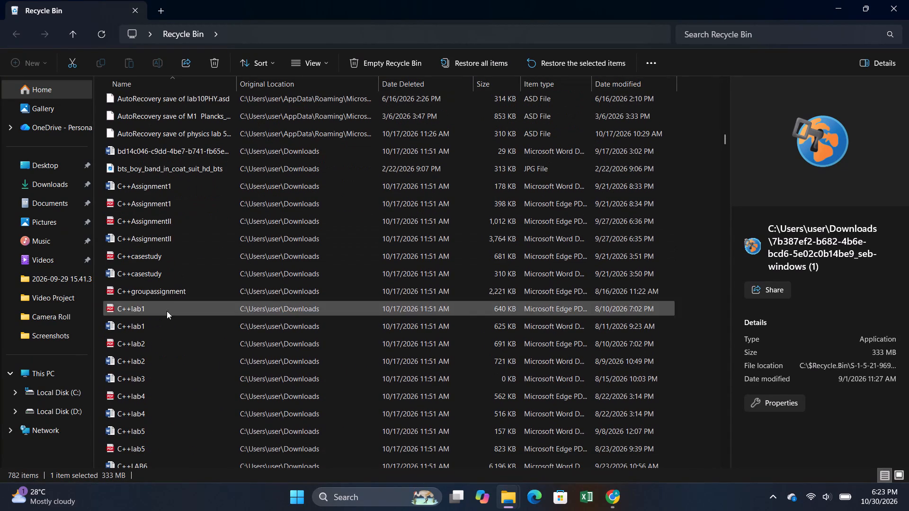
left_click(165, 321)
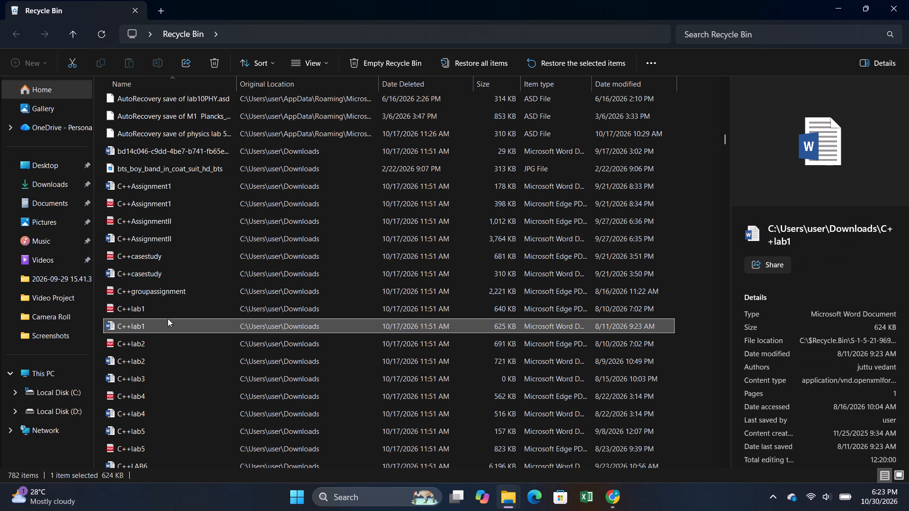
left_click(563, 68)
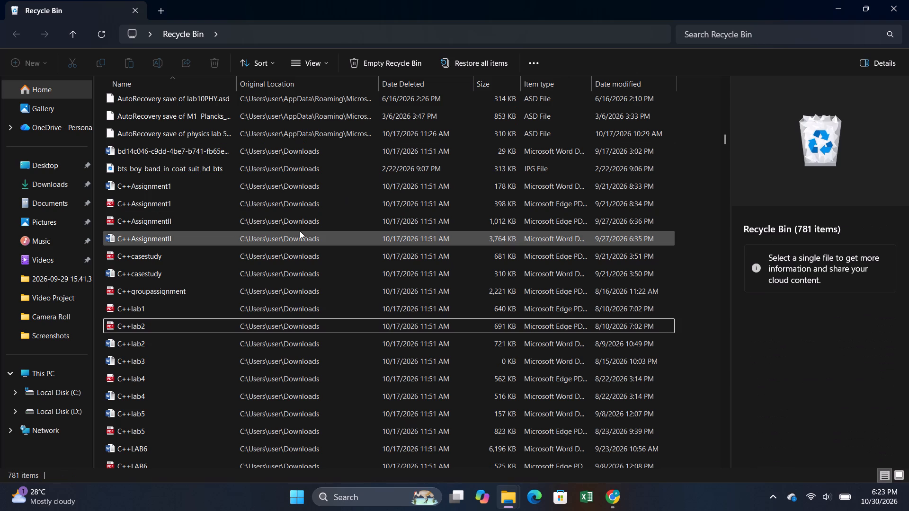
Switch to the Downloads folder, open the restored C++lab1 document in Word to check it, and close it again.
left_click(397, 159)
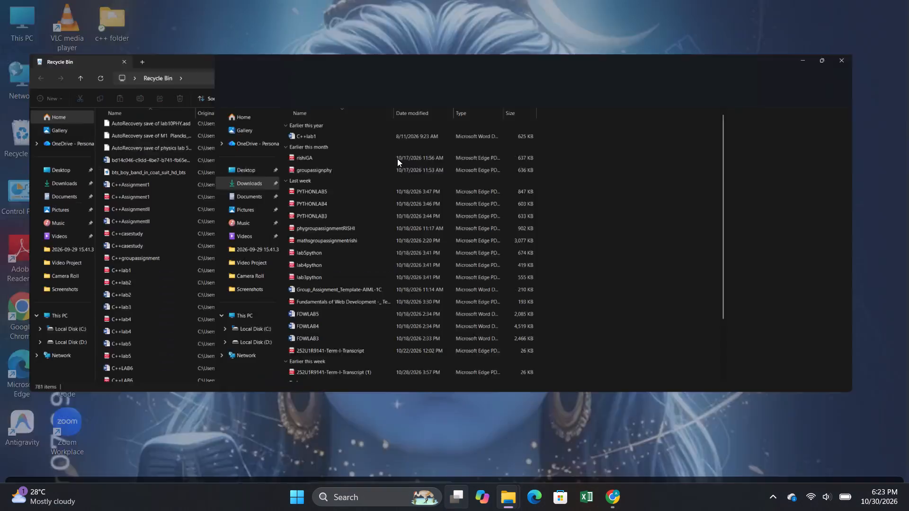
scroll(234, 200, "up", 1)
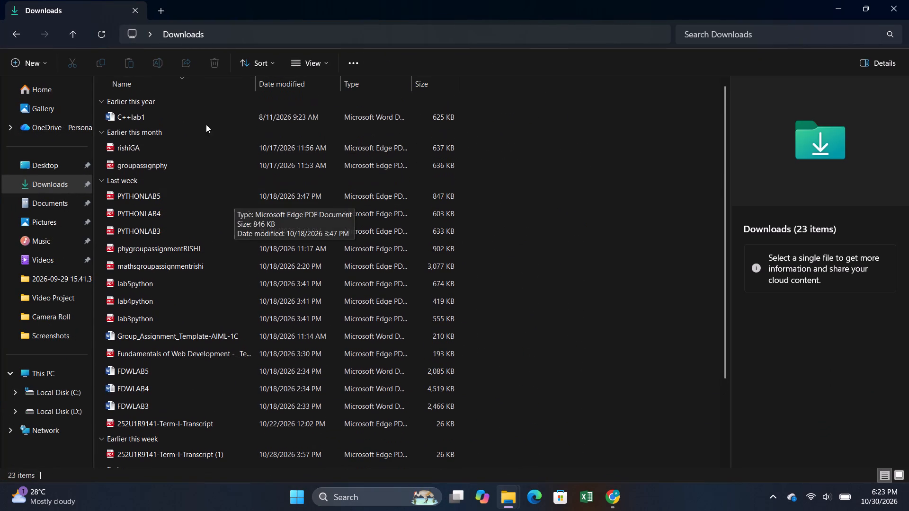
double_click(176, 119)
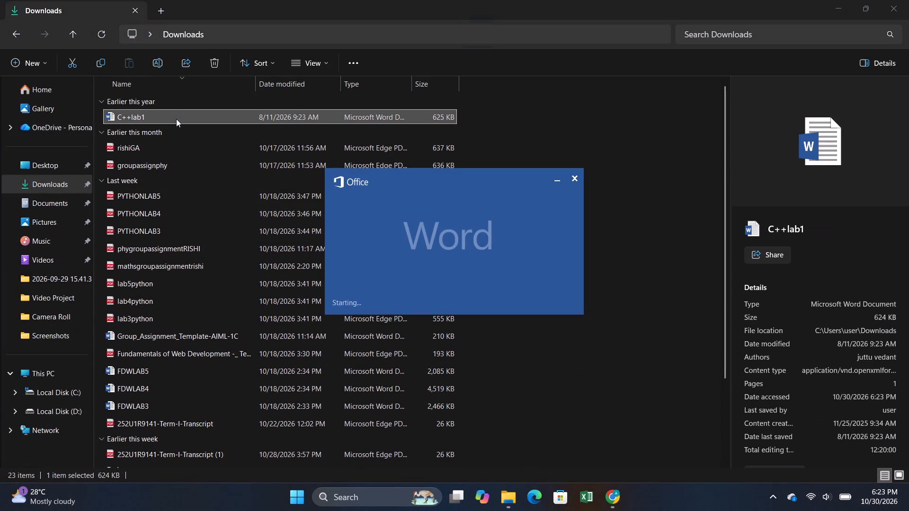
scroll(181, 219, "down", 4)
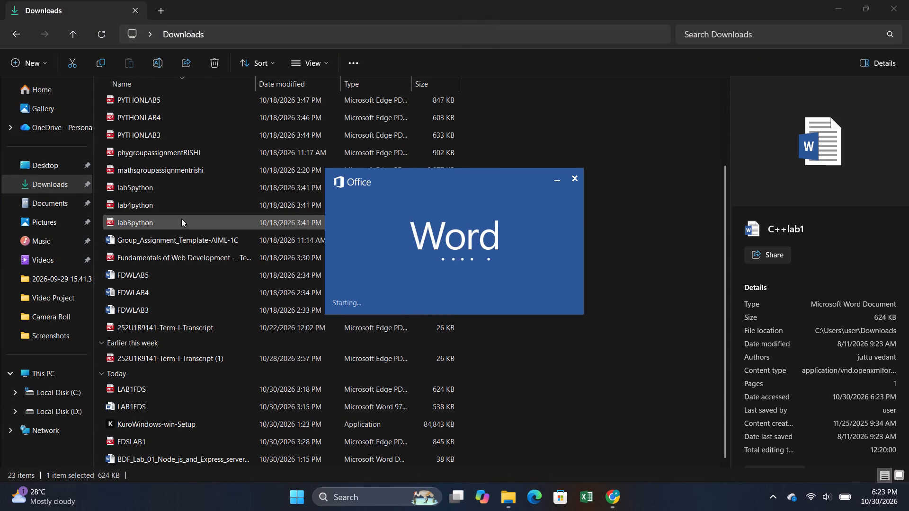
scroll(181, 219, "down", 2)
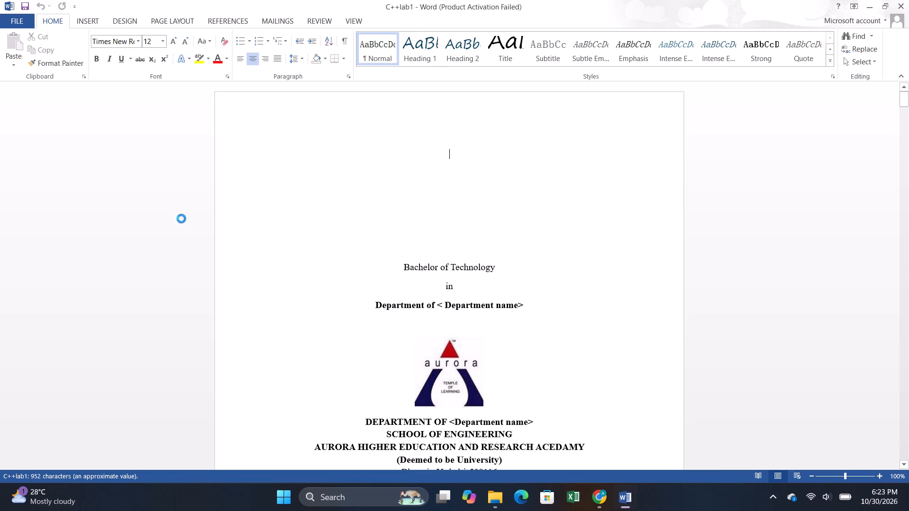
scroll(373, 297, "down", 2)
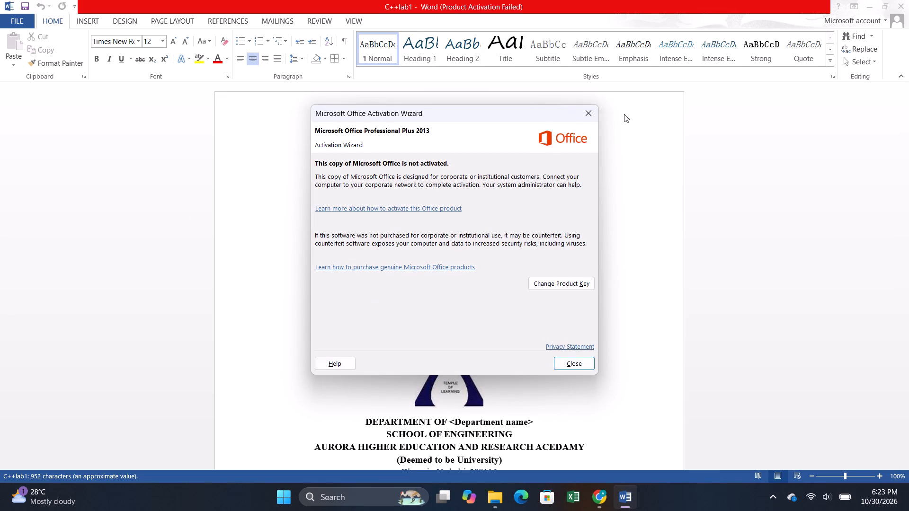
left_click(597, 111)
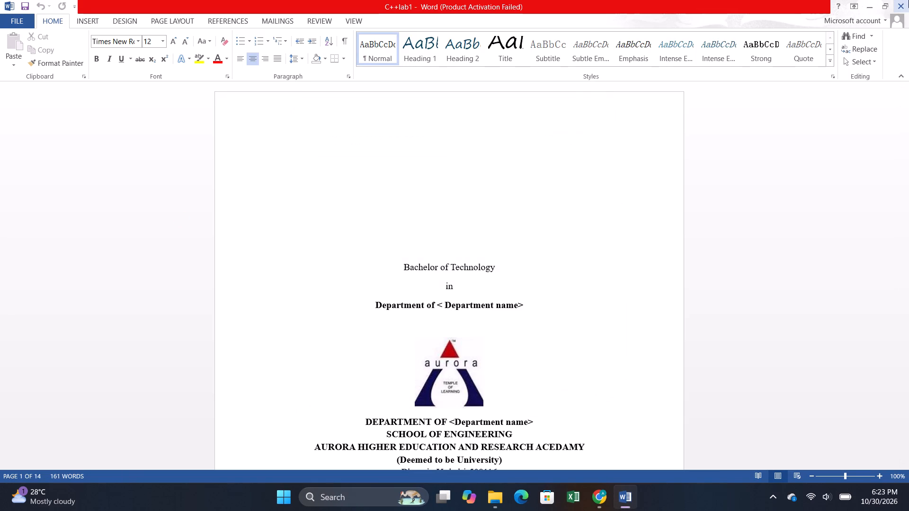
left_click(908, 0)
Look through the files in the Downloads folder.
scroll(393, 252, "down", 1)
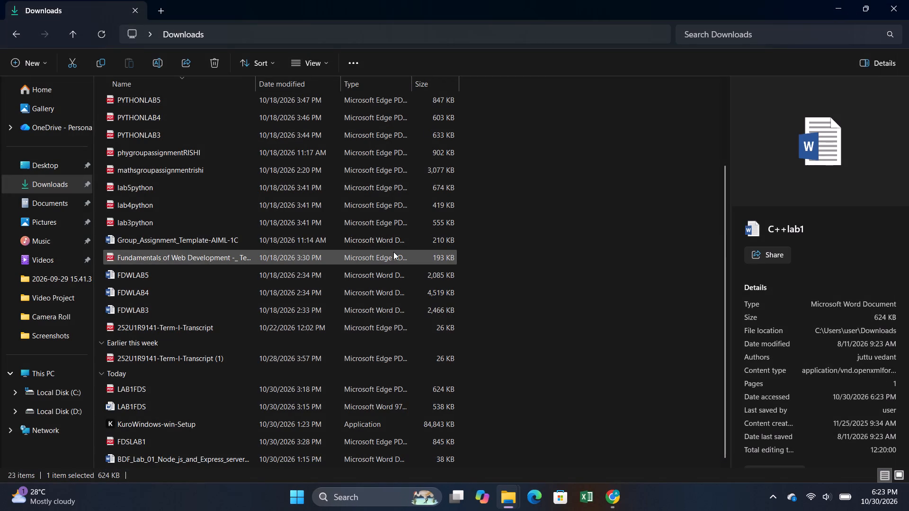
scroll(393, 252, "down", 2)
scroll(393, 252, "up", 3)
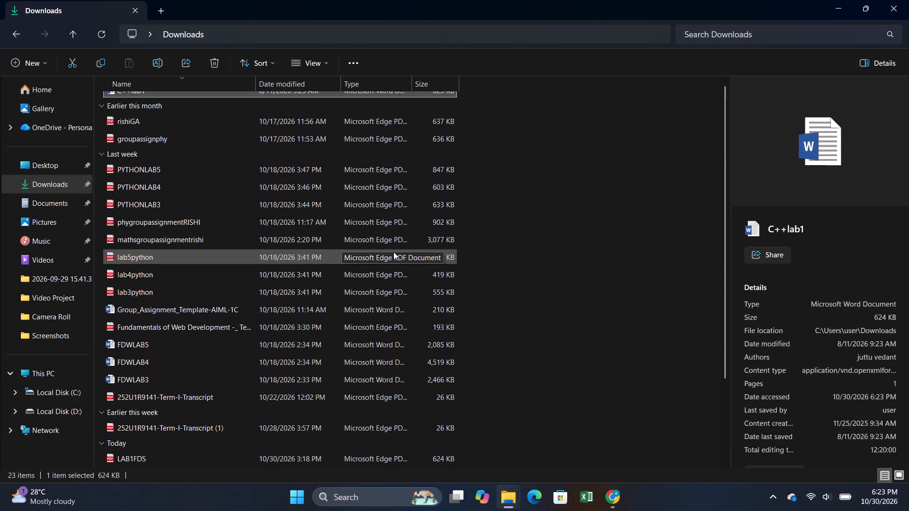
scroll(393, 252, "up", 2)
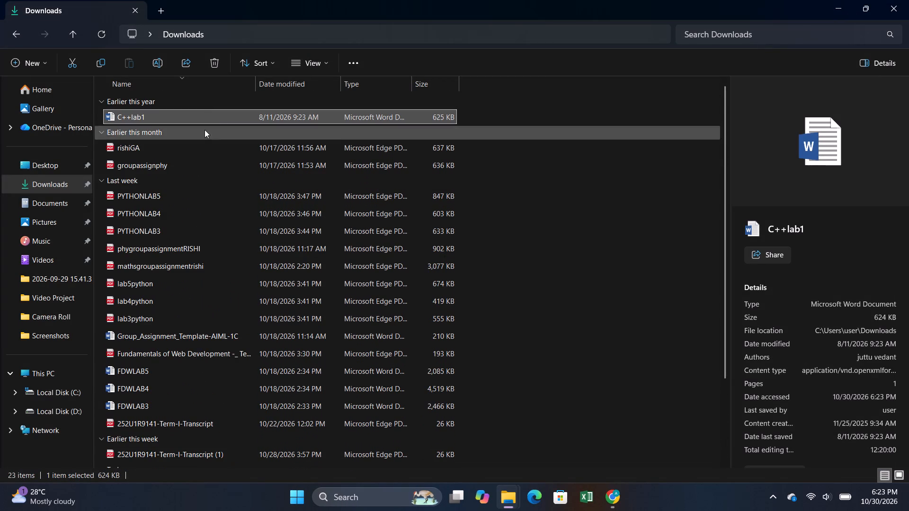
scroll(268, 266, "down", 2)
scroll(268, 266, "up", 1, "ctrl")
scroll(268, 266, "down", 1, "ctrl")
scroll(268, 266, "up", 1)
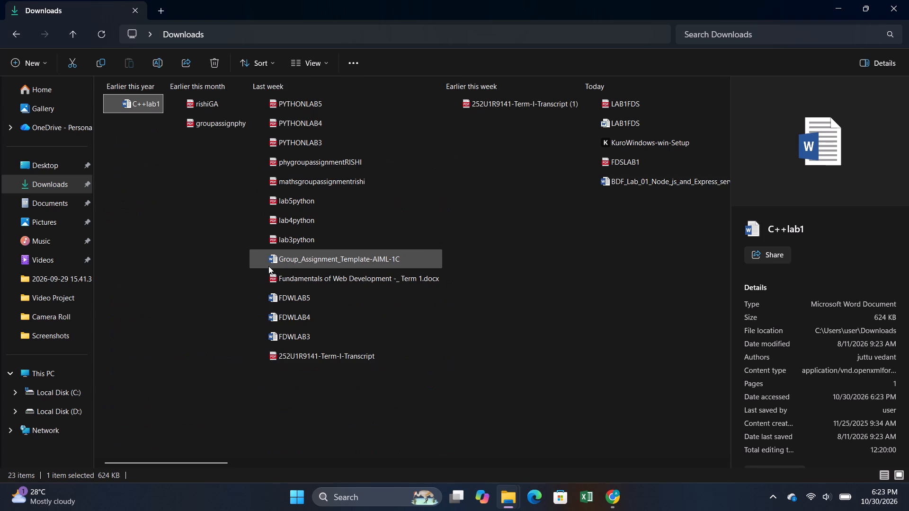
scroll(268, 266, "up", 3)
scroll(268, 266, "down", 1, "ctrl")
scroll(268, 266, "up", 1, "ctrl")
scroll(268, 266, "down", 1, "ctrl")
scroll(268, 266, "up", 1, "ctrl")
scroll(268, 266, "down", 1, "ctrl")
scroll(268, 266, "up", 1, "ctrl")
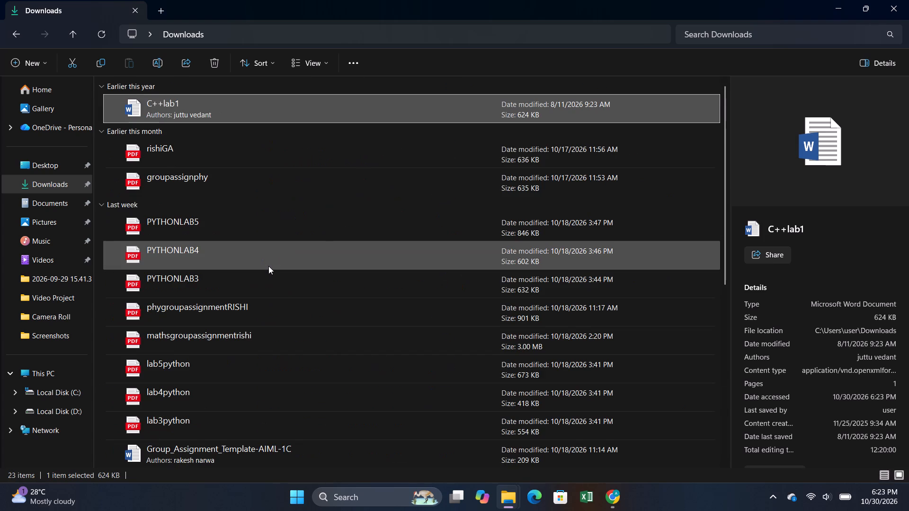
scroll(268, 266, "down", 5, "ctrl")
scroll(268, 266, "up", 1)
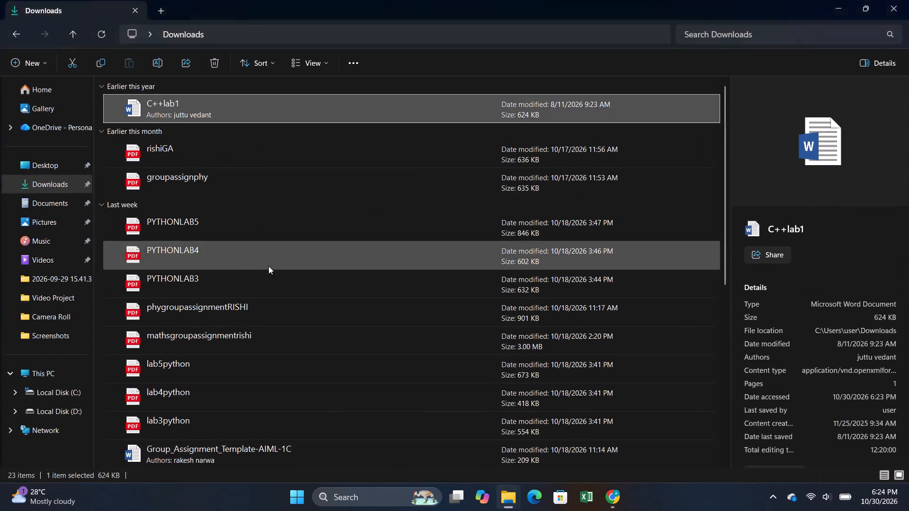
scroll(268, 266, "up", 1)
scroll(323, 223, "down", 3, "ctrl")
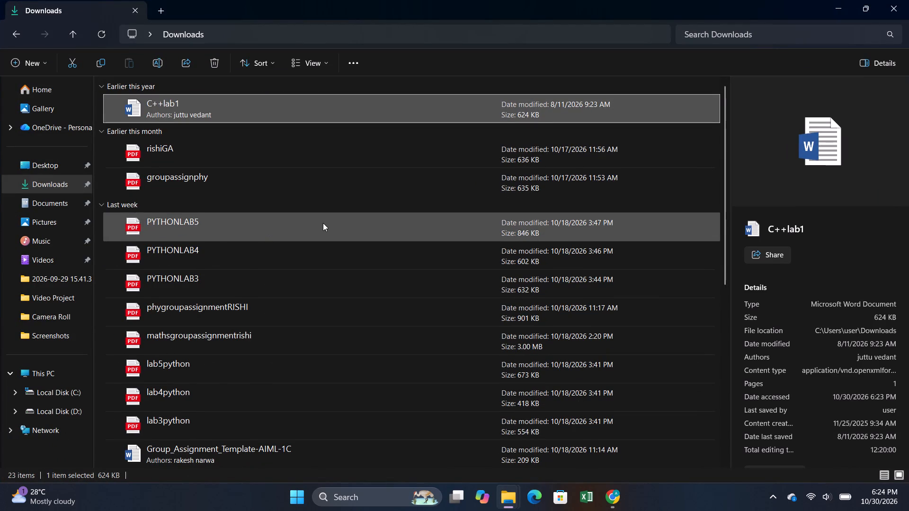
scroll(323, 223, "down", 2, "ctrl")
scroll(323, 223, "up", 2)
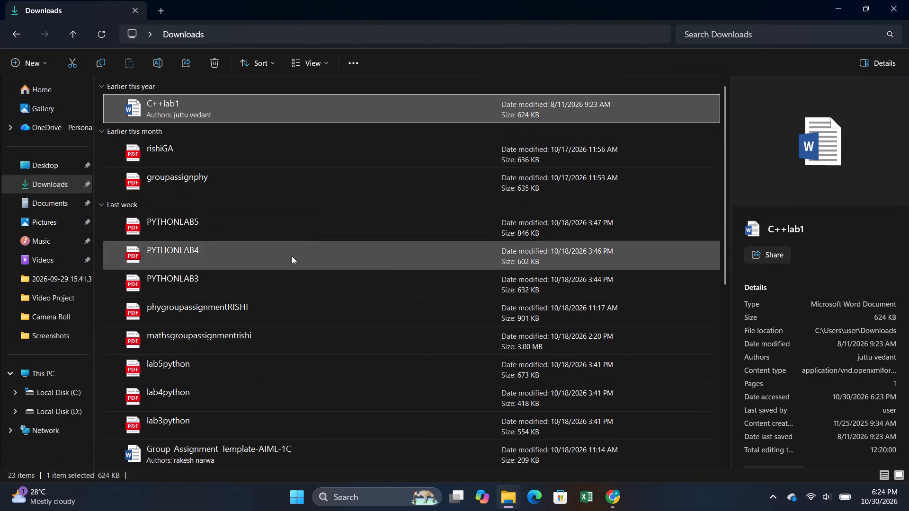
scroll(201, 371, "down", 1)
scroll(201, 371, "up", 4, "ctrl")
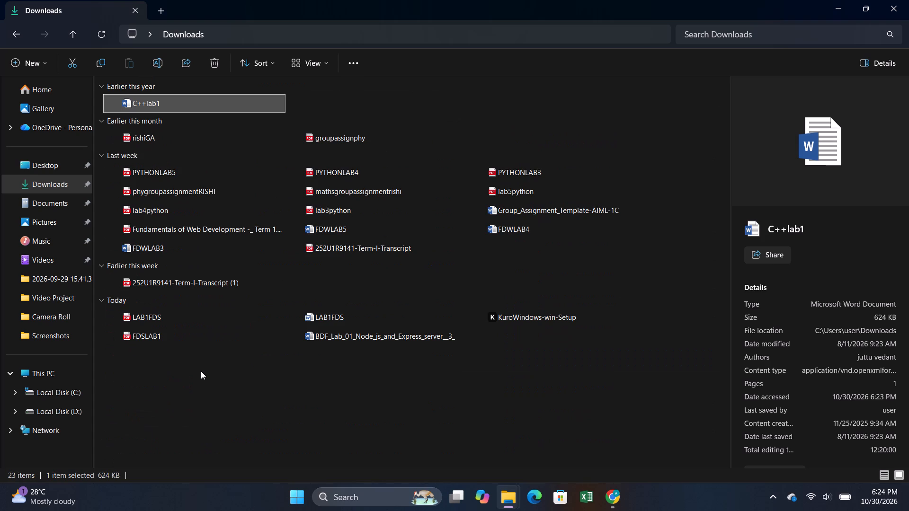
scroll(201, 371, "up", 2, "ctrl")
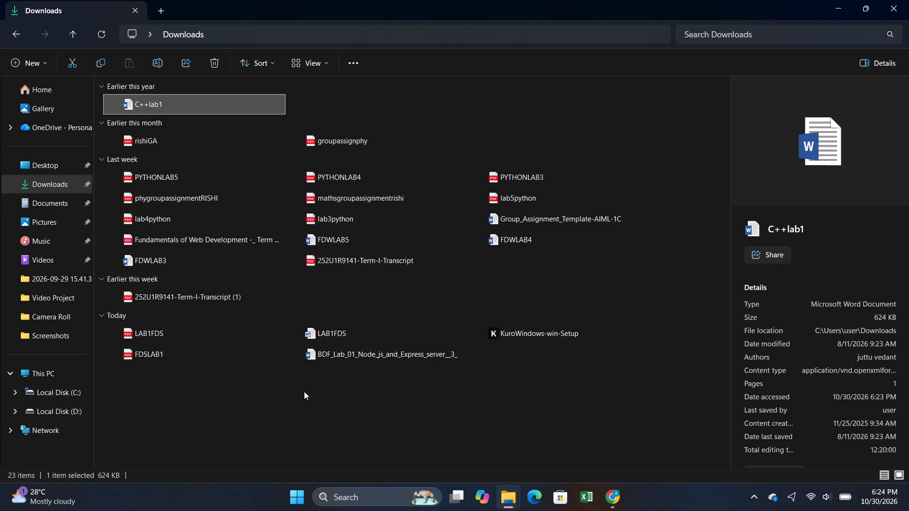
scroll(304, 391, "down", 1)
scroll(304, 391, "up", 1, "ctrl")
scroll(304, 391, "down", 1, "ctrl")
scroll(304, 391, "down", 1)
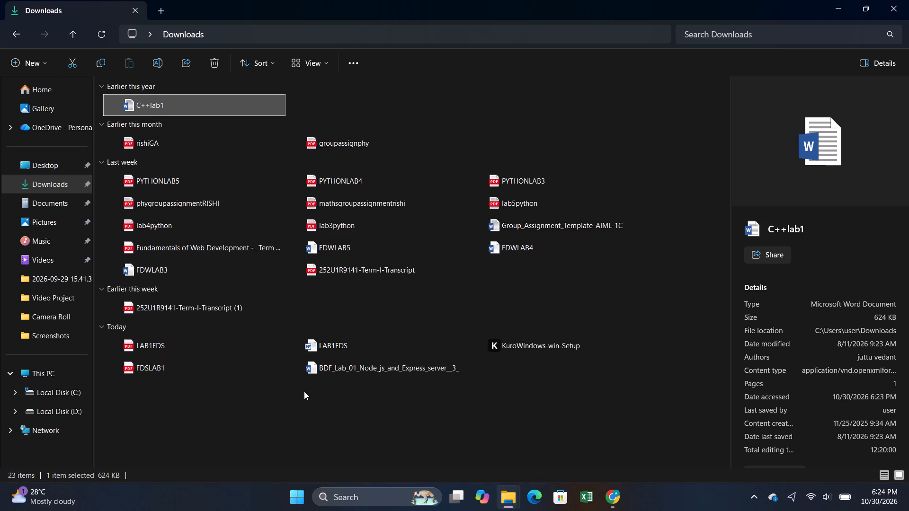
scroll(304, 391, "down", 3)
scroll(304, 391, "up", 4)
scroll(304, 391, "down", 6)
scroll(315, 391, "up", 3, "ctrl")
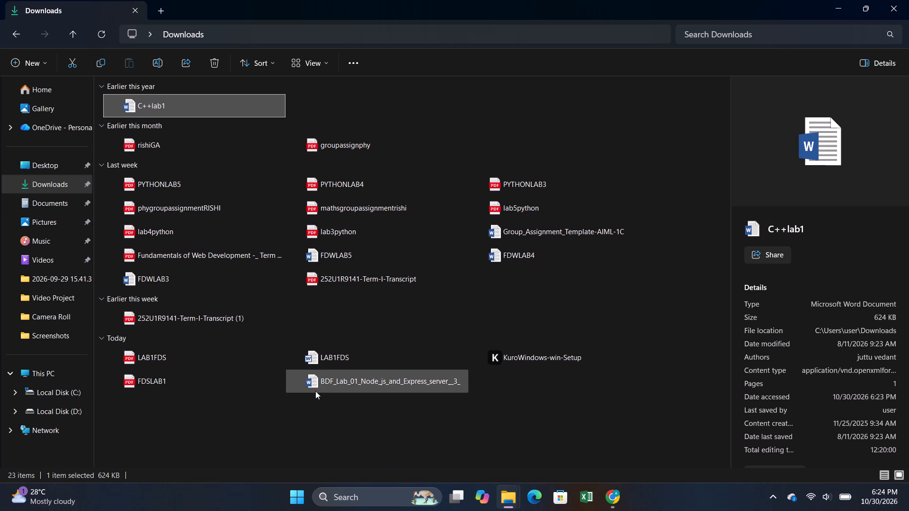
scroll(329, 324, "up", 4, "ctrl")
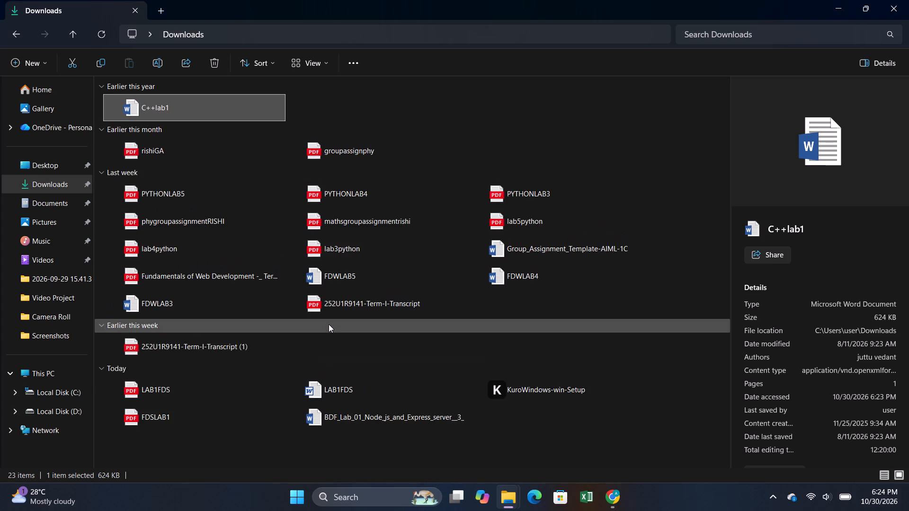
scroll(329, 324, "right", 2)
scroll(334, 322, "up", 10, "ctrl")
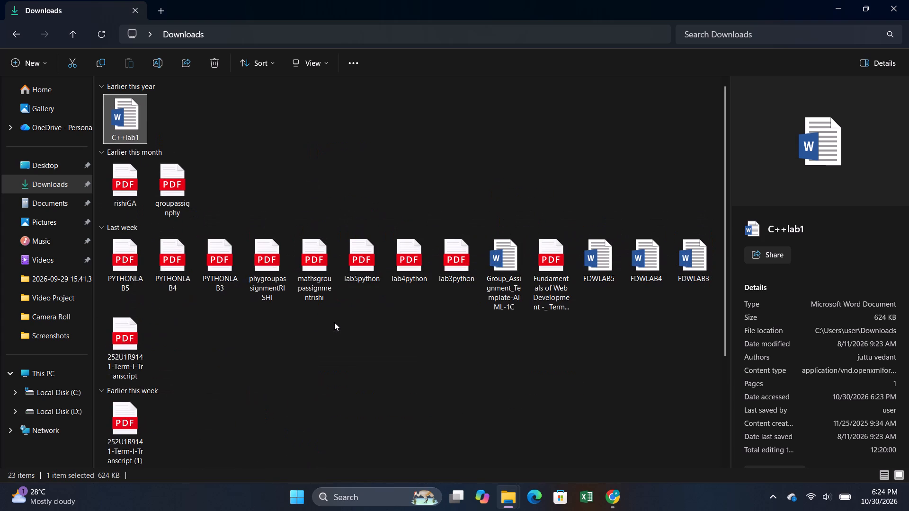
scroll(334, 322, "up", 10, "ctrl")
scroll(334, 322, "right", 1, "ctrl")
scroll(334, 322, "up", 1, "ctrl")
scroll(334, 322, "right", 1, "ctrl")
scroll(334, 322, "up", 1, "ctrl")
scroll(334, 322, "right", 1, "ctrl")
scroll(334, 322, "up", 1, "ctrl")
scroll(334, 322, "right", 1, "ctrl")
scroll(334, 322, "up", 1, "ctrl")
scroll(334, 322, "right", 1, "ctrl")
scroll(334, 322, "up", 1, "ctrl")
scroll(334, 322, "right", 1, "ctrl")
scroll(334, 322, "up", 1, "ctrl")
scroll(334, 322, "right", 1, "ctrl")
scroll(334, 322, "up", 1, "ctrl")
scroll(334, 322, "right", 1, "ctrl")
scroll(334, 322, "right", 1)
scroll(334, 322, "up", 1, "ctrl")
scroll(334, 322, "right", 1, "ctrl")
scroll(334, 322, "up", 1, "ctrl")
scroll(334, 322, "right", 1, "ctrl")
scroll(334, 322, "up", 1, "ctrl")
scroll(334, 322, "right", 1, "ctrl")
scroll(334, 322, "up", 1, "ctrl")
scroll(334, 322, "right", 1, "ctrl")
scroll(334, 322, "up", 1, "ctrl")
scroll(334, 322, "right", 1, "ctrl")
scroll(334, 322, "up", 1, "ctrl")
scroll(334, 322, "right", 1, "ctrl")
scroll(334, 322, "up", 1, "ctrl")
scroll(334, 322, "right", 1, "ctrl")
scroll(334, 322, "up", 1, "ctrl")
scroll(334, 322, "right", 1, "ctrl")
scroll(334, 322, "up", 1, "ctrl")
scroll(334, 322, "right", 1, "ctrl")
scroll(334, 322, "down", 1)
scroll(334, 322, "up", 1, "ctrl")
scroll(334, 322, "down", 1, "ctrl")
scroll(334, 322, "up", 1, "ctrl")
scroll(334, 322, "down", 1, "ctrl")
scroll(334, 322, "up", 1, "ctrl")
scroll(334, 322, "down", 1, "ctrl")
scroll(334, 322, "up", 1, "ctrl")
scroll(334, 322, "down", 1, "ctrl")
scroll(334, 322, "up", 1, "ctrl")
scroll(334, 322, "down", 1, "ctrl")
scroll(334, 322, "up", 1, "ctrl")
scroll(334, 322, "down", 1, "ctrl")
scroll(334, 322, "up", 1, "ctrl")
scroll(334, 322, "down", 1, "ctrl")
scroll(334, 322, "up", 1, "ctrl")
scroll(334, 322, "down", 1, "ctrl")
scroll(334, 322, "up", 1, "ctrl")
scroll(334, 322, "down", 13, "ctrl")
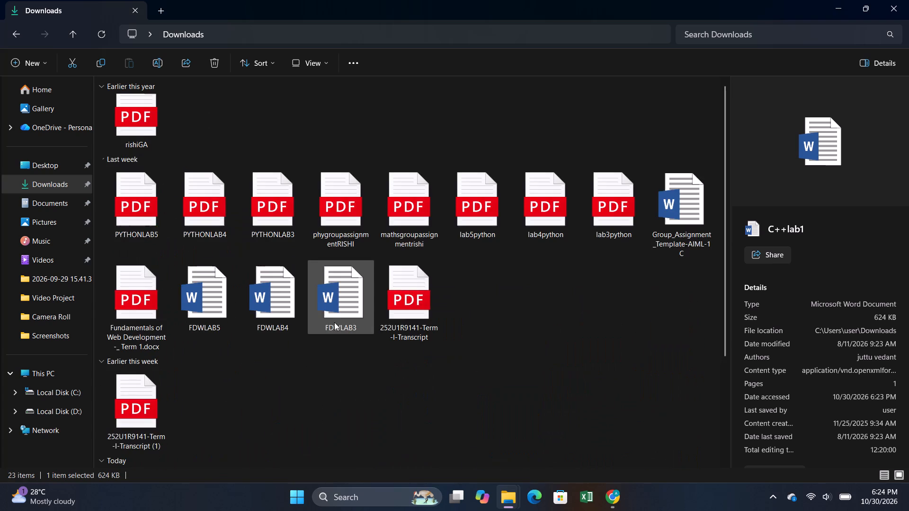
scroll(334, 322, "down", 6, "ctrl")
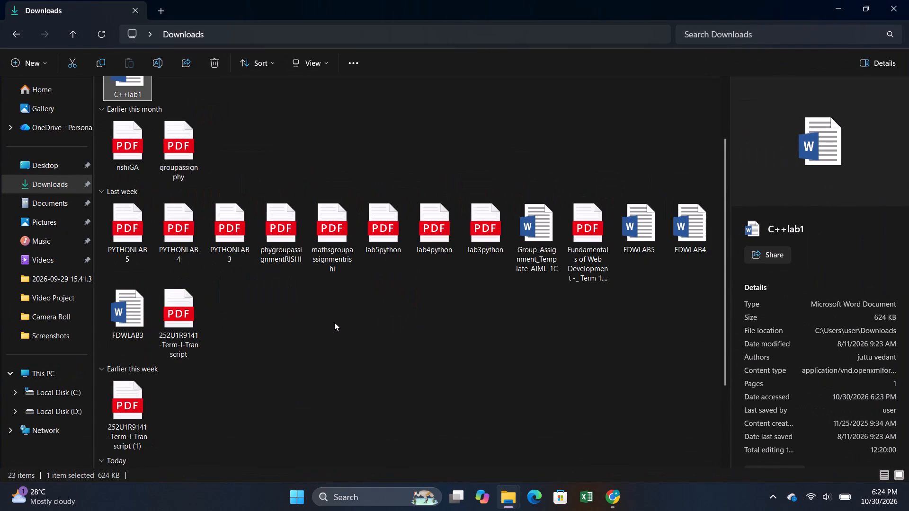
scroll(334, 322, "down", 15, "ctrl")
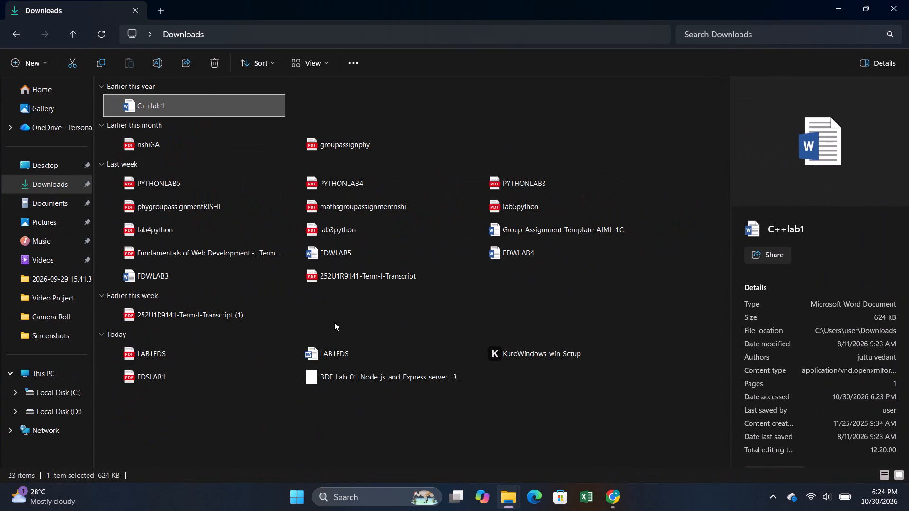
Open the properties of the rishiGA PDF in Downloads, check its previous versions, and close the properties.
left_click(211, 173)
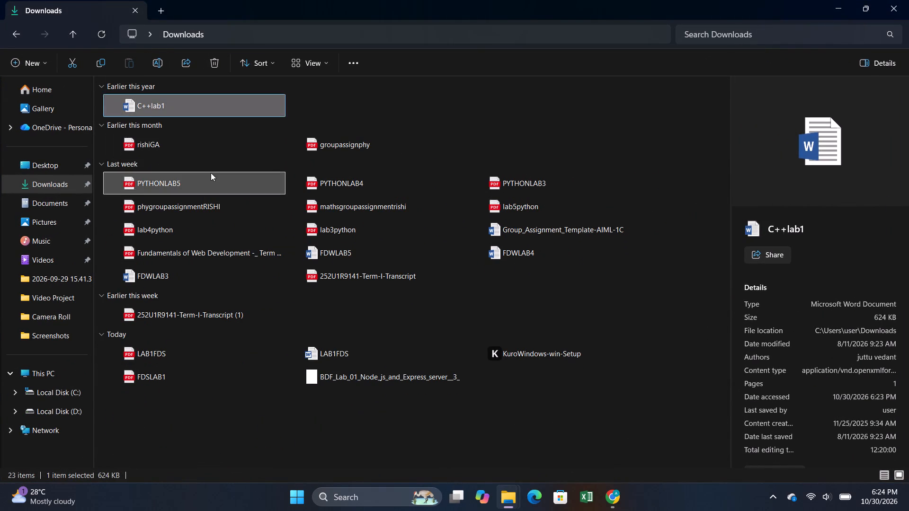
scroll(211, 173, "right", 1)
left_click(236, 134)
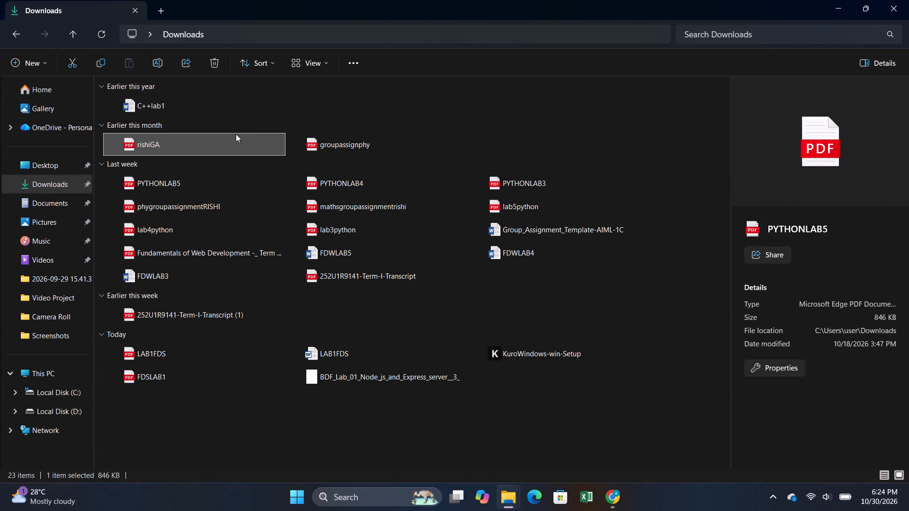
scroll(256, 119, "up", 4, "ctrl")
scroll(256, 119, "right", 1, "ctrl")
scroll(256, 119, "up", 1, "ctrl")
scroll(256, 119, "right", 1, "ctrl")
scroll(256, 119, "up", 1, "ctrl")
scroll(256, 119, "right", 1, "ctrl")
scroll(256, 119, "up", 1, "ctrl")
scroll(256, 119, "right", 1, "ctrl")
scroll(256, 119, "up", 4, "ctrl")
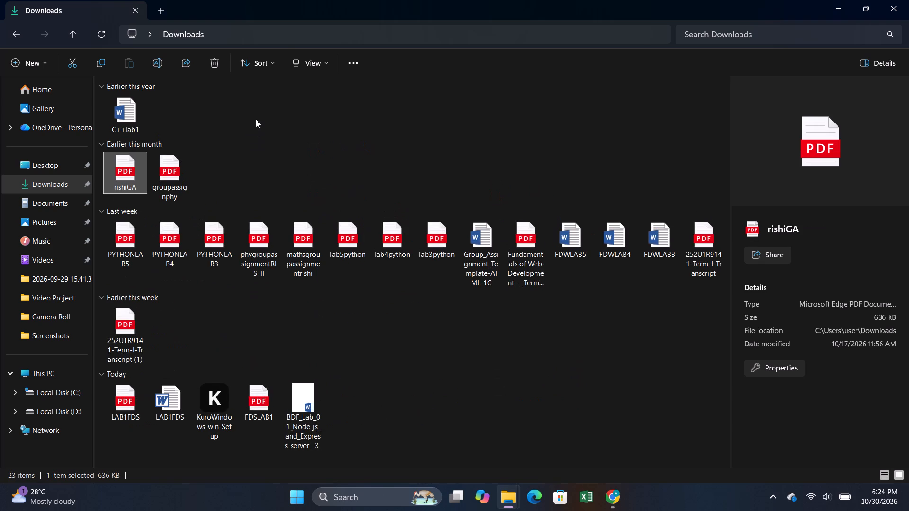
scroll(285, 110, "right", 1)
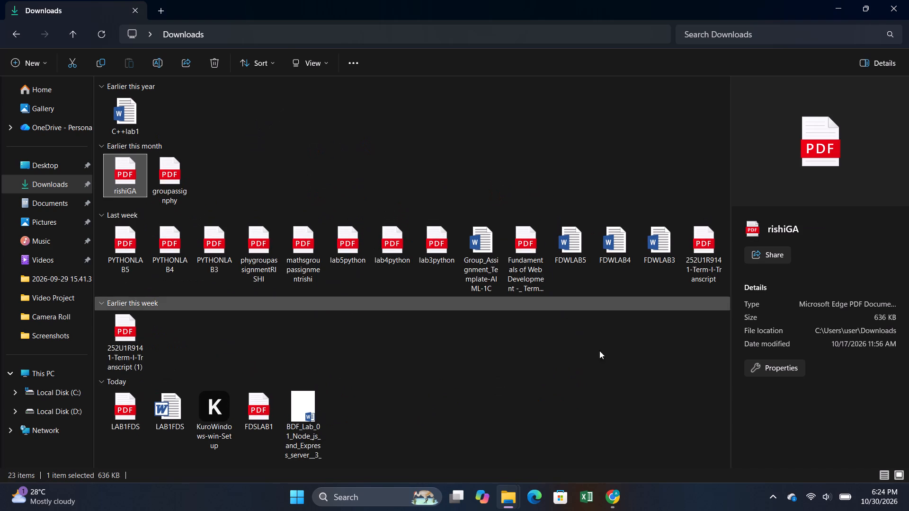
left_click(780, 373)
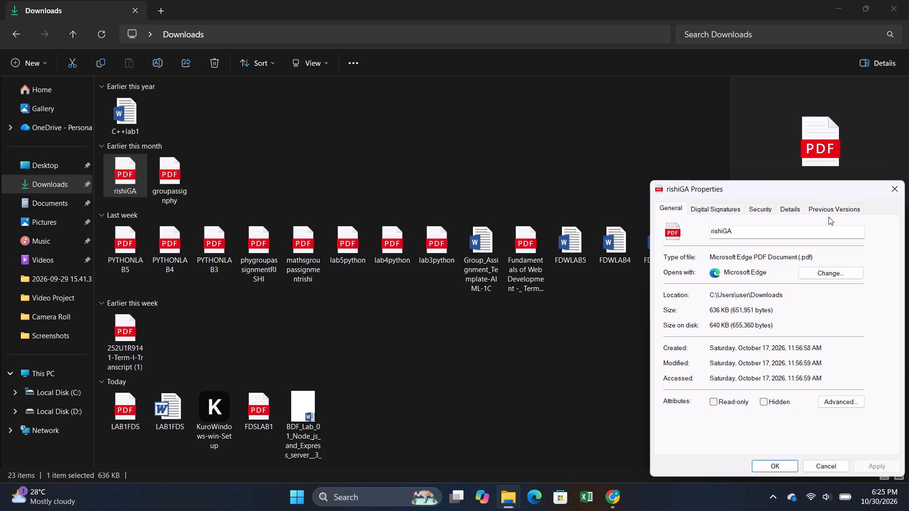
left_click(842, 212)
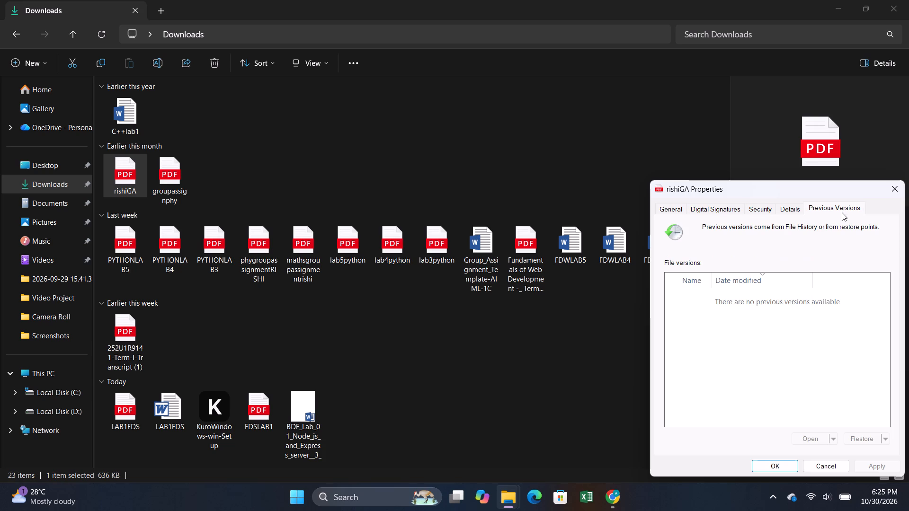
left_click(897, 194)
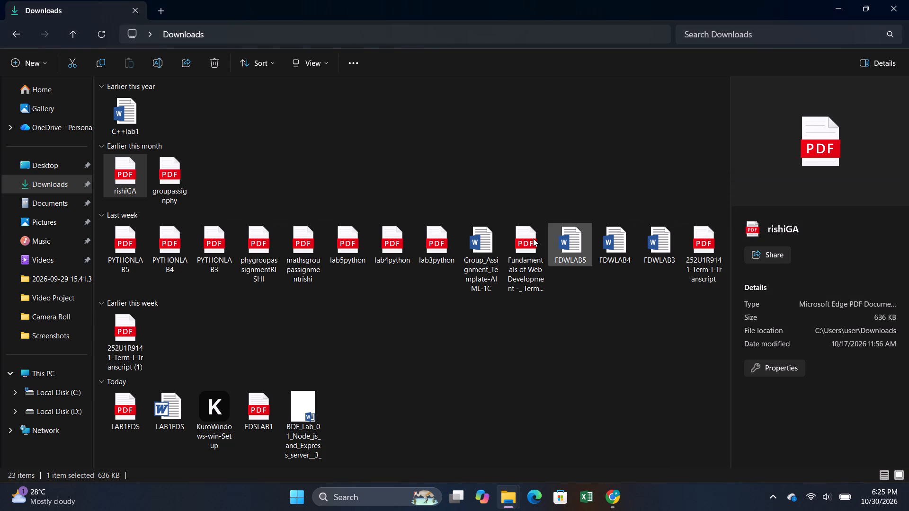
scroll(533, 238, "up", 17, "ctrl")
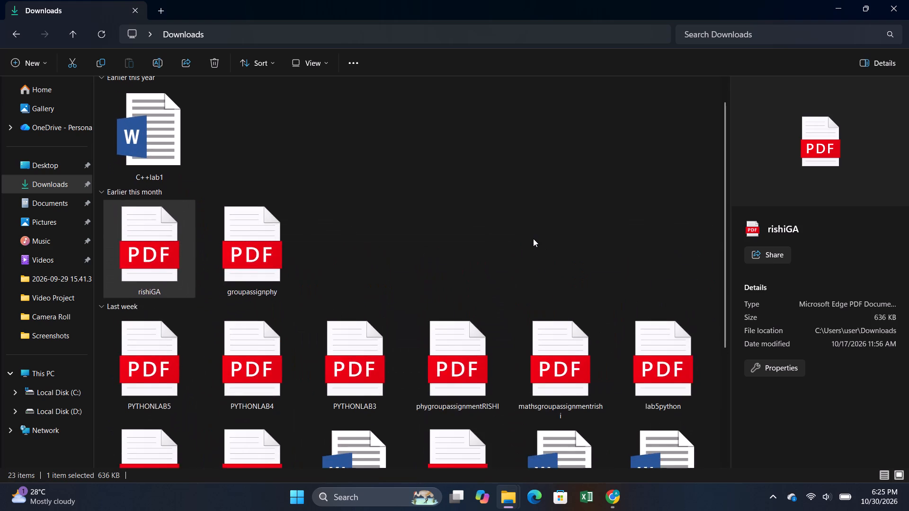
Reduce the Downloads folder's large icons to a details list and look through the files and their modification dates.
scroll(533, 238, "up", 18, "ctrl")
scroll(533, 238, "down", 4, "ctrl")
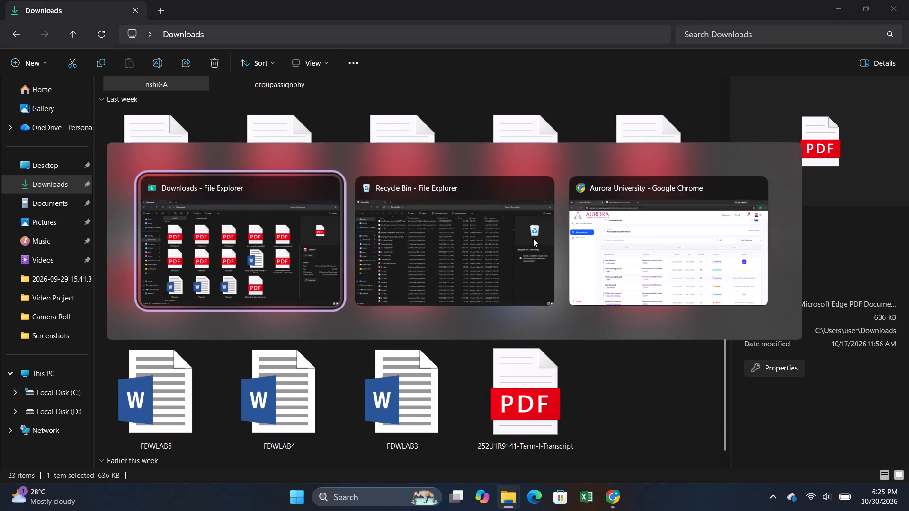
scroll(533, 238, "down", 15, "ctrl")
scroll(533, 238, "down", 14, "ctrl")
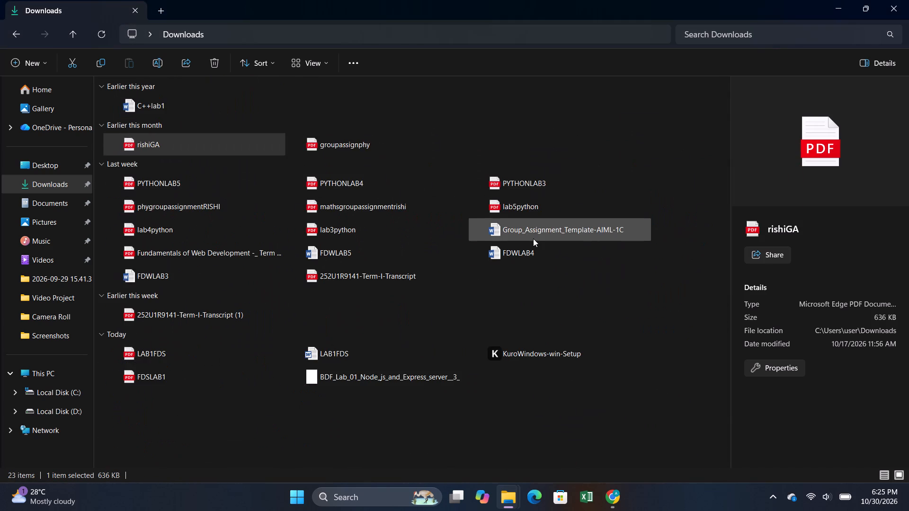
scroll(533, 238, "down", 13, "ctrl")
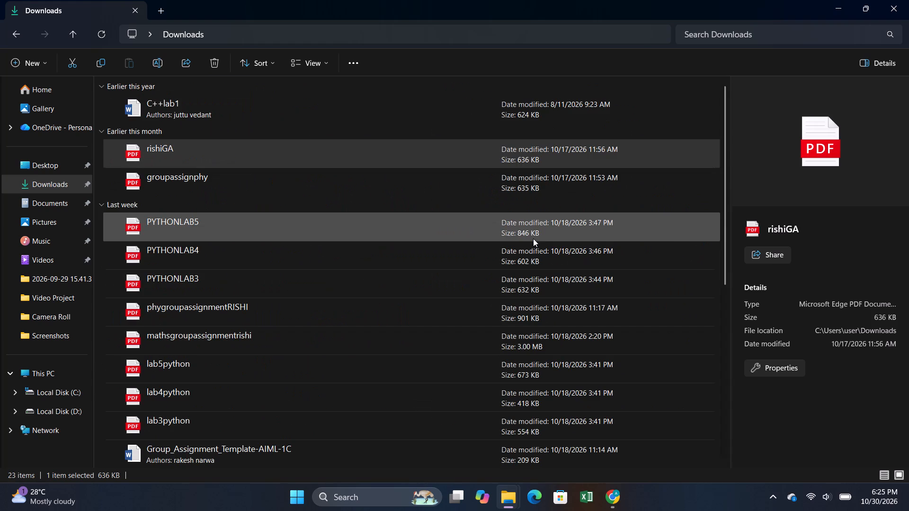
scroll(533, 238, "down", 14, "ctrl")
scroll(526, 240, "down", 9, "ctrl")
scroll(526, 240, "down", 11)
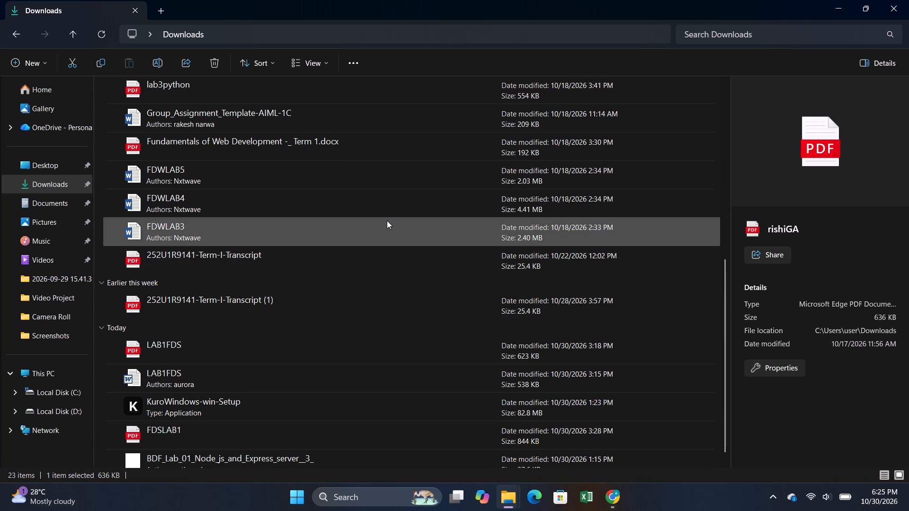
scroll(409, 223, "down", 6, "ctrl")
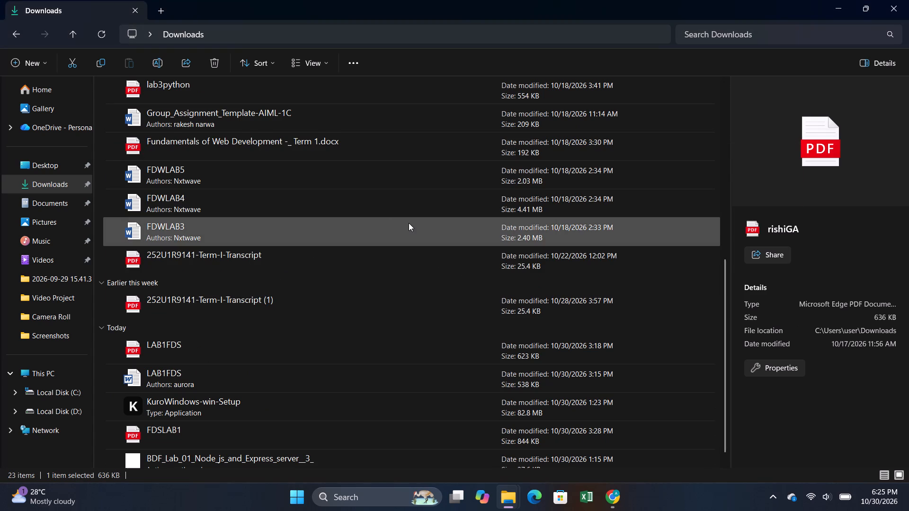
scroll(409, 223, "up", 4, "ctrl")
scroll(409, 223, "down", 7, "ctrl")
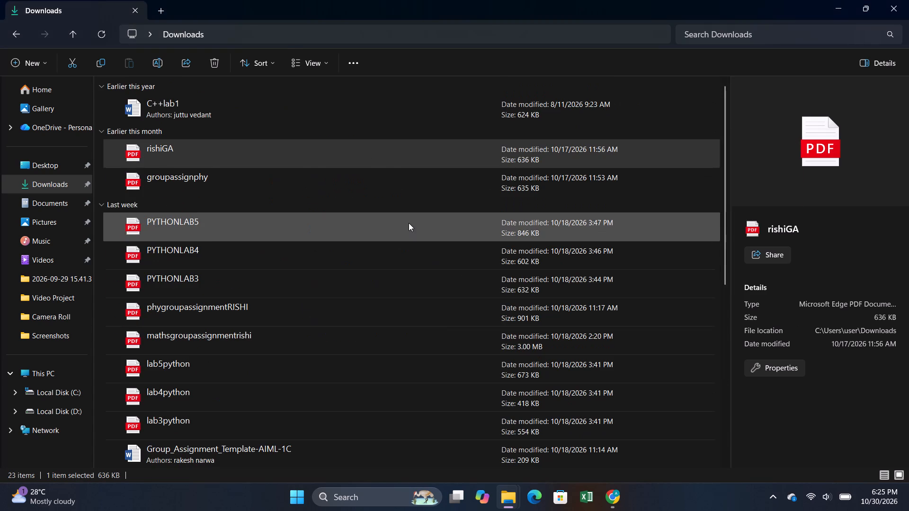
scroll(409, 223, "up", 2, "ctrl")
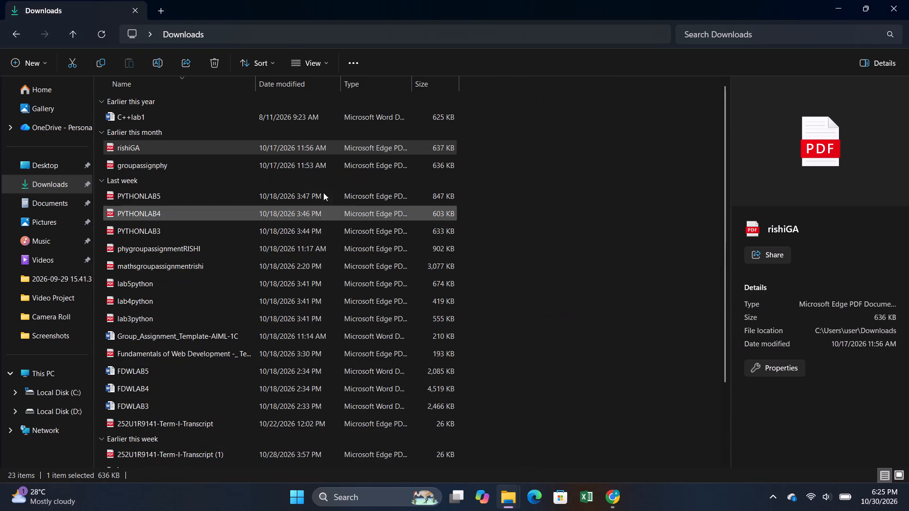
scroll(365, 171, "up", 2)
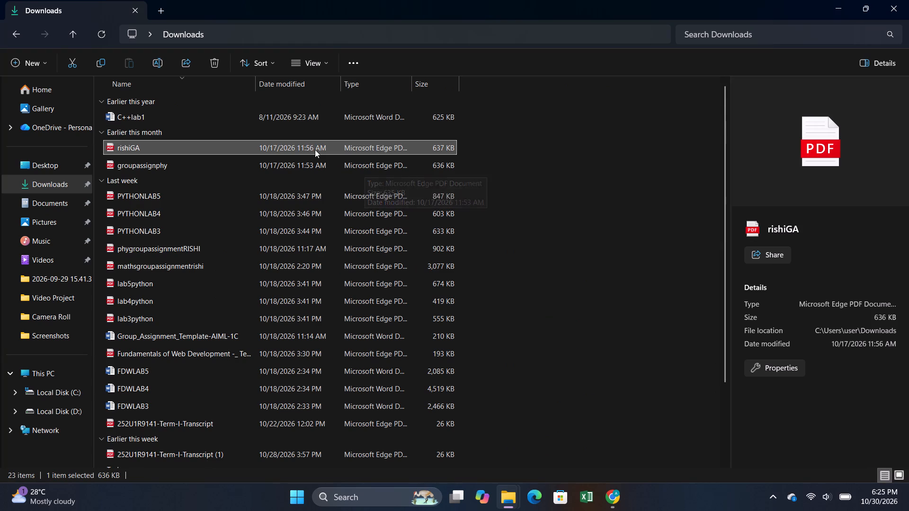
scroll(315, 150, "up", 1)
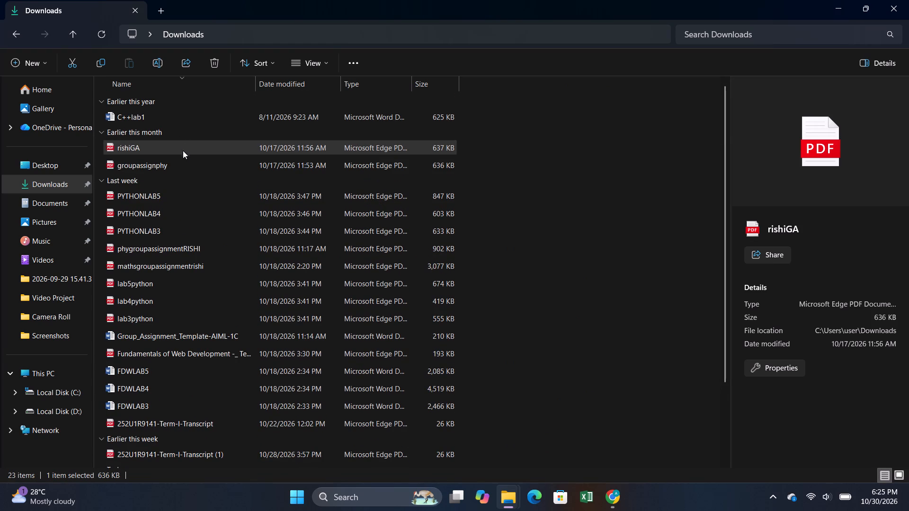
scroll(173, 205, "down", 3)
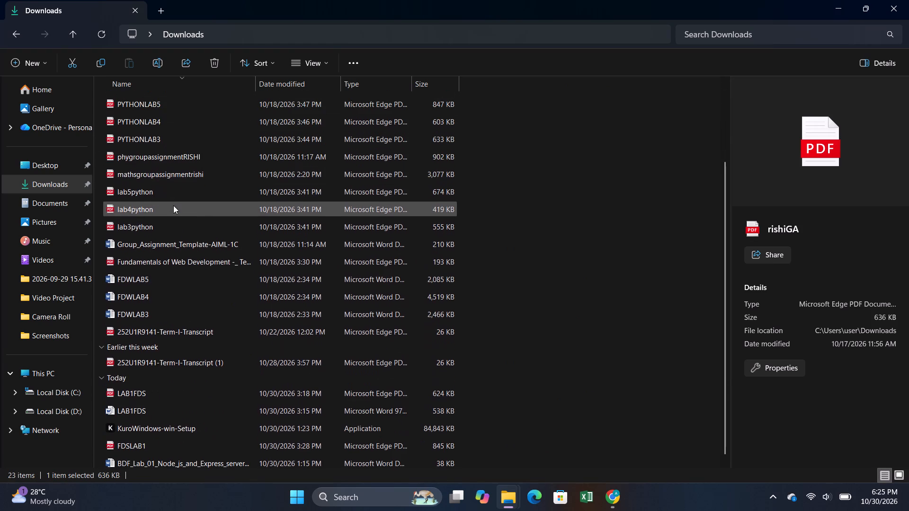
scroll(173, 205, "down", 2)
scroll(178, 366, "down", 1)
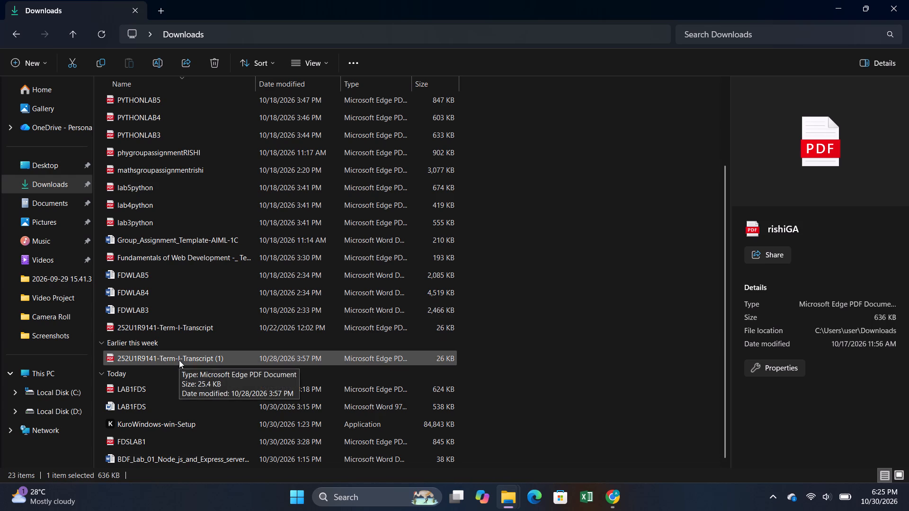
scroll(208, 280, "up", 4)
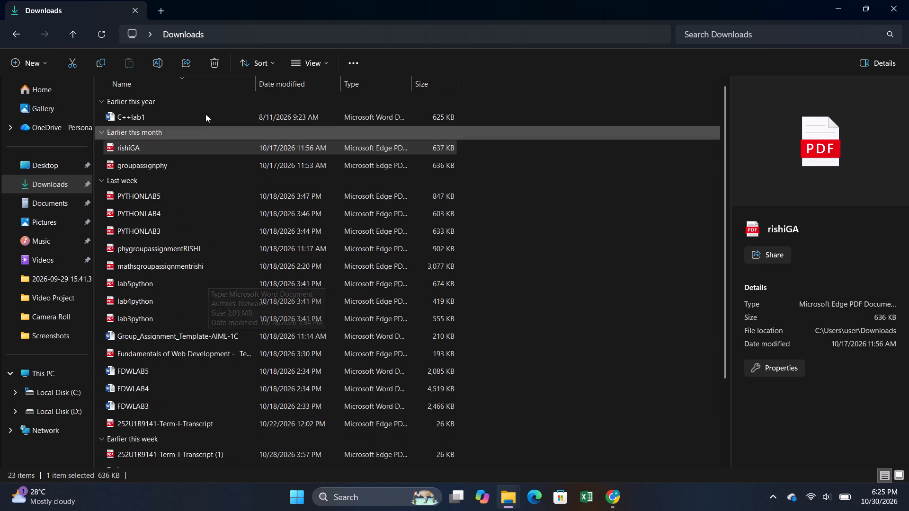
Switch to the Recycle Bin and restore the deleted C++lab7 Word document to its original location.
left_click(443, 158)
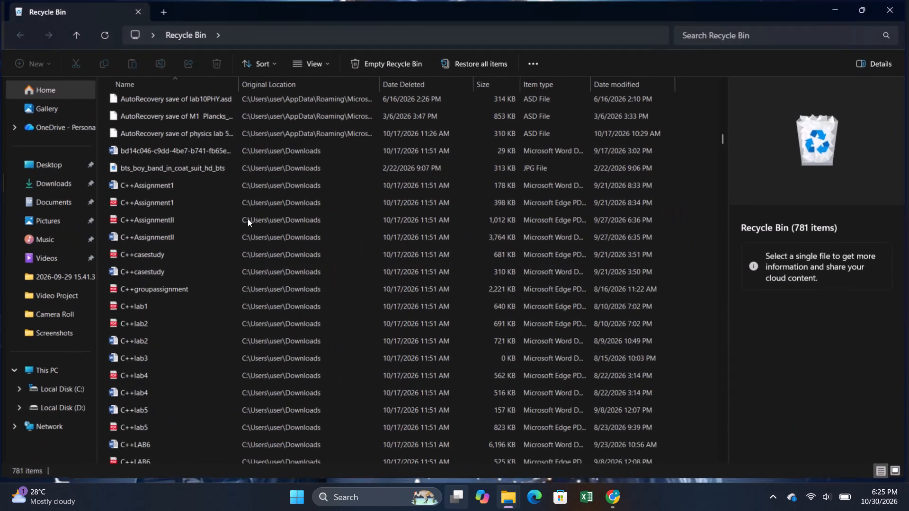
scroll(162, 370, "down", 1)
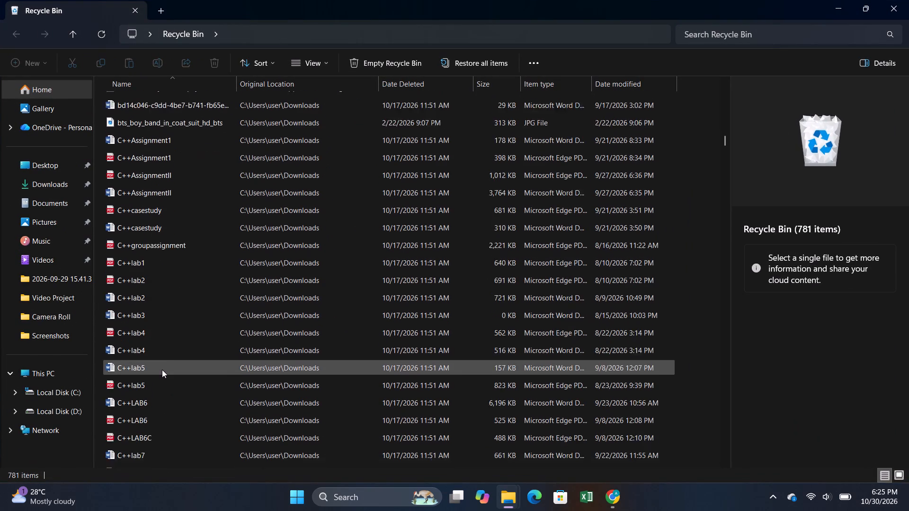
scroll(162, 370, "down", 1)
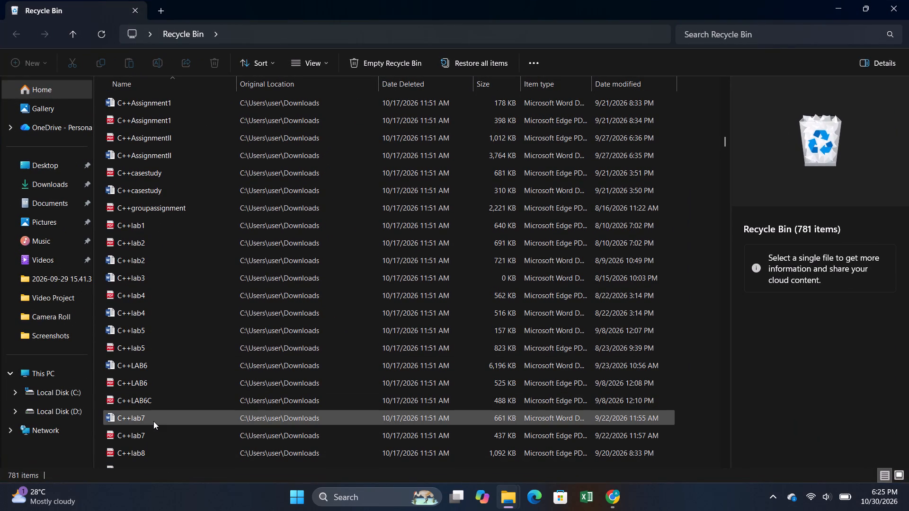
double_click(153, 421)
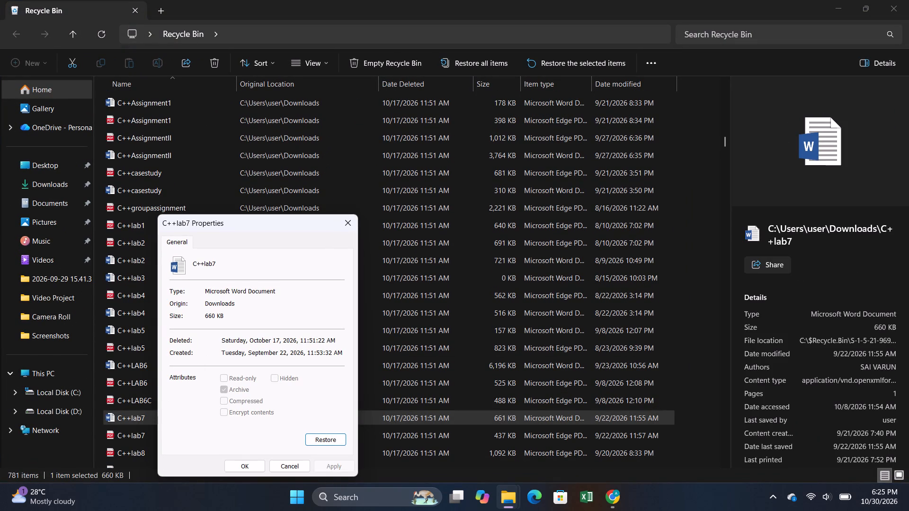
left_click(348, 226)
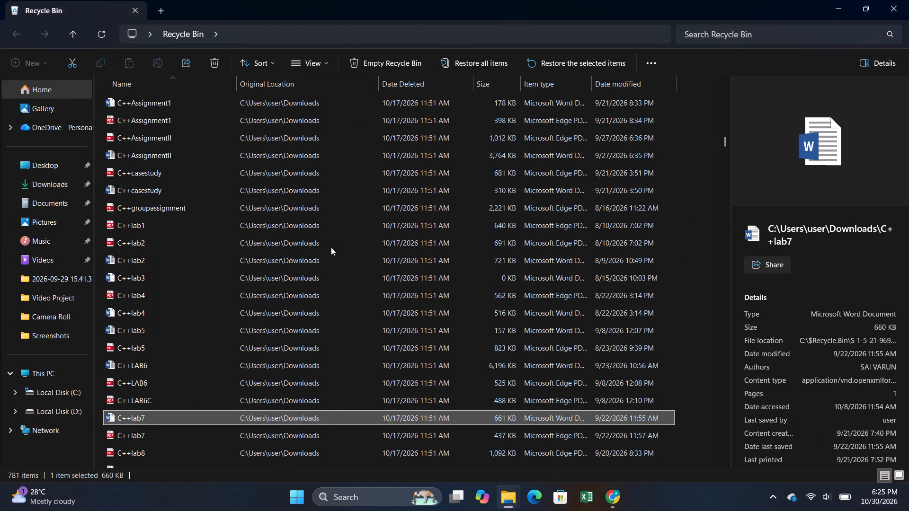
left_click(205, 411)
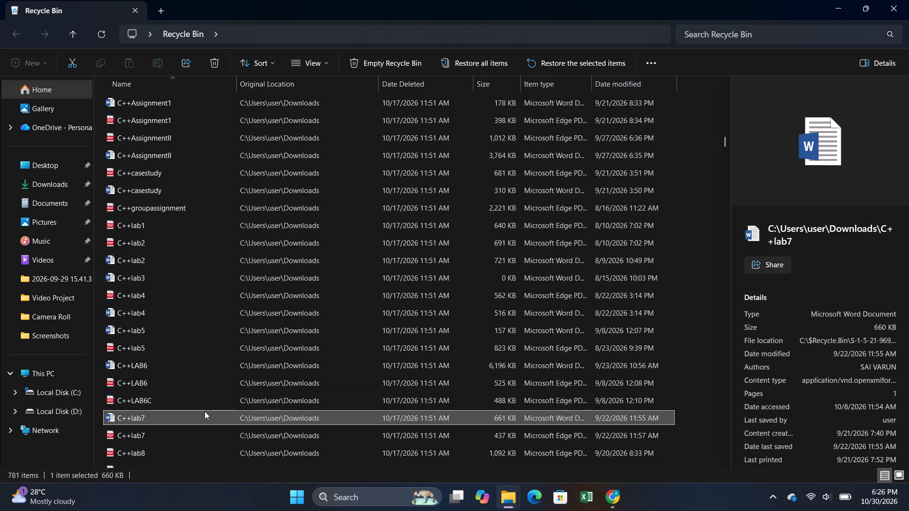
left_click(570, 64)
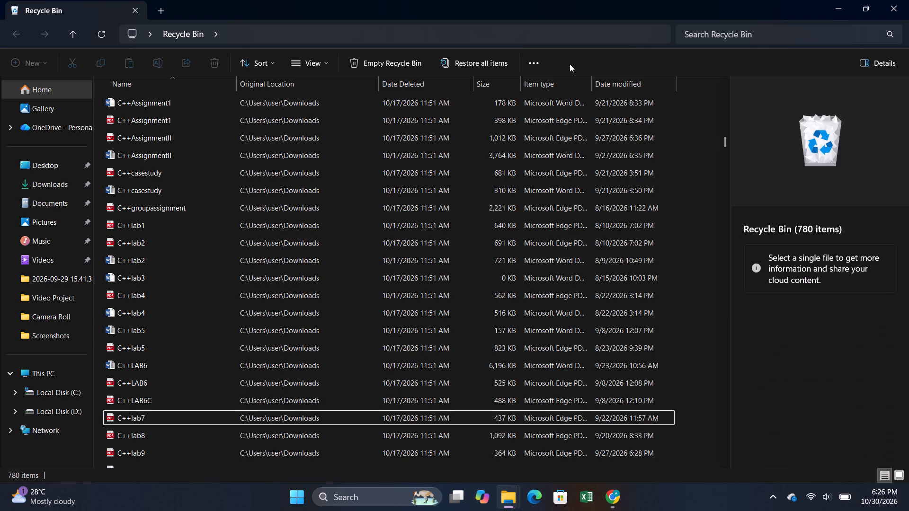
Switch to the Downloads folder, open the restored C++lab7 document in Word, and dismiss the Office activation wizard.
left_click(467, 196)
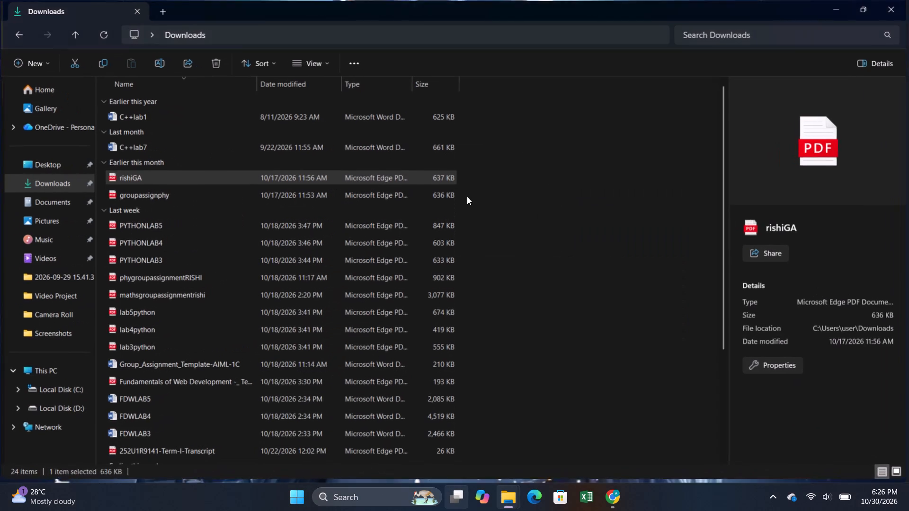
double_click(172, 143)
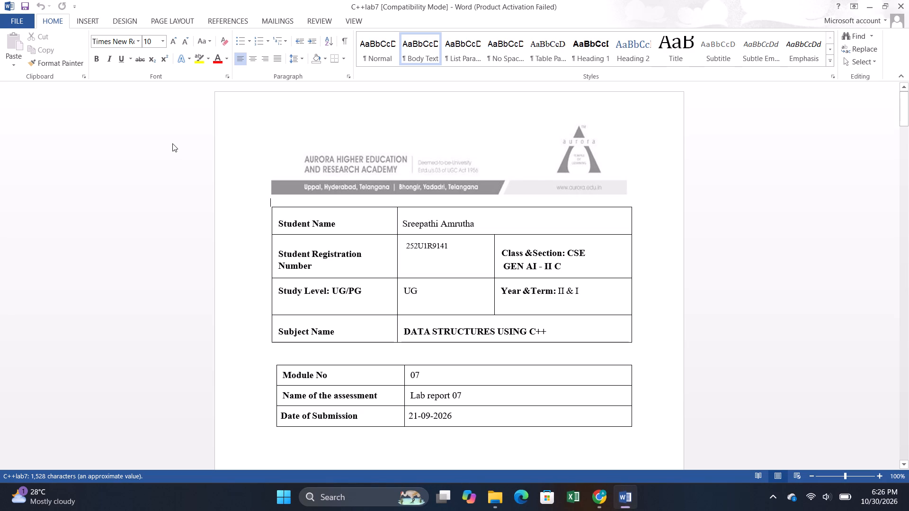
scroll(380, 321, "down", 1)
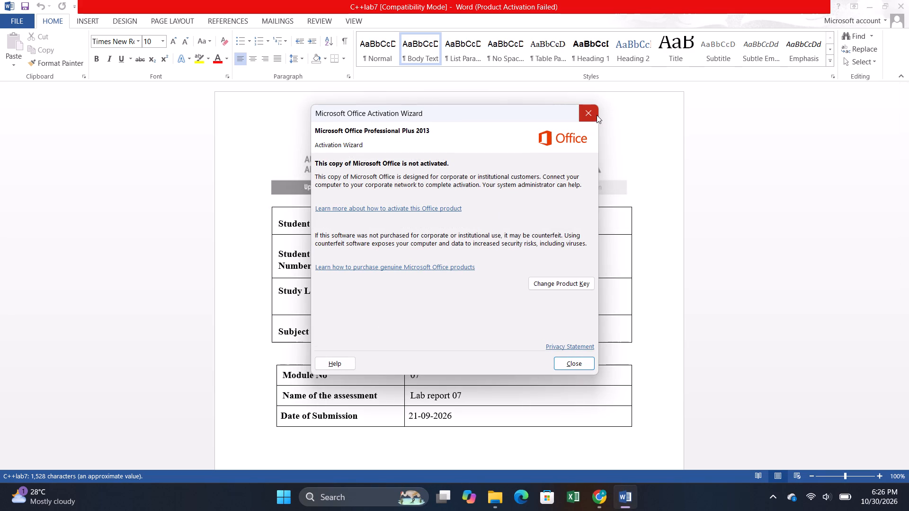
left_click(597, 115)
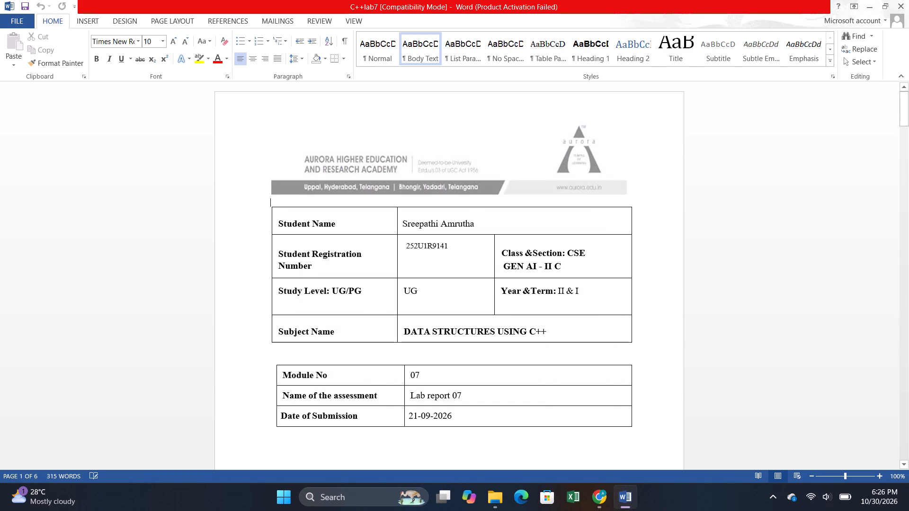
Delete the old report content from below the Code heading of "1. Valid Anagrams" through the following pages.
scroll(588, 218, "down", 5)
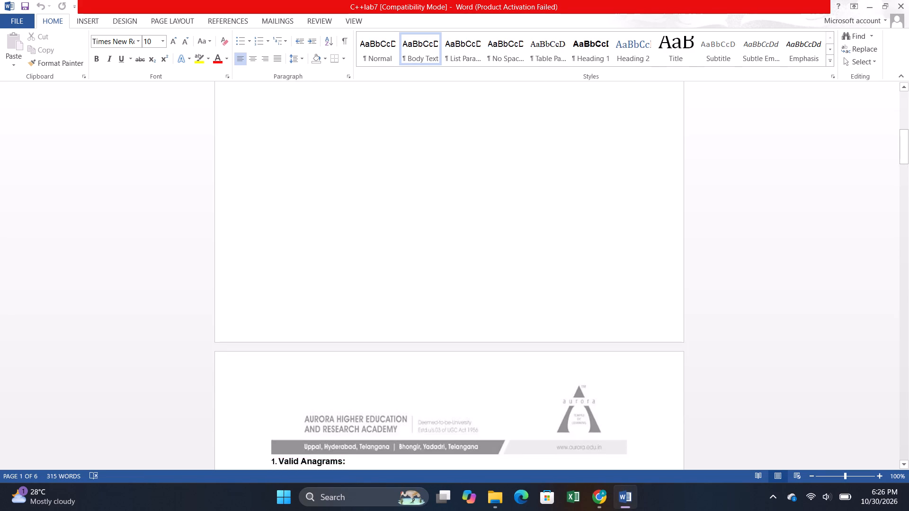
scroll(588, 218, "down", 2)
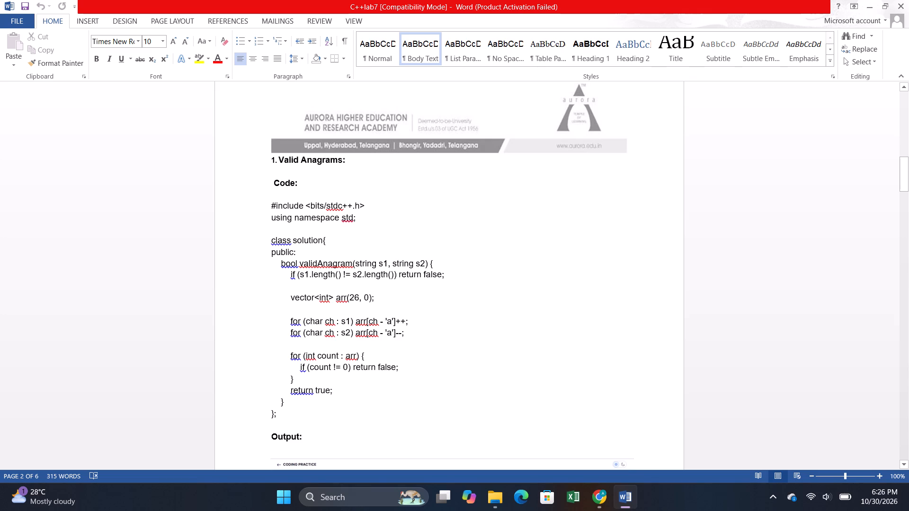
scroll(370, 269, "up", 3)
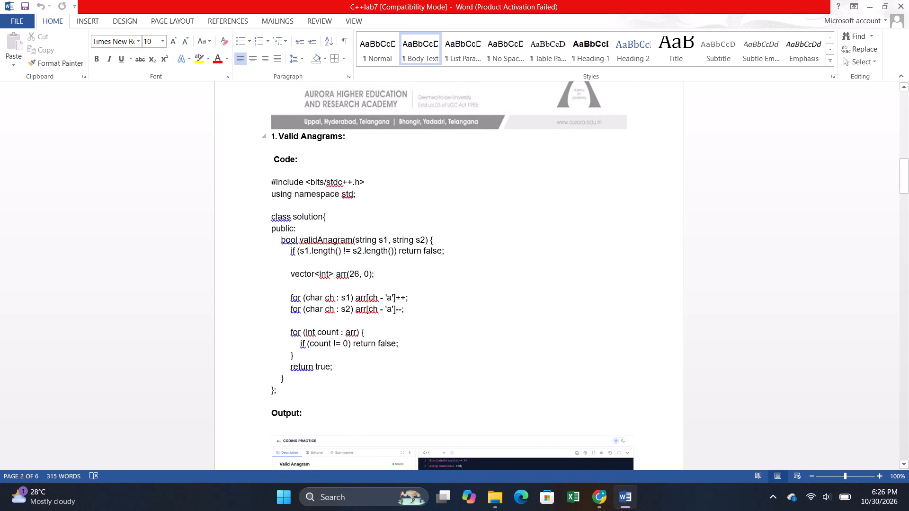
left_click_drag(272, 135, 306, 192)
left_click_drag(306, 192, 241, 232)
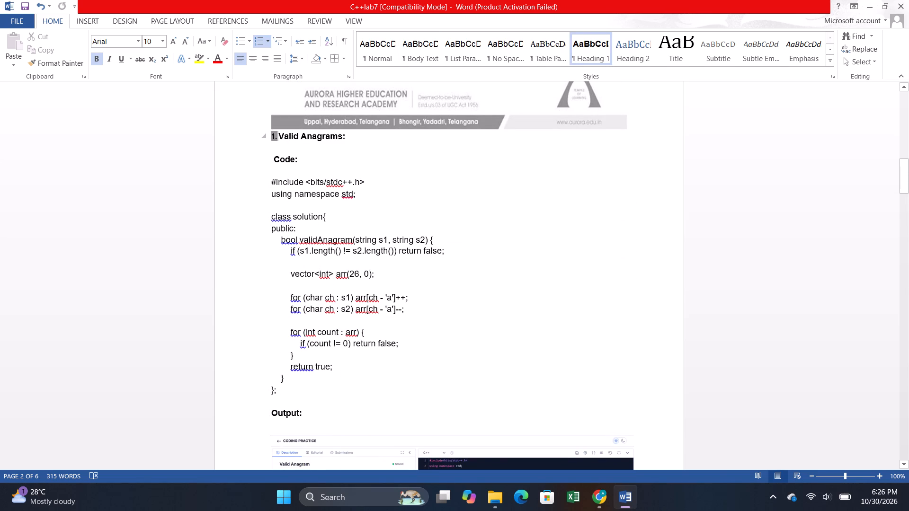
left_click(283, 157)
left_click_drag(272, 135, 179, 259)
scroll(314, 299, "up", 7)
scroll(314, 299, "down", 6)
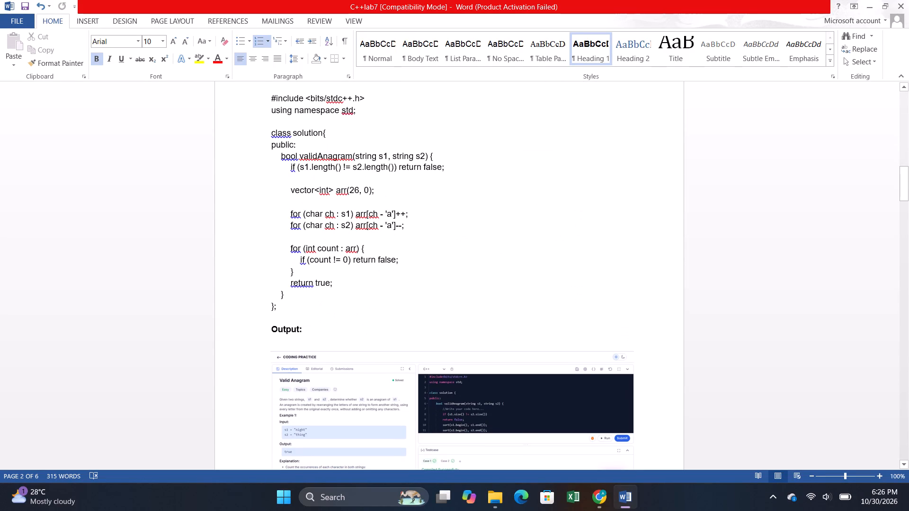
scroll(310, 165, "up", 1)
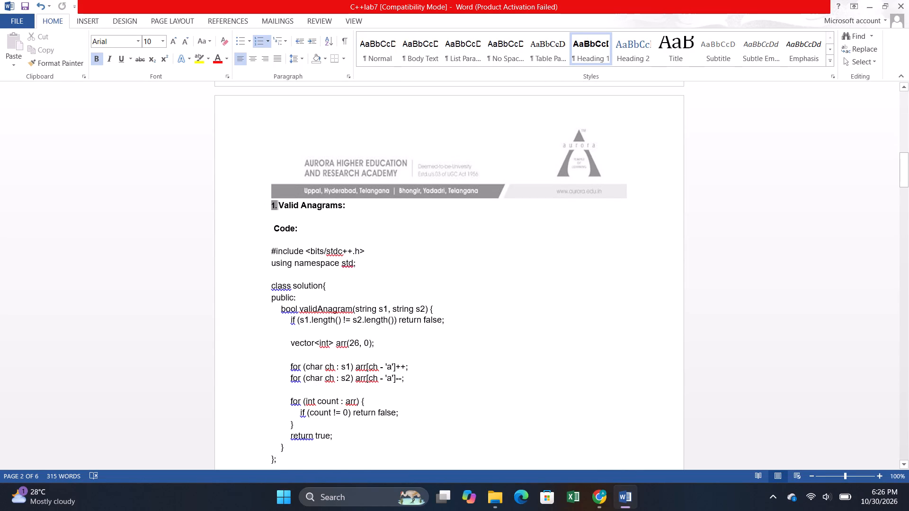
left_click_drag(279, 242, 330, 477)
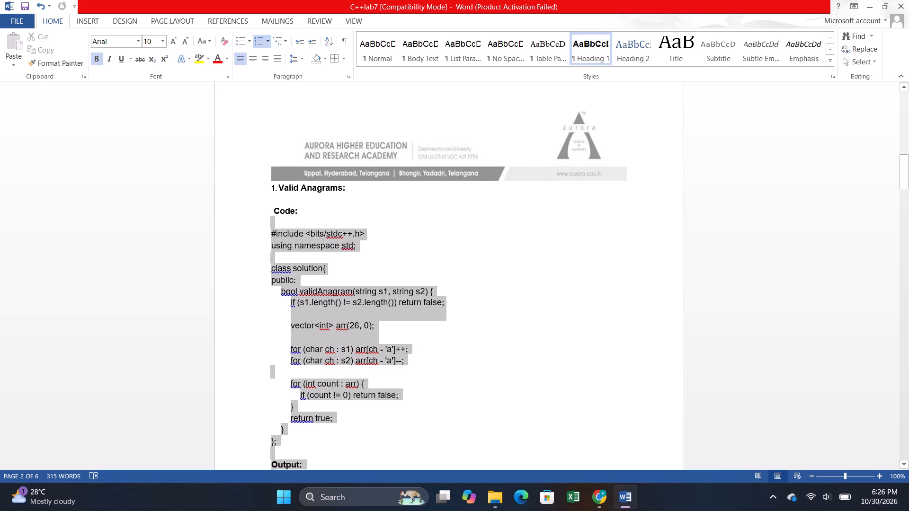
left_click_drag(330, 477, 333, 510)
key("BackSpace")
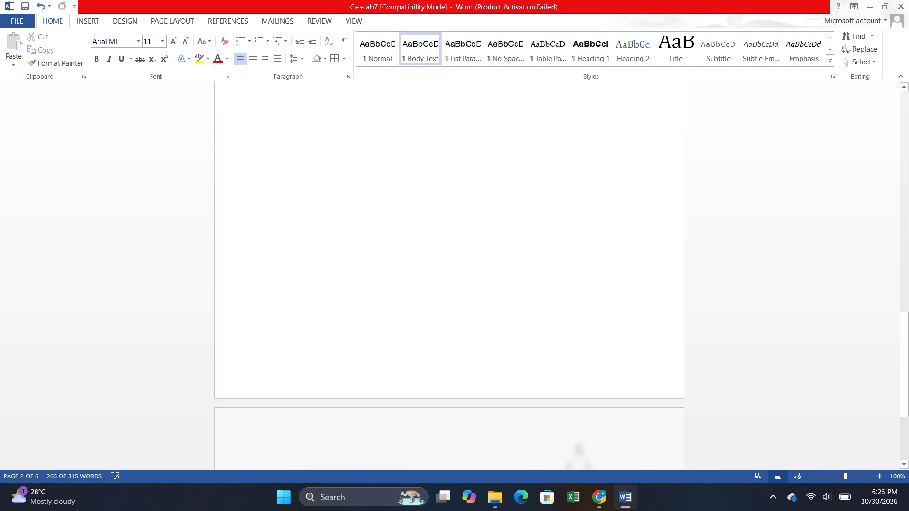
Delete the "Code:" heading and the numbered "Valid Anagrams:" heading from the second page.
scroll(345, 275, "up", 2)
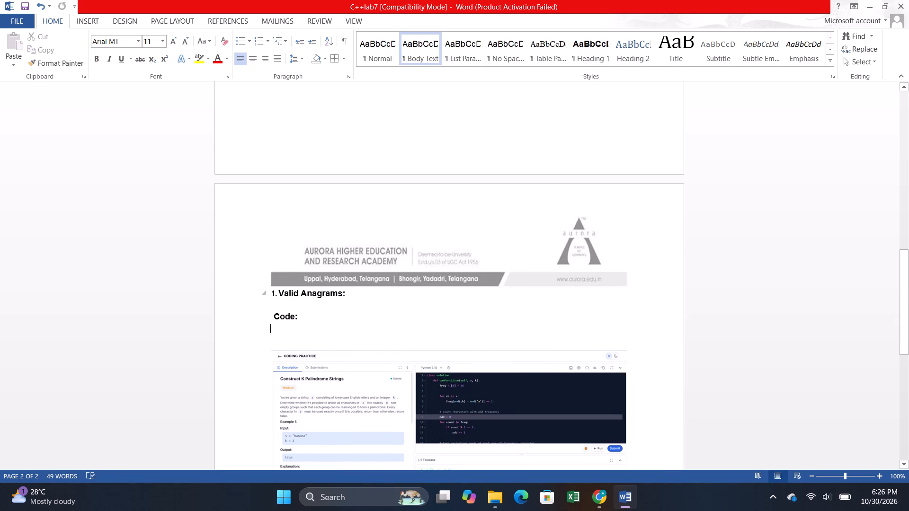
left_click(309, 316)
key("BackSpace")
key("BackSpace")
key("BackSpace")
key("BackSpace")
key("BackSpace")
key("BackSpace")
key("BackSpace")
key("BackSpace")
key("BackSpace")
key("BackSpace")
key("BackSpace")
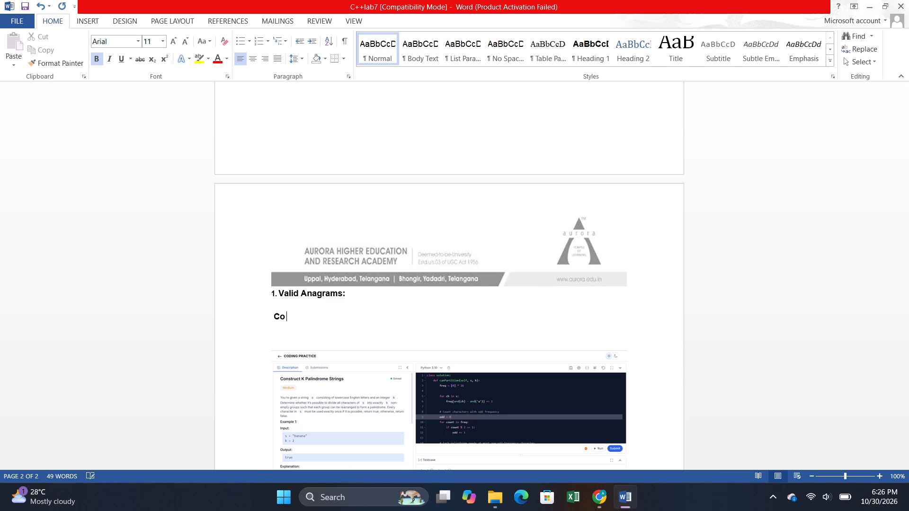
key("BackSpace")
key("BackSpace")
key("BackSpace")
key("BackSpace")
key("BackSpace")
key("BackSpace")
key("BackSpace")
key("BackSpace")
key("BackSpace")
key("BackSpace")
key("BackSpace")
key("BackSpace")
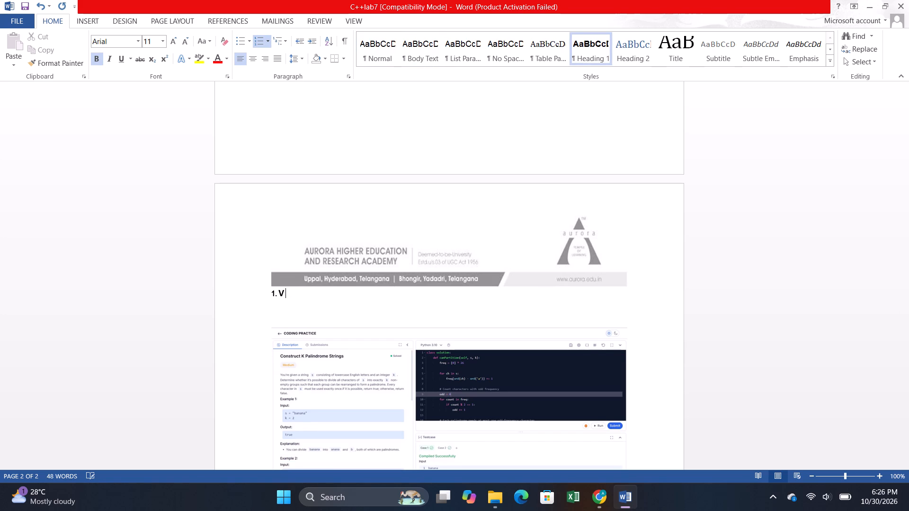
key("BackSpace")
key("BackSpace")
Delete the Construct K Palindrome Strings screenshot from the second page.
left_click(445, 369)
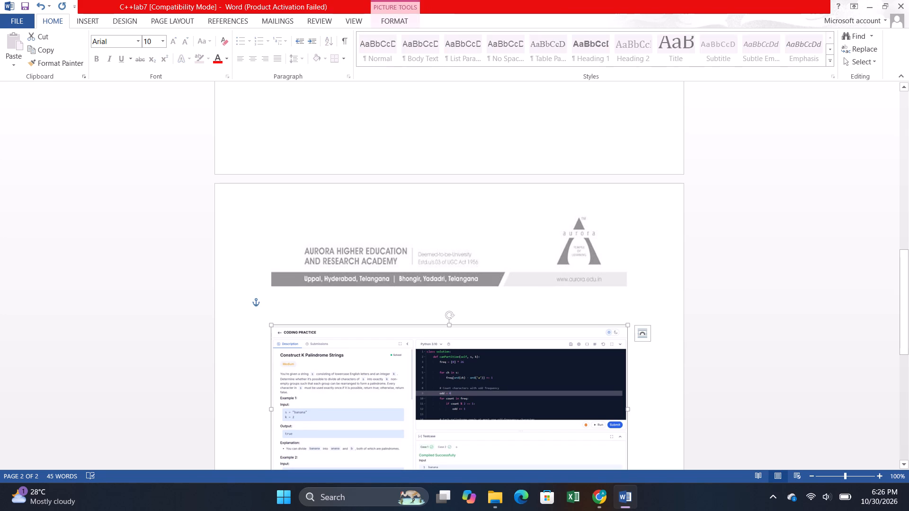
key("BackSpace")
Set the Date of Submission in the cover page's assessment table to 30-10-2026.
scroll(458, 172, "up", 2)
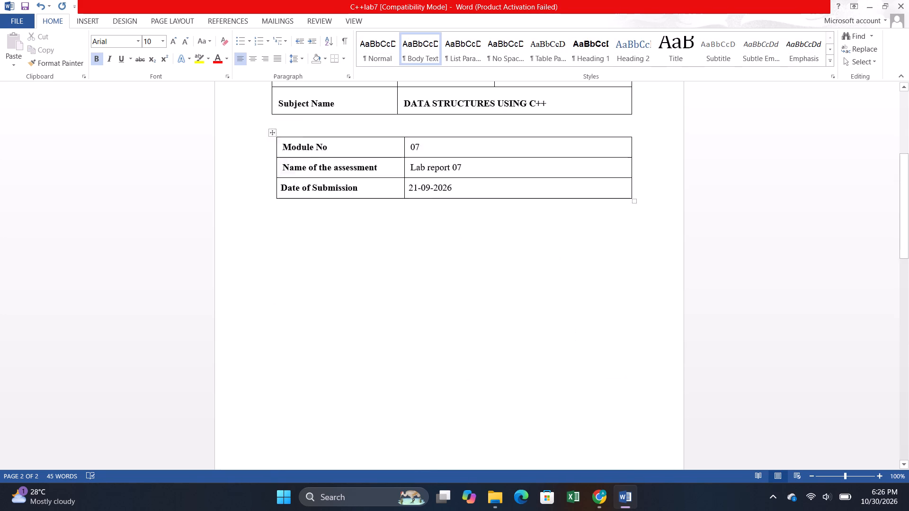
scroll(458, 172, "up", 2)
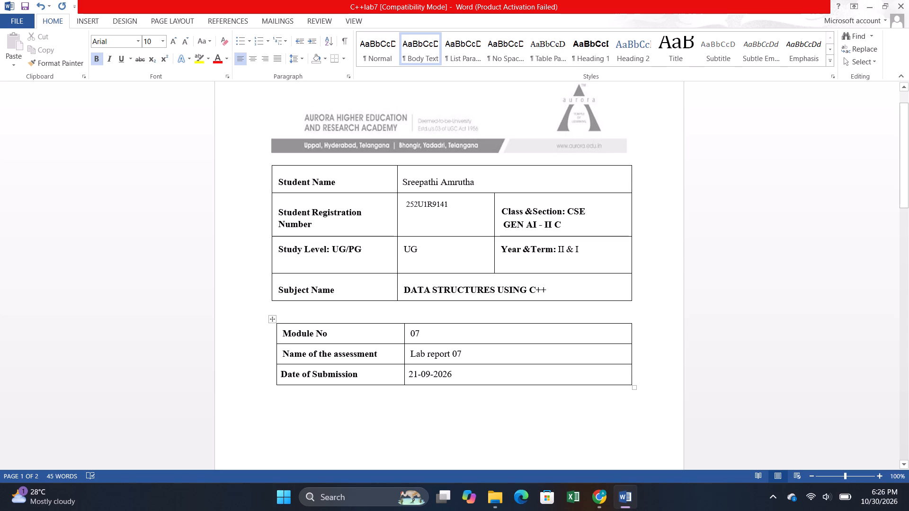
left_click(418, 377)
key("BackSpace")
key("BackSpace")
type("30")
key("Right")
key("Right")
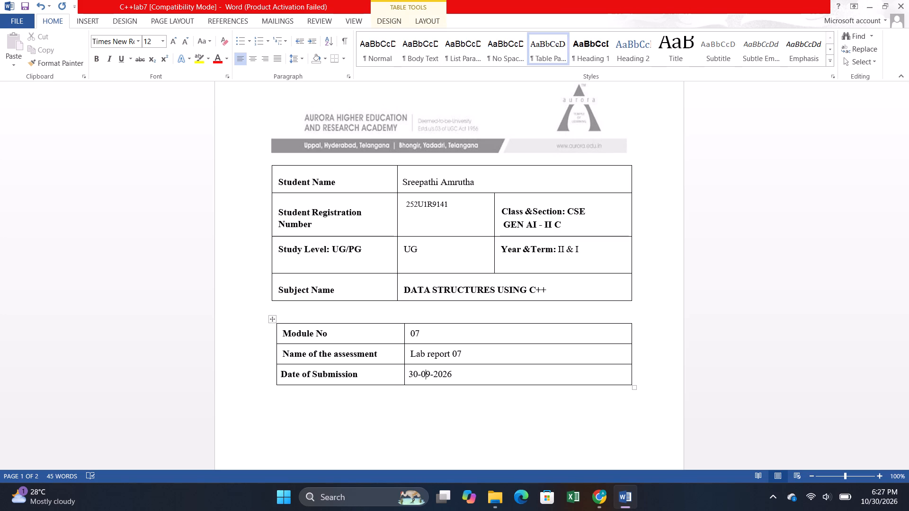
key("Right")
key("BackSpace")
key("Left")
key("1")
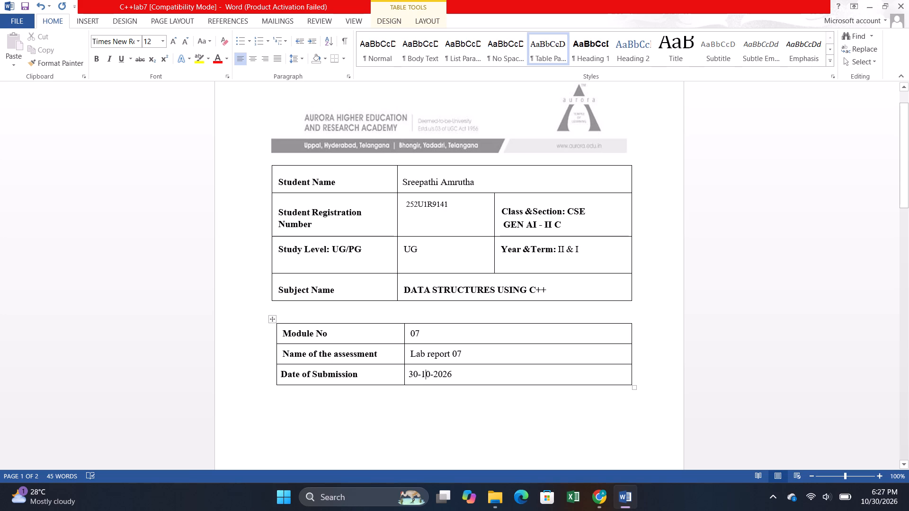
Clear the subject text from the Subject Name row of the cover page's student table.
left_click(550, 290)
key("BackSpace")
key("BackSpace")
key("BackSpace")
key("BackSpace")
key("BackSpace")
key("BackSpace")
key("BackSpace")
key("BackSpace")
key("BackSpace")
key("BackSpace")
key("BackSpace")
key("BackSpace")
key("BackSpace")
key("BackSpace")
key("BackSpace")
key("BackSpace")
key("BackSpace")
key("BackSpace")
key("BackSpace")
key("BackSpace")
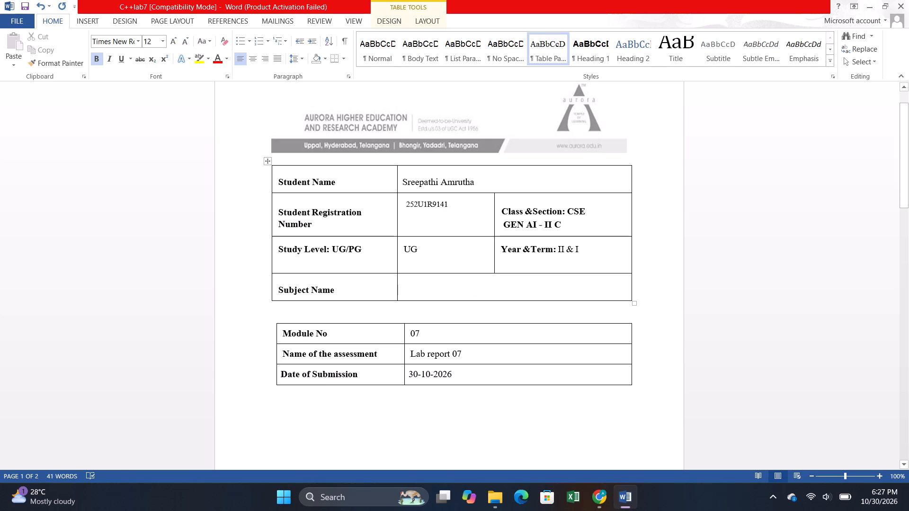
Switch to Chrome's learning portal page and open the Most Frequent Element problem from Module I's Coding Practice list.
scroll(507, 236, "down", 3)
scroll(507, 236, "up", 1)
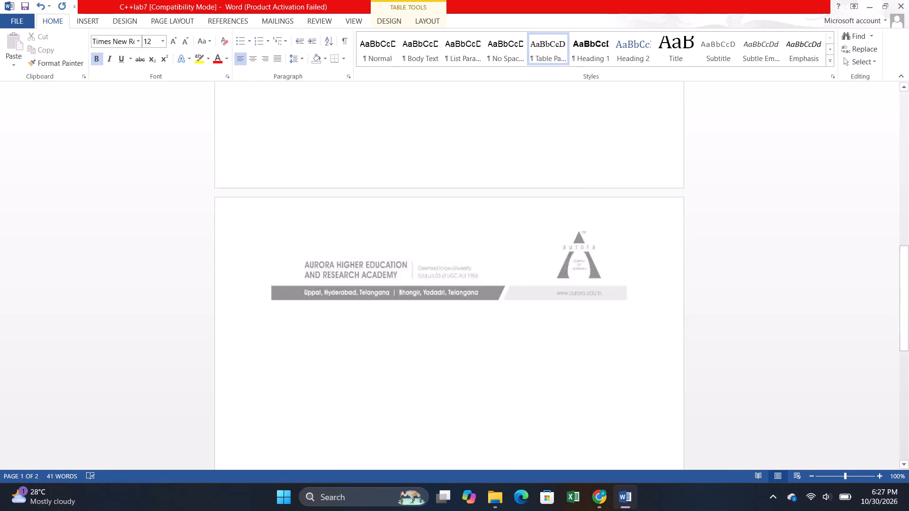
scroll(507, 236, "up", 2)
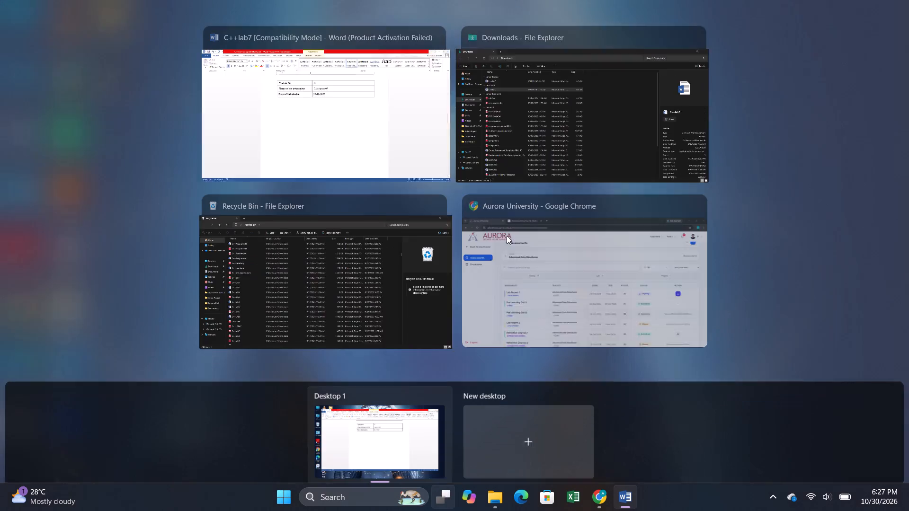
left_click(545, 268)
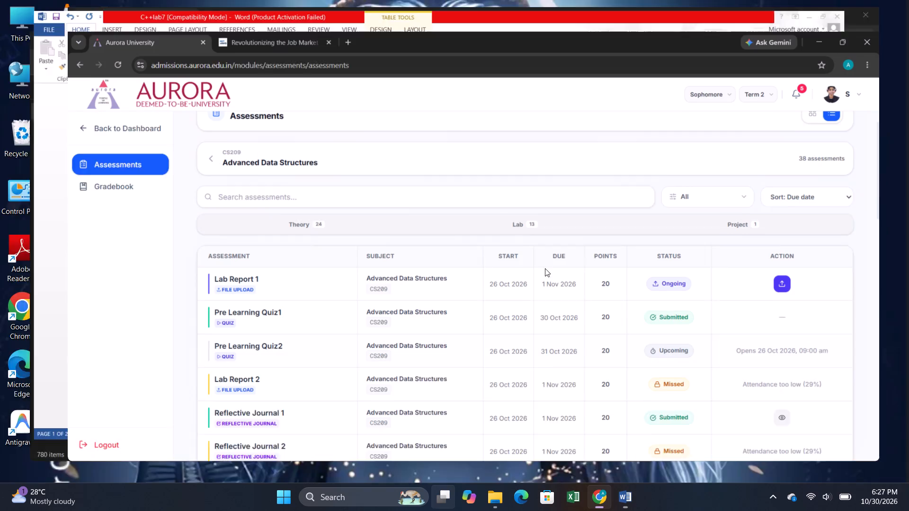
left_click(246, 0)
scroll(384, 178, "up", 1)
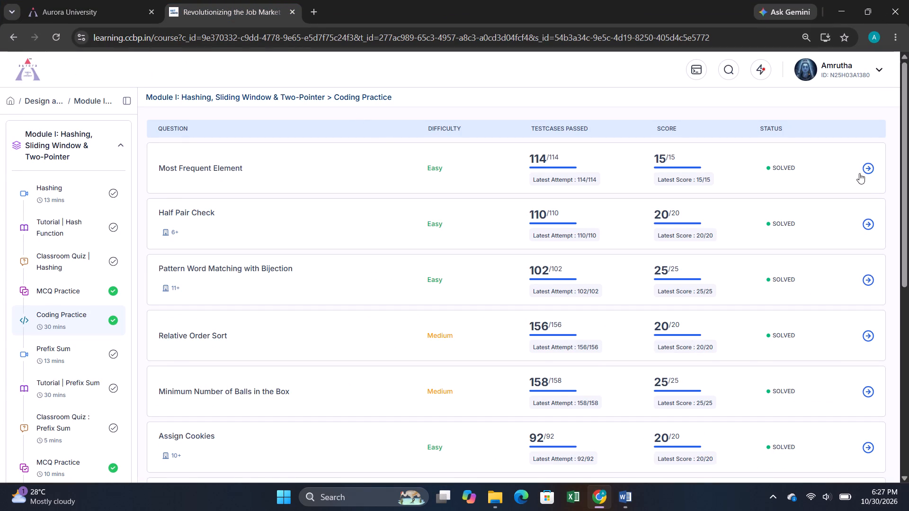
left_click(868, 168)
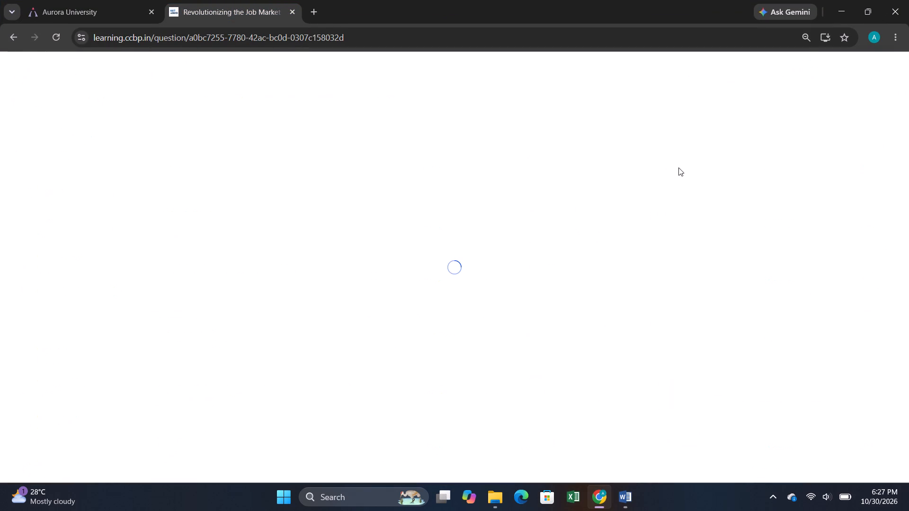
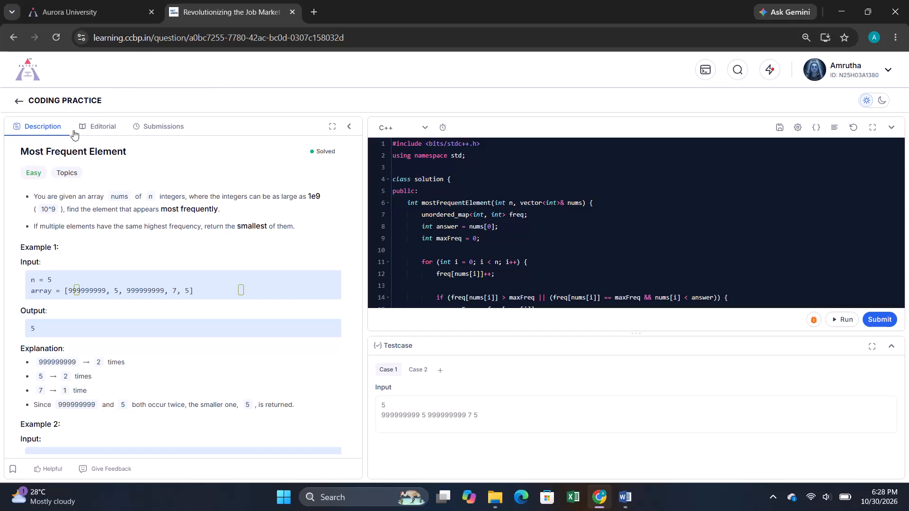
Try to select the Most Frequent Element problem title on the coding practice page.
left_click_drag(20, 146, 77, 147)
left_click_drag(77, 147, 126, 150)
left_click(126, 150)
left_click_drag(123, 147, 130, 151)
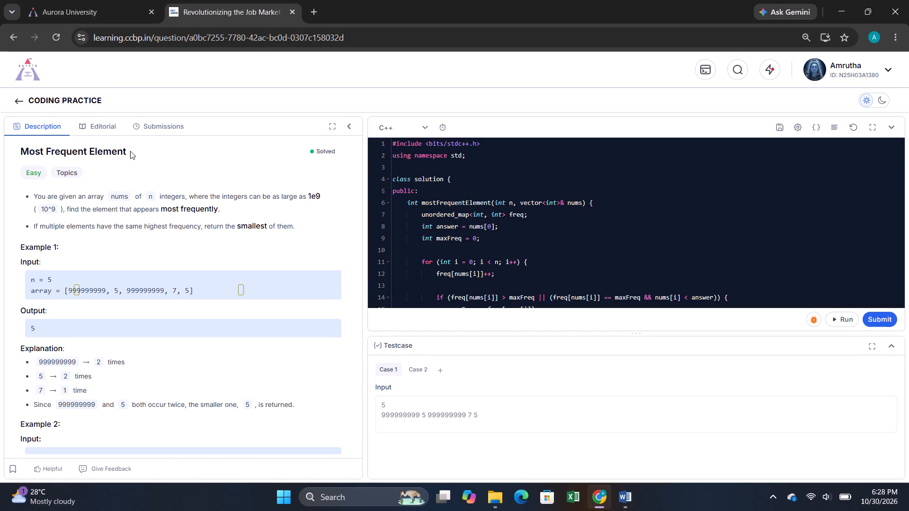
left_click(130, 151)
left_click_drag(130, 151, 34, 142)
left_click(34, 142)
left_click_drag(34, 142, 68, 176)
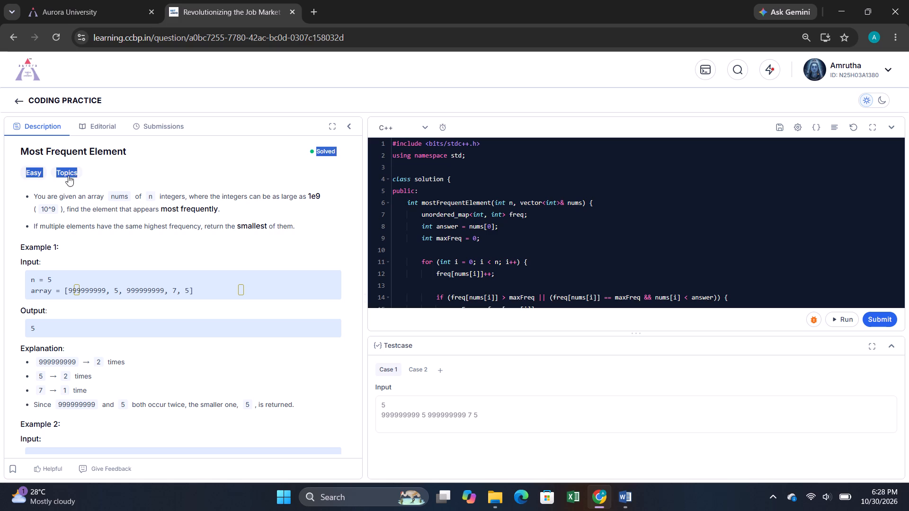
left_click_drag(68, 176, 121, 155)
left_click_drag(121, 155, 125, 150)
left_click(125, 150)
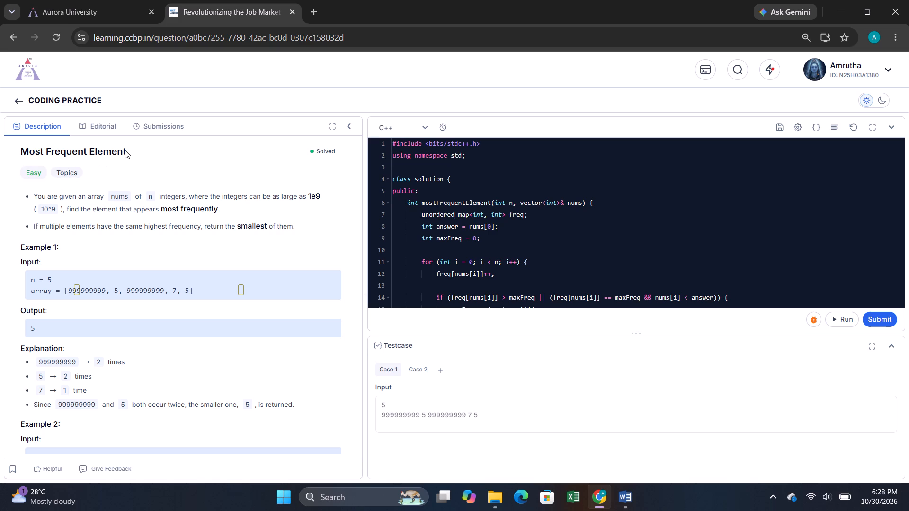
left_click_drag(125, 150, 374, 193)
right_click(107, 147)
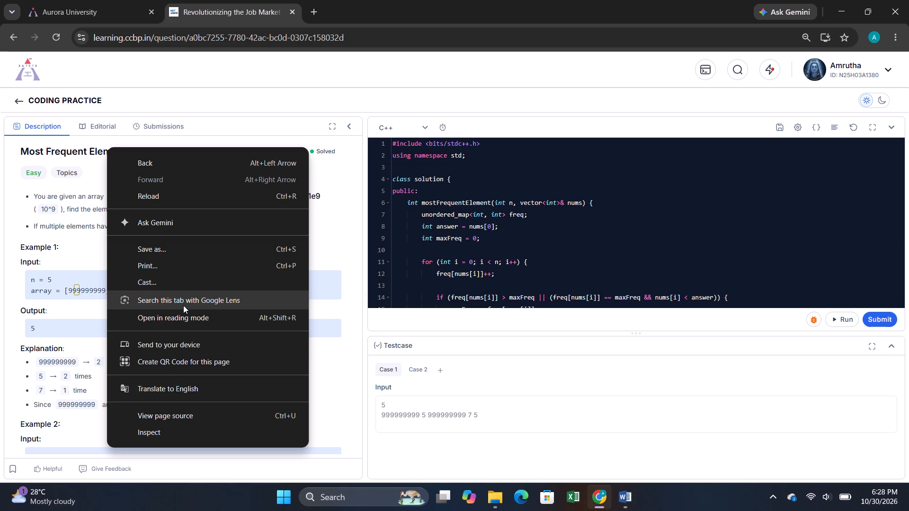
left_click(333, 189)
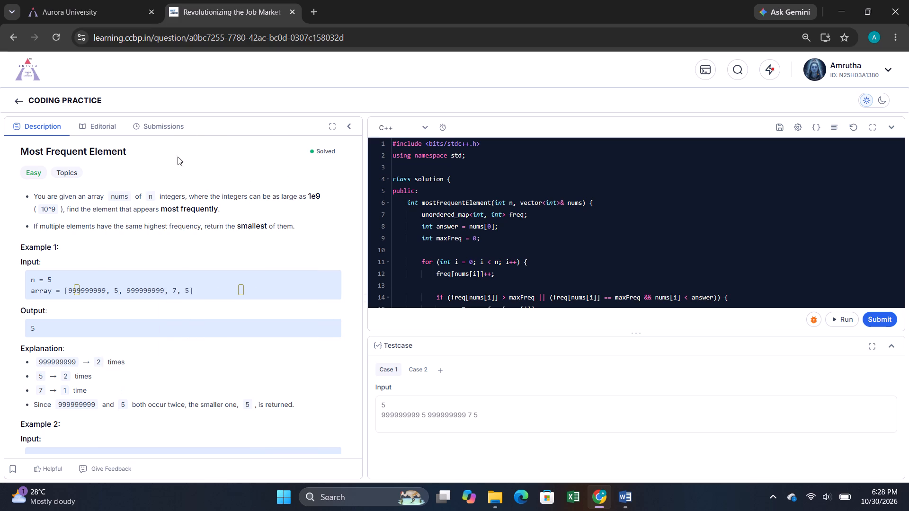
Capture a screen snip of just the Most Frequent Element title.
key("Print")
left_click_drag(9, 137, 138, 163)
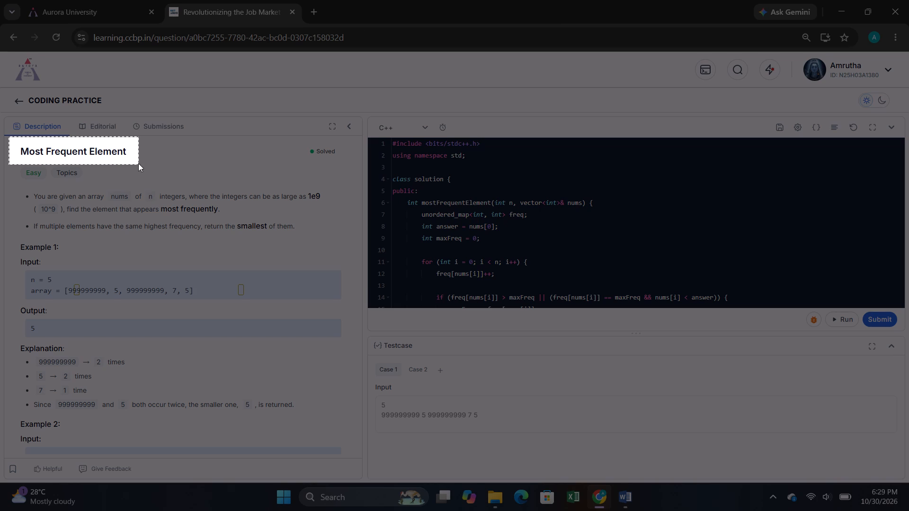
left_click_drag(138, 163, 139, 161)
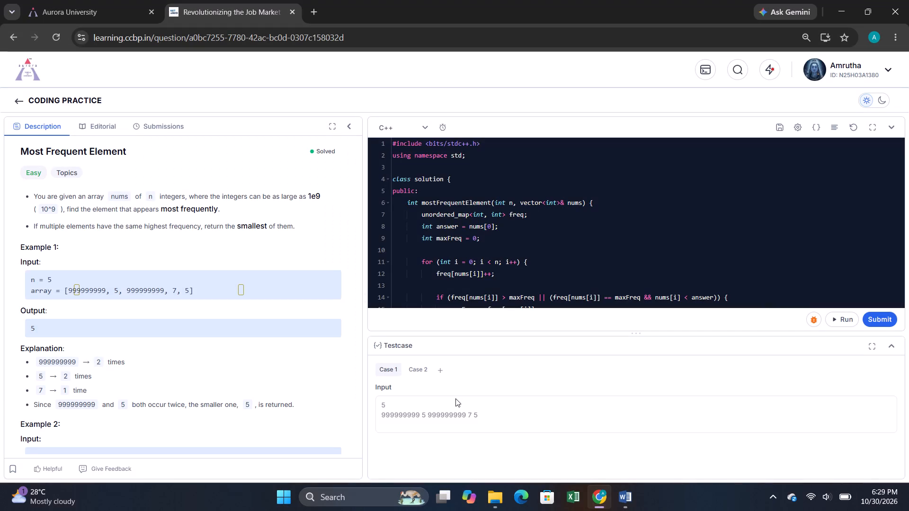
Switch to the C++lab7 document in Word and paste the title snip below the assessment table, followed by blank lines.
left_click(621, 497)
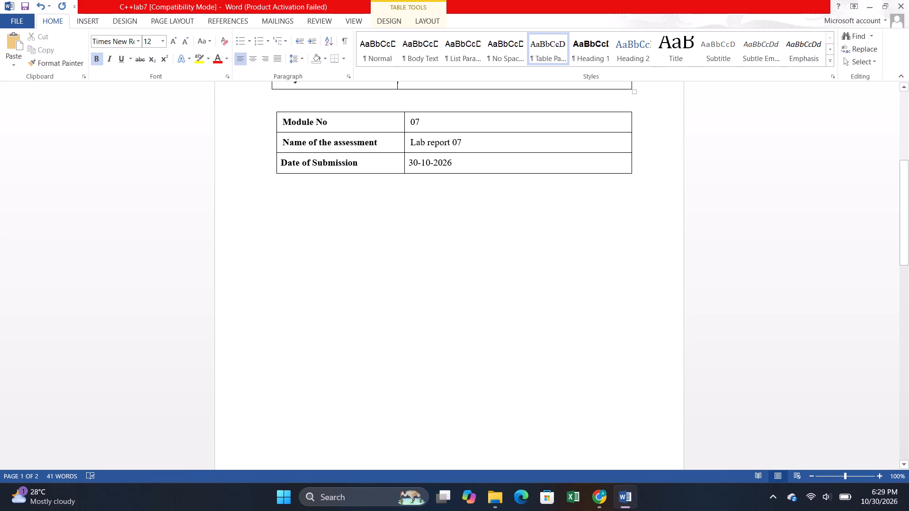
left_click(296, 240)
left_click(285, 214)
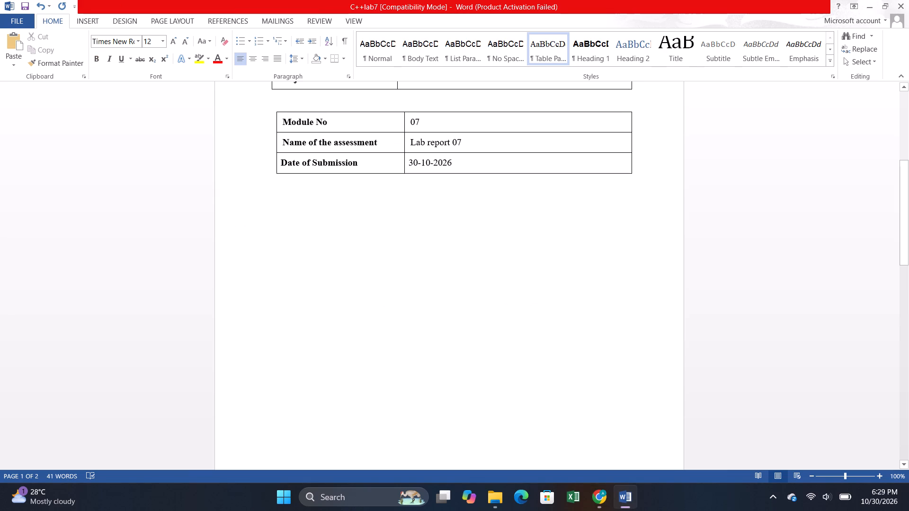
left_click(320, 212)
left_click(305, 210)
left_click(325, 222)
double_click(388, 303)
left_click(277, 200)
left_click(294, 203)
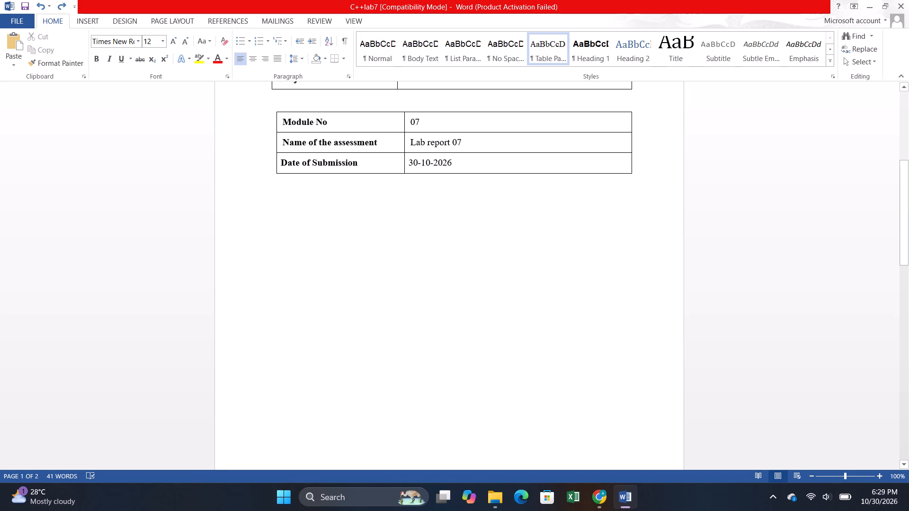
double_click(294, 205)
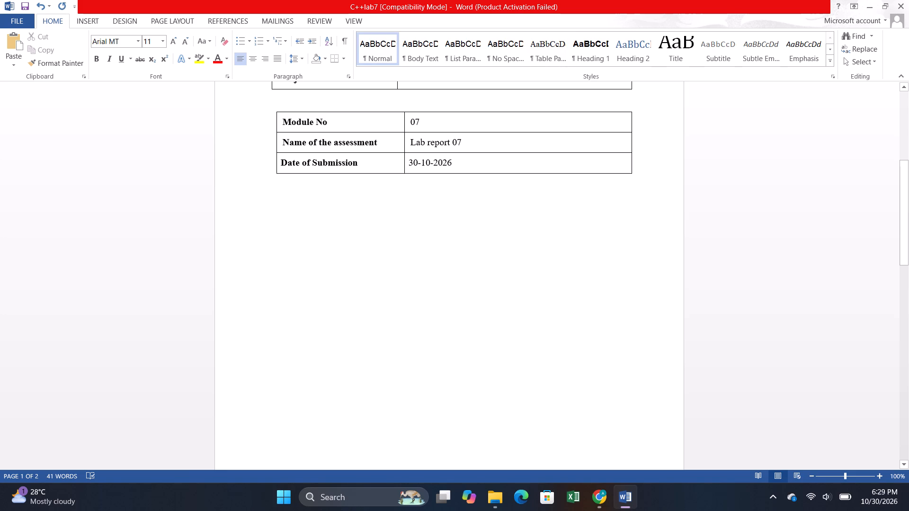
key("ctrl+v")
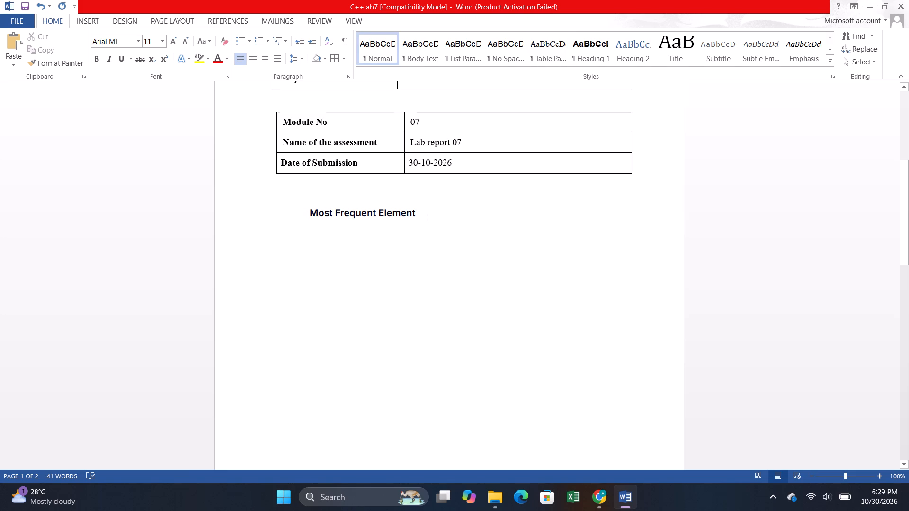
key("Return")
key("Return")
key("Return")
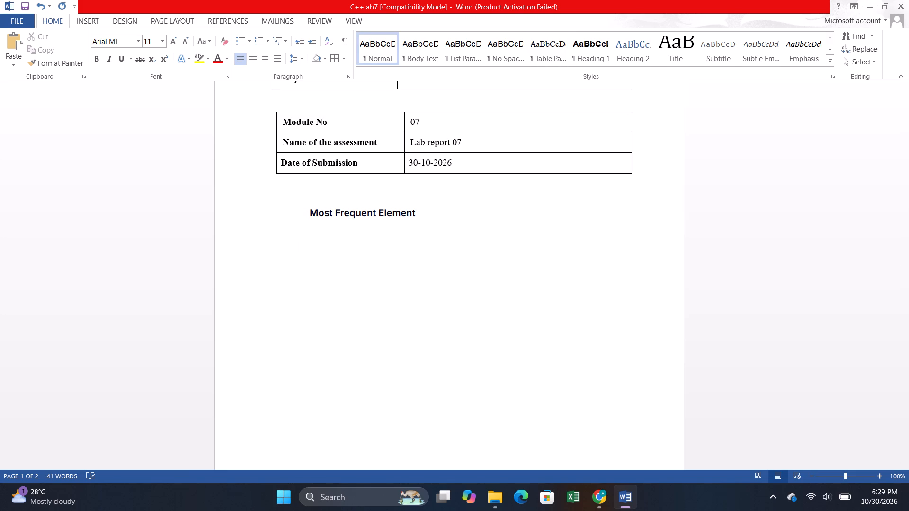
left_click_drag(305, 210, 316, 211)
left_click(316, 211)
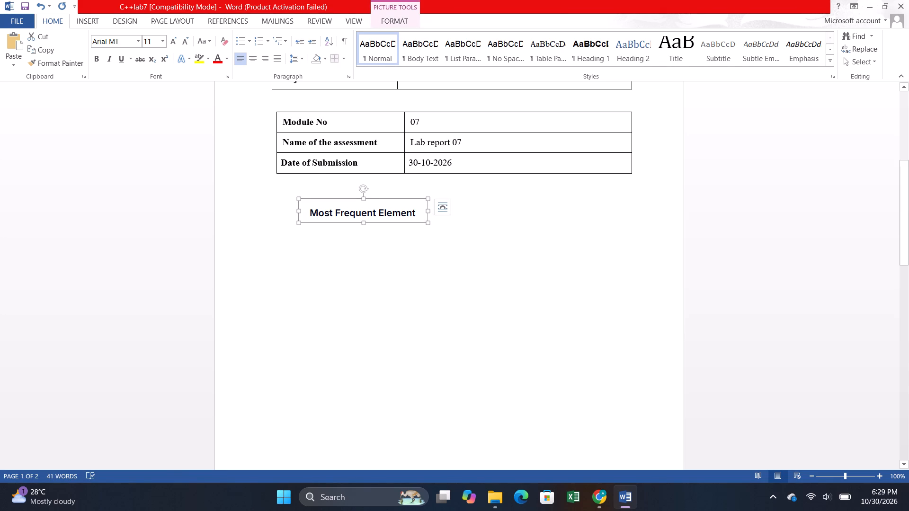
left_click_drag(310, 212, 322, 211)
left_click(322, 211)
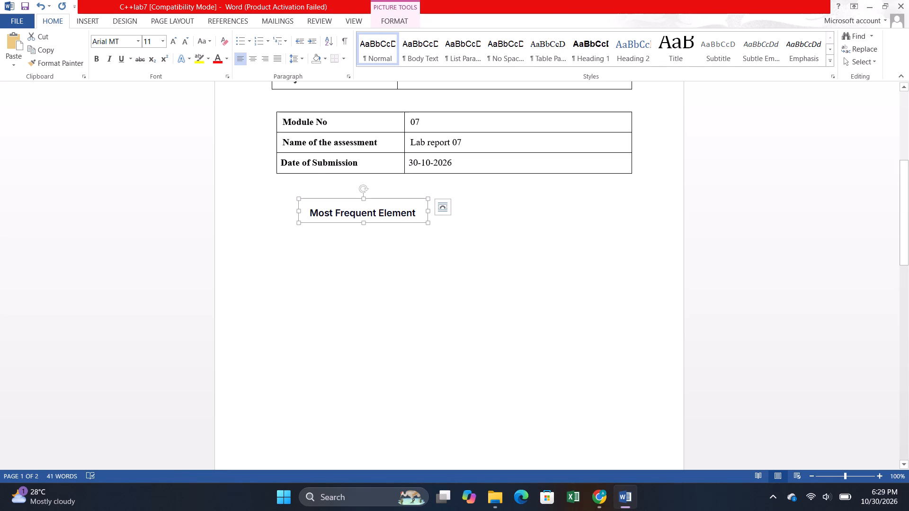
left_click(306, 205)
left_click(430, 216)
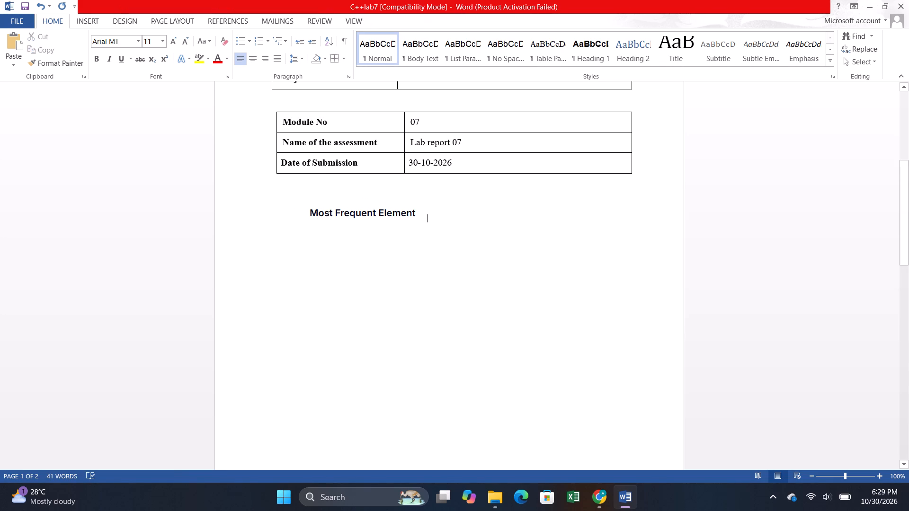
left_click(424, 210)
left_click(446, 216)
Remove one blank line between the assessment table and the Most Frequent Element picture.
key("Return")
key("BackSpace")
key("Left")
key("Left")
key("Left")
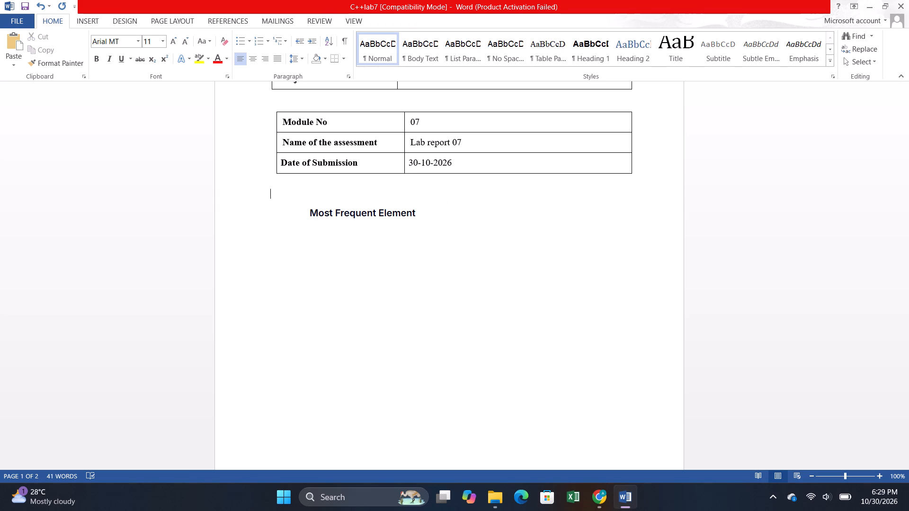
key("Return")
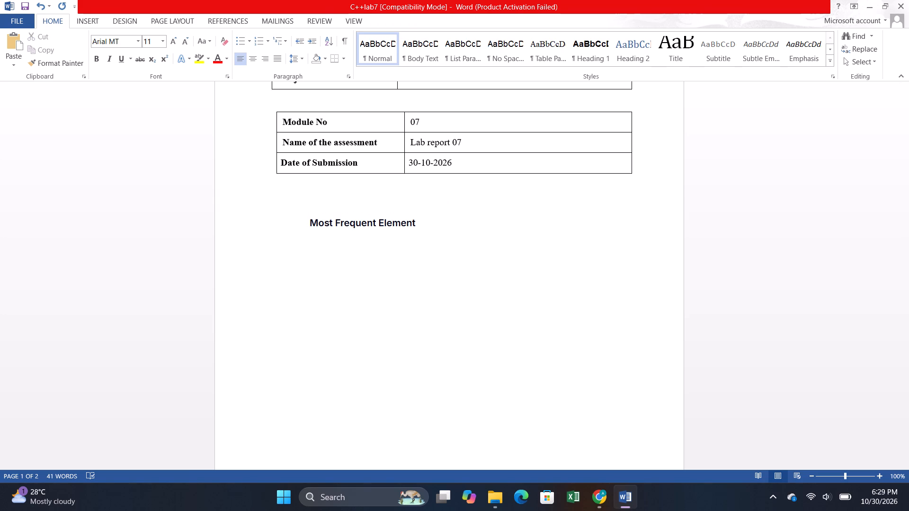
key("BackSpace")
key("BackSpace")
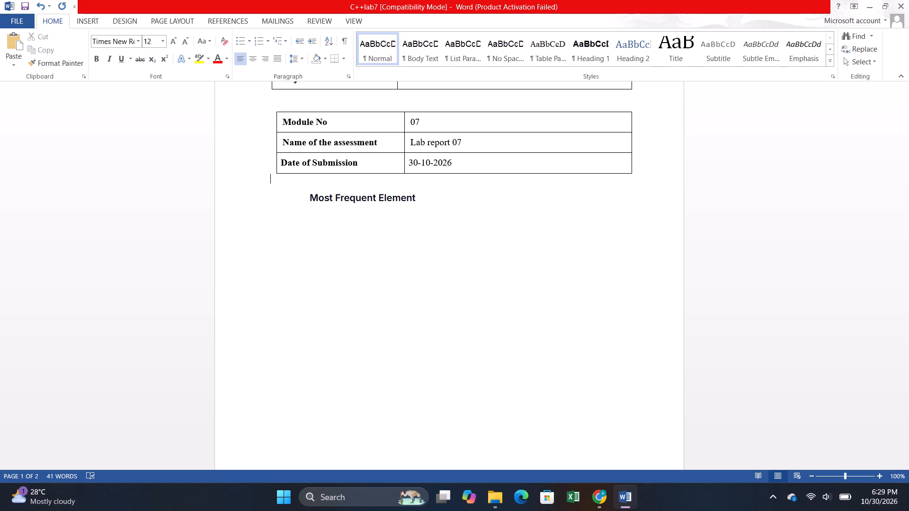
key("Left")
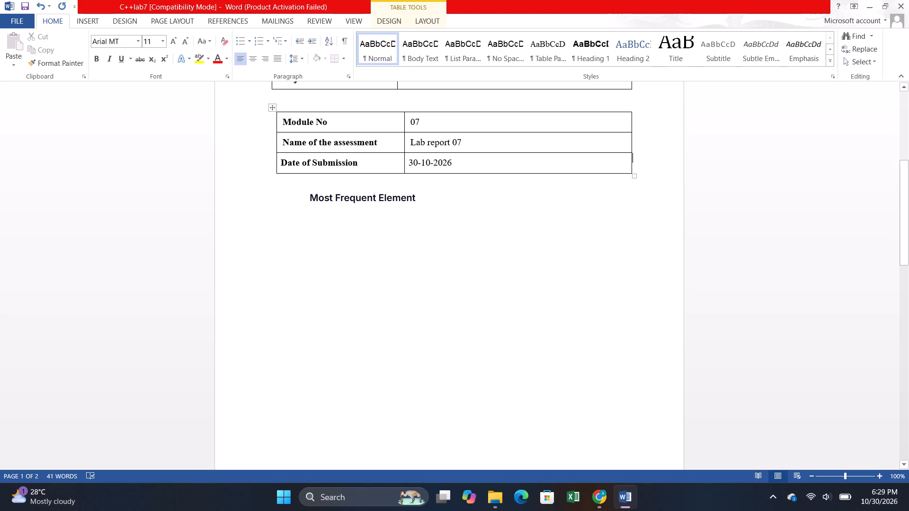
Move the Most Frequent Element picture to the start of the line below the assessment table, at the page margin.
left_click(425, 202)
left_click_drag(445, 210, 422, 203)
left_click(430, 205)
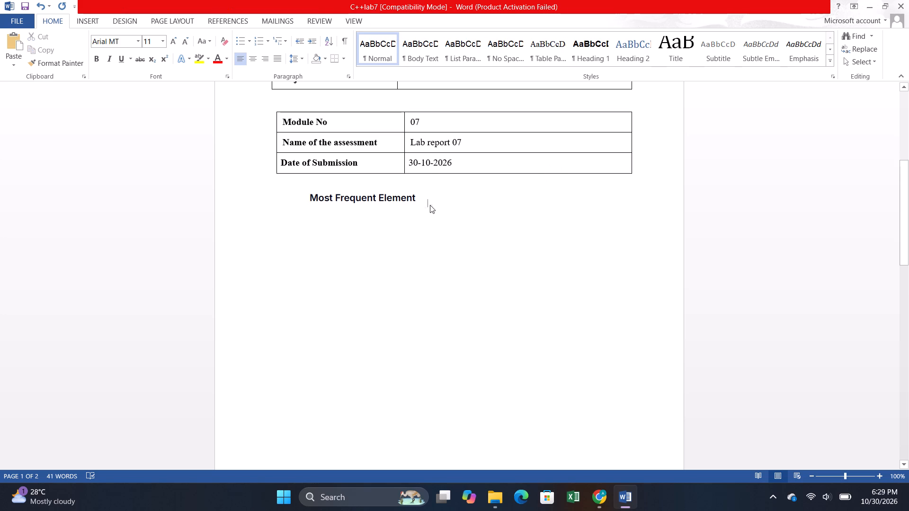
left_click(422, 195)
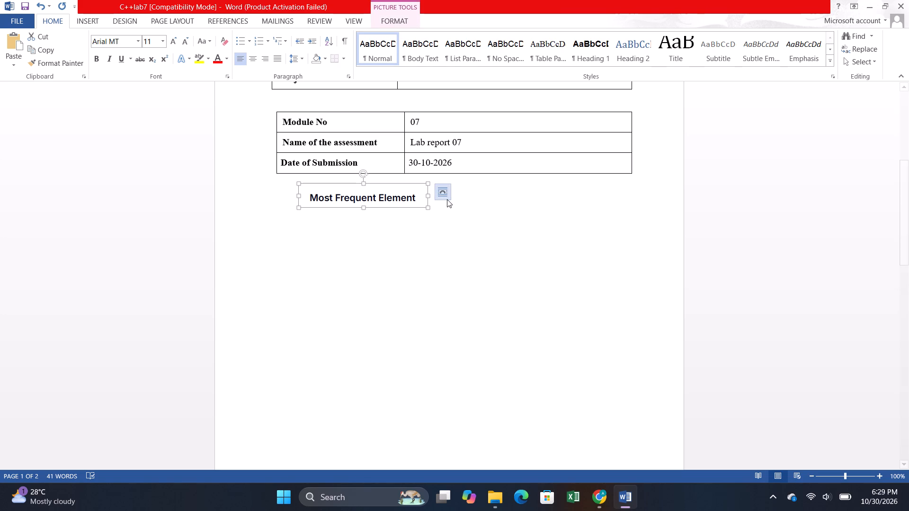
left_click(447, 199)
left_click(447, 199)
left_click(437, 210)
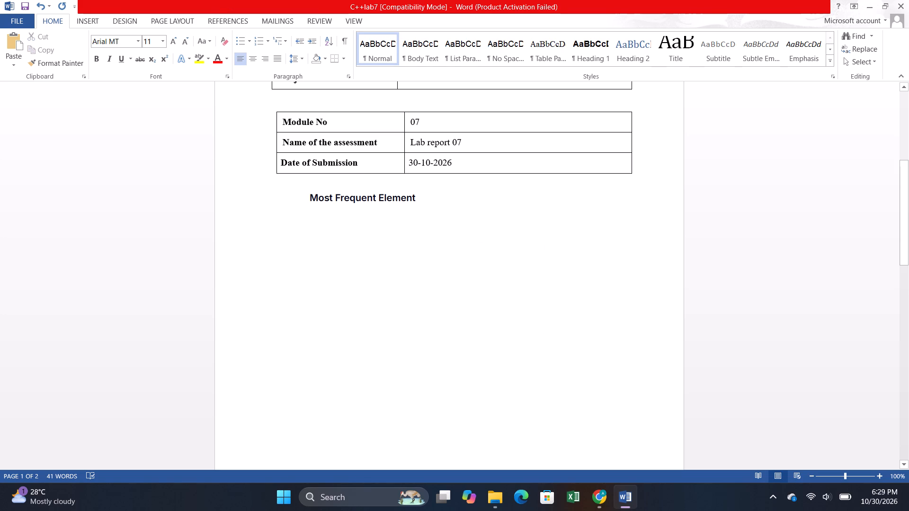
left_click(312, 204)
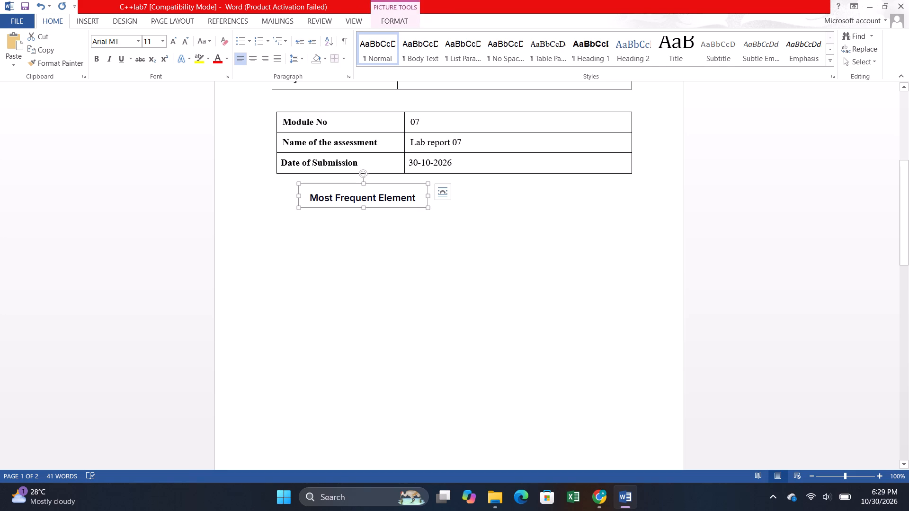
left_click_drag(349, 207, 301, 215)
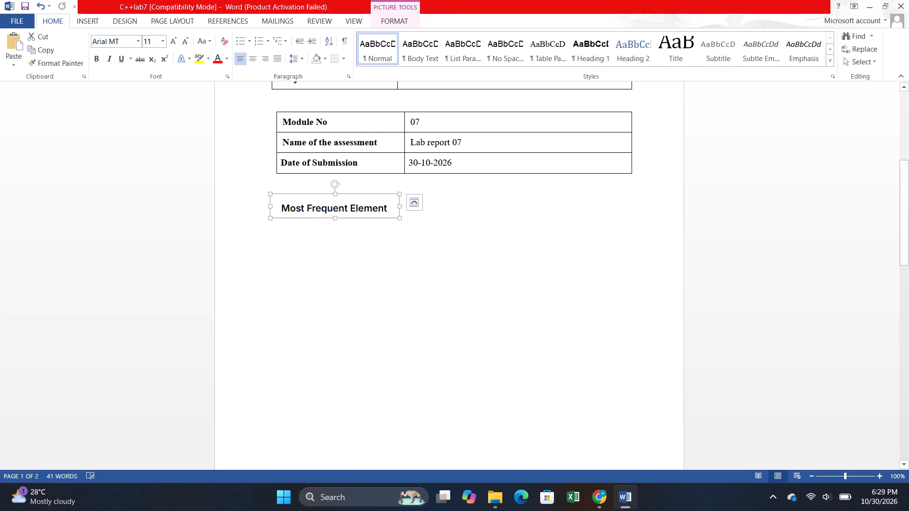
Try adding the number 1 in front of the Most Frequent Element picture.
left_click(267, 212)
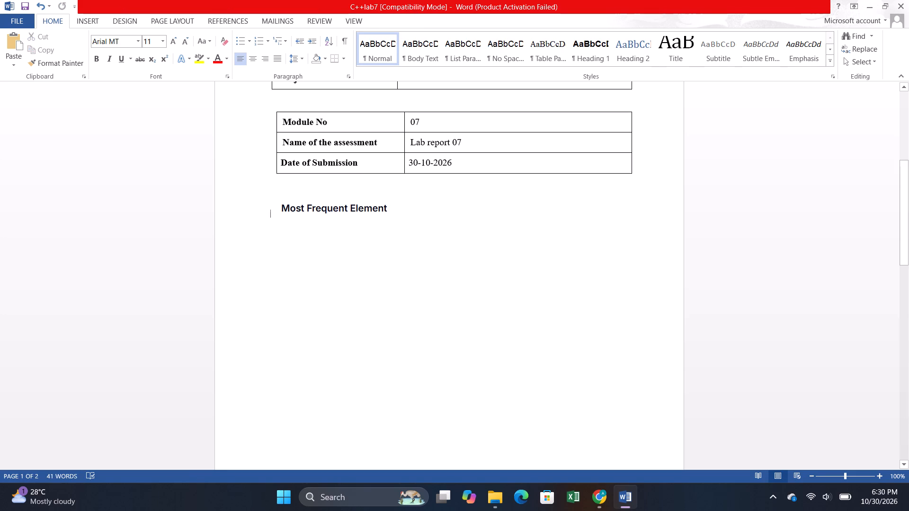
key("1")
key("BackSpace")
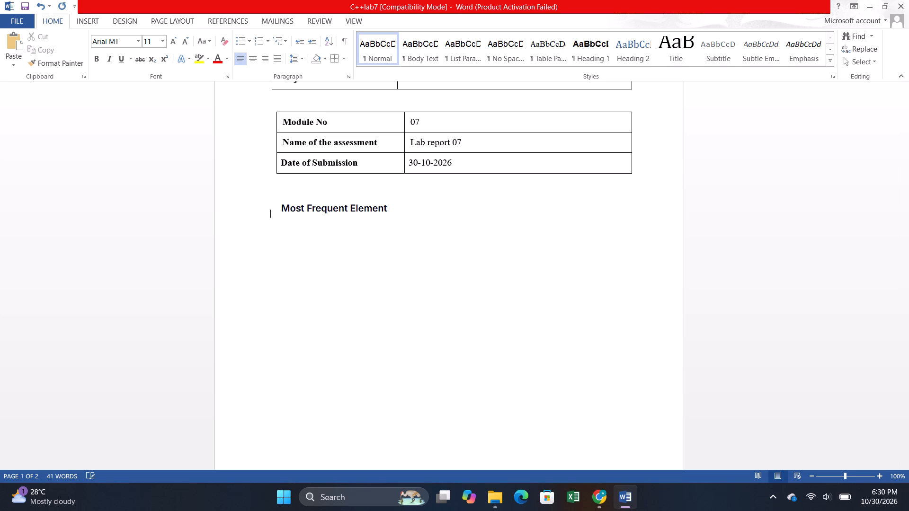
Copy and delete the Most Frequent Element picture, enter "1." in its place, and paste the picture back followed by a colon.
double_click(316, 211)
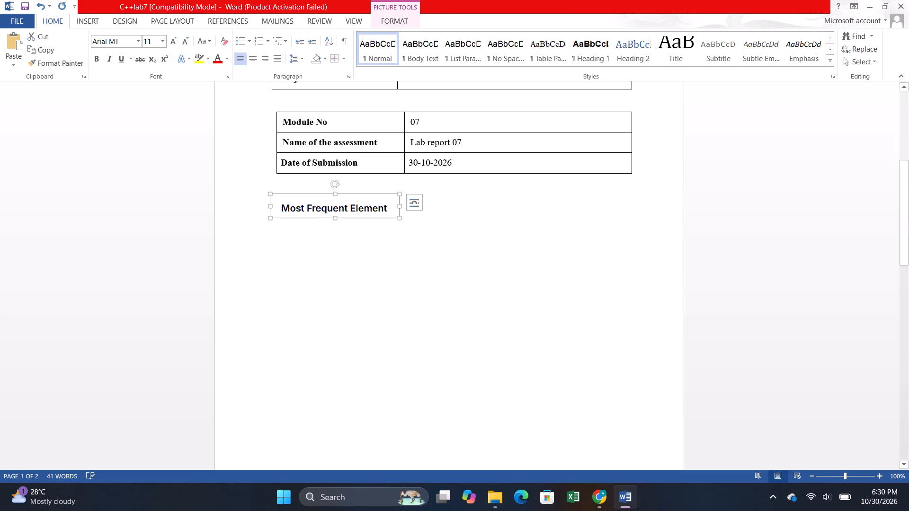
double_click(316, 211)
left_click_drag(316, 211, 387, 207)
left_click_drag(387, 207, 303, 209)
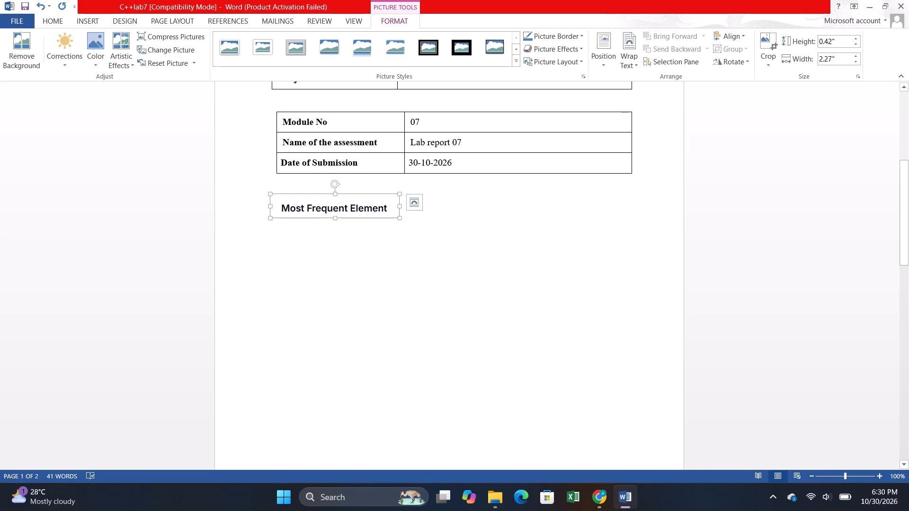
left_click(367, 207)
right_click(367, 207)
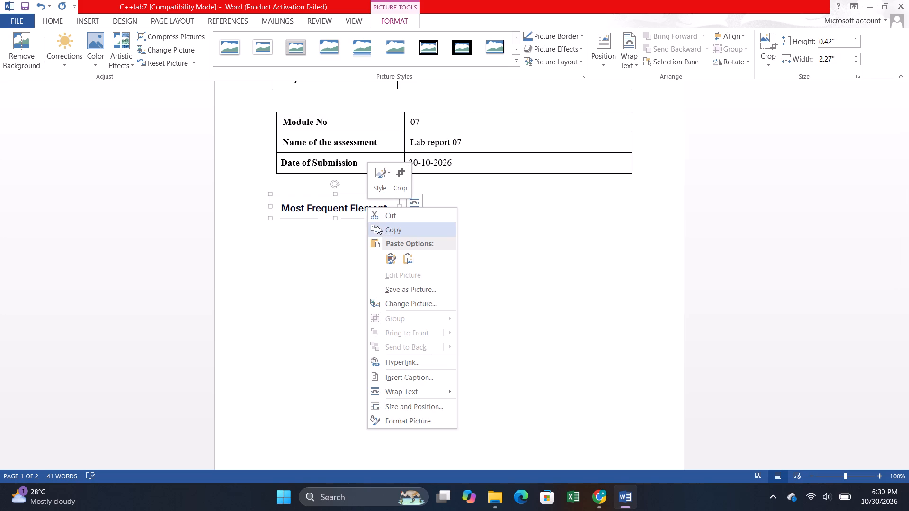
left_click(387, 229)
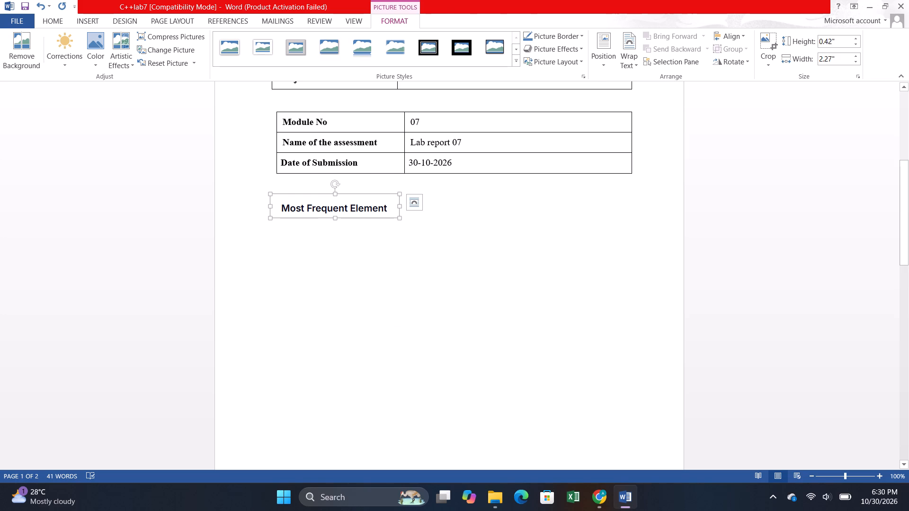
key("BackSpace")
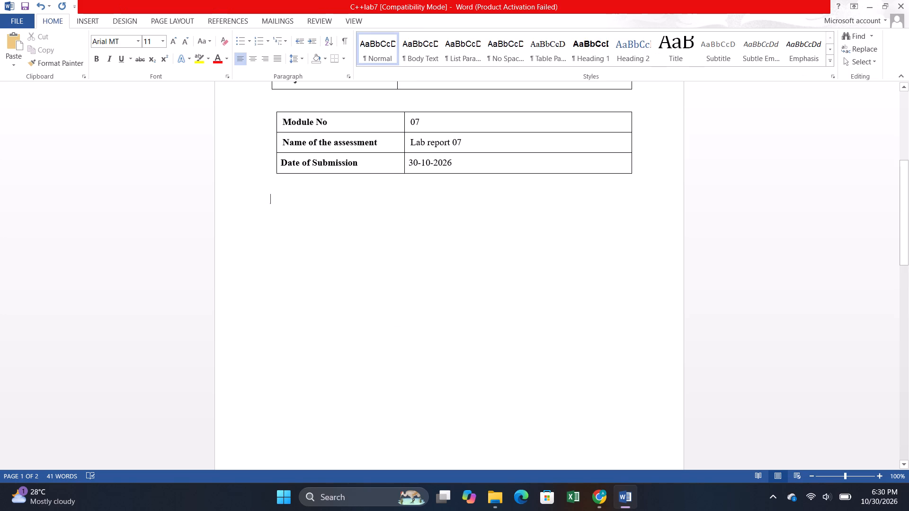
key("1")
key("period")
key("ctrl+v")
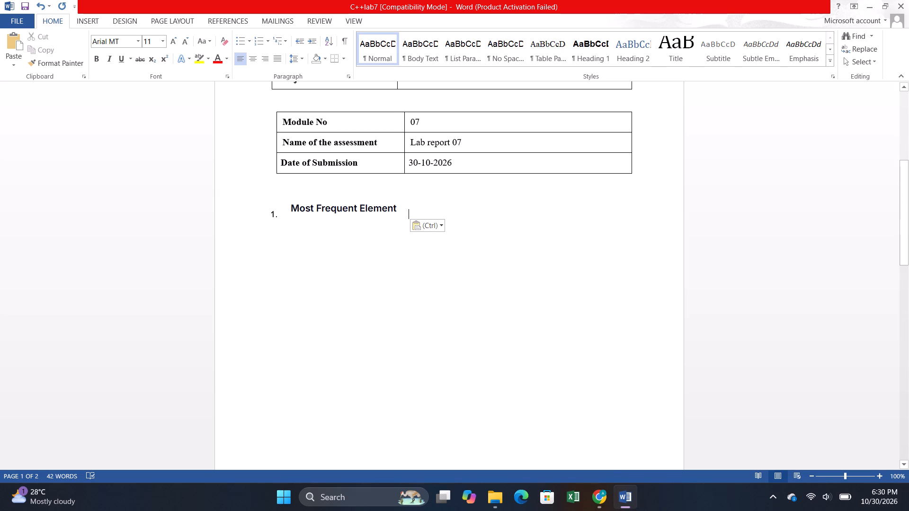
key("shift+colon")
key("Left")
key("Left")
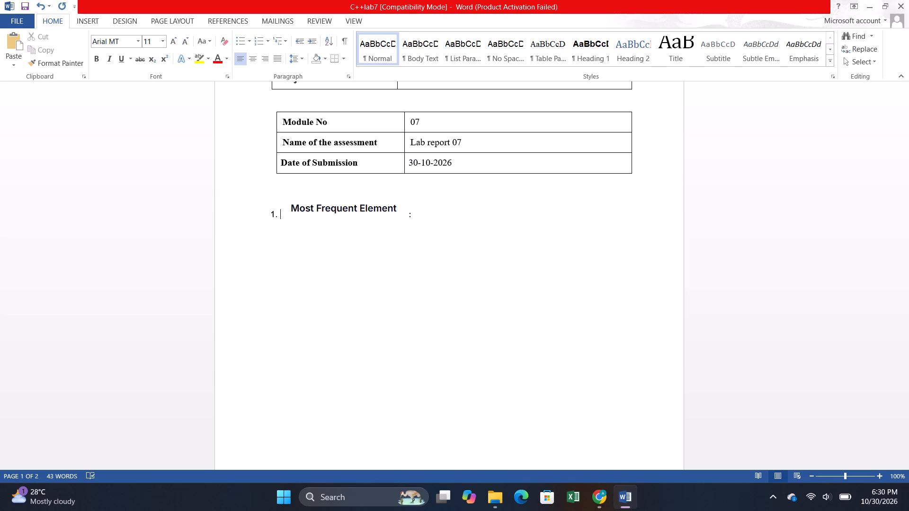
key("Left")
Delete the colon, the Most Frequent Element picture and the "1." from the line below the assessment table.
left_click(427, 219)
key("BackSpace")
key("BackSpace")
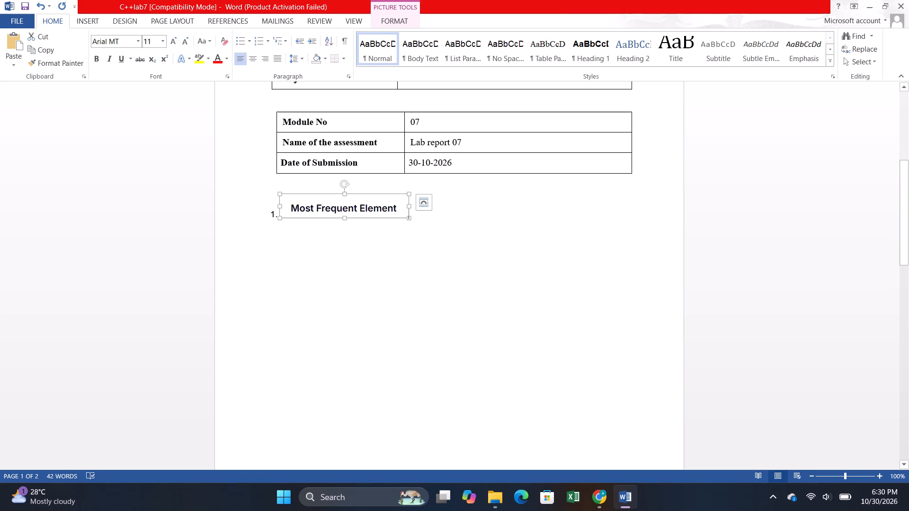
key("BackSpace")
key("BackSpace")
key("BackSpace")
key("BackSpace")
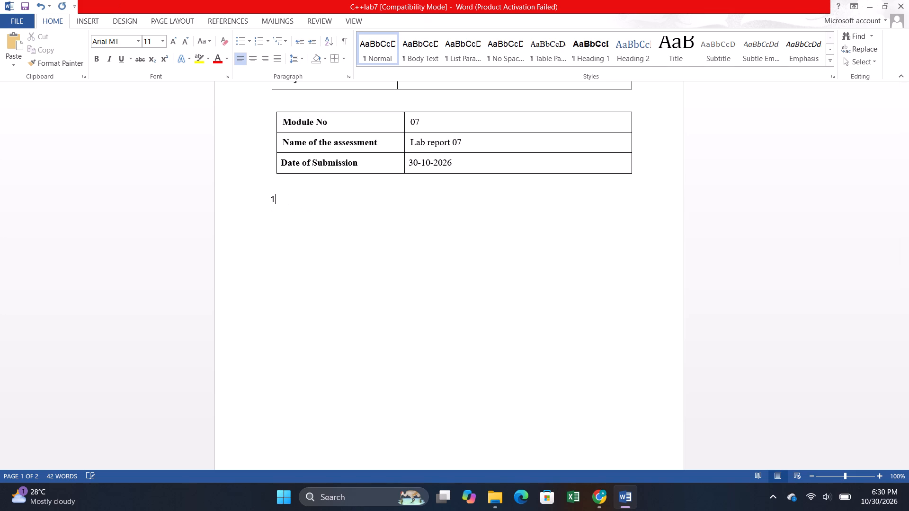
Check the problem page in Chrome, return to Word, and start a numbered list at 1 below the assessment table.
left_click(600, 499)
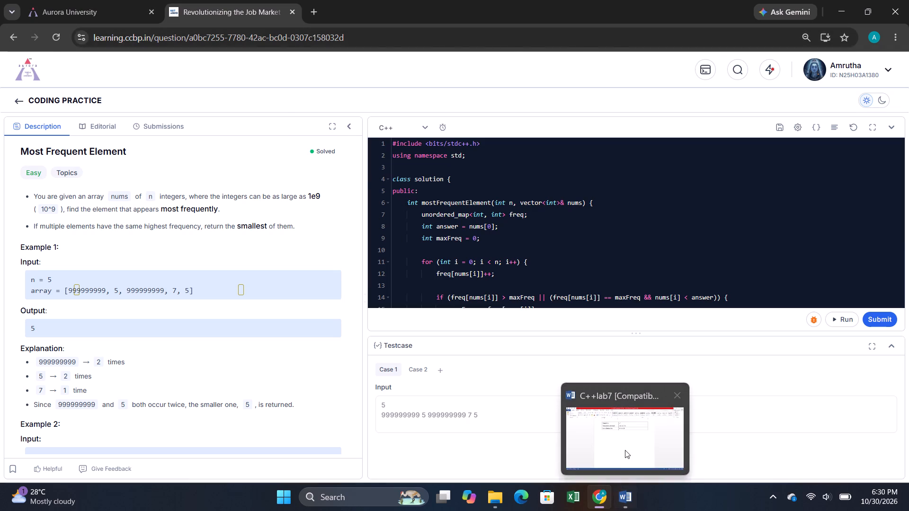
left_click(624, 447)
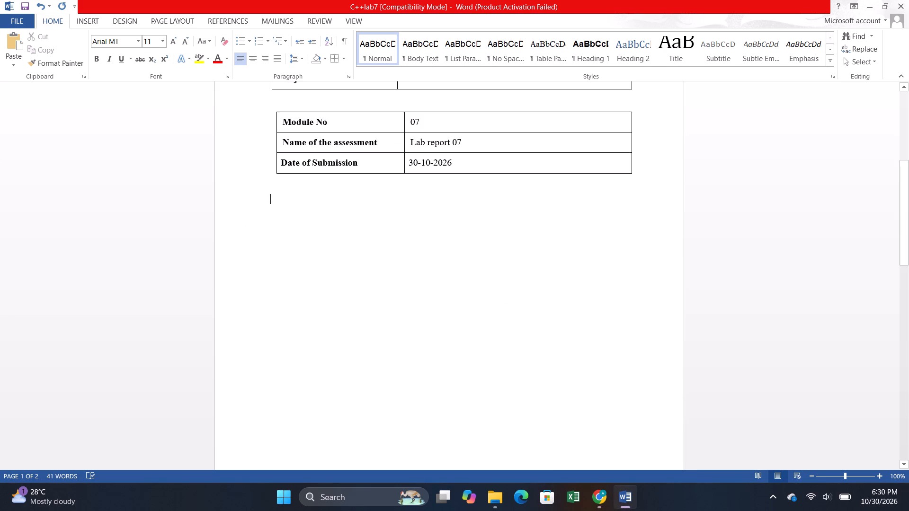
key("1")
type(".")
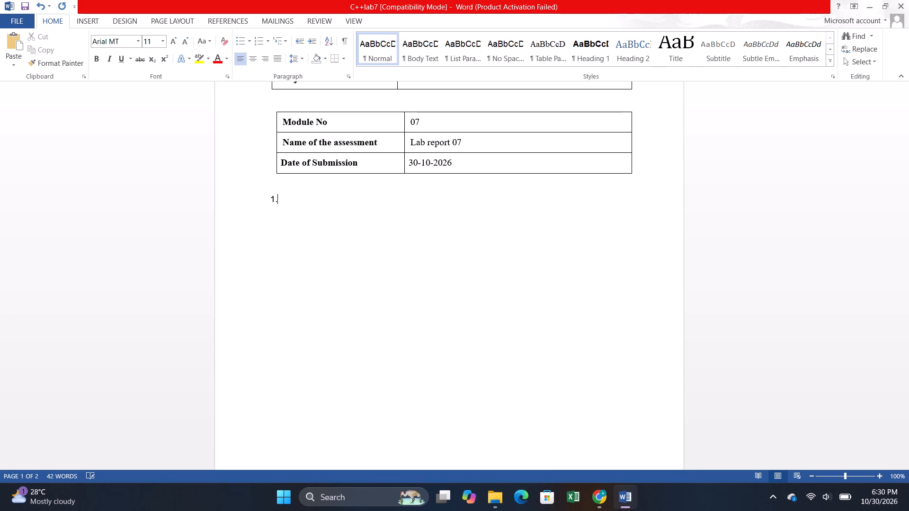
key("space")
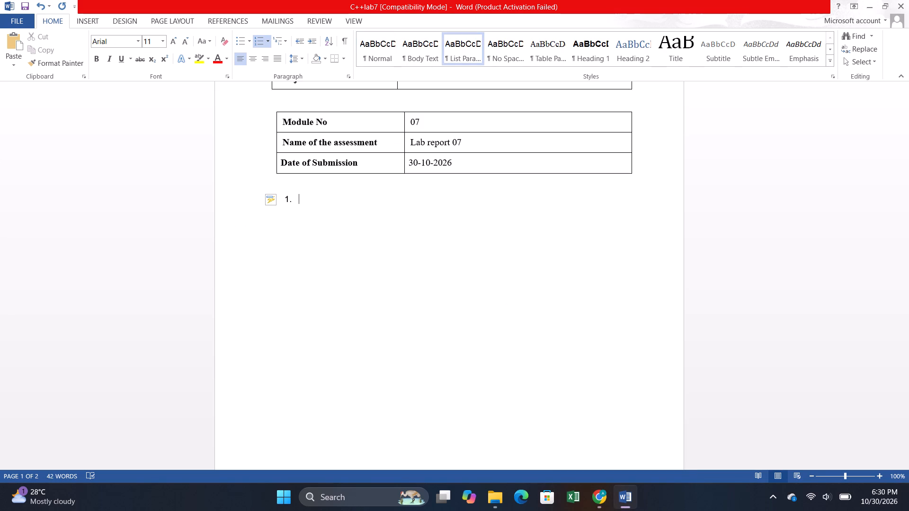
Enter the heading "MOST FREQUENT ELEMENT:-" as list item 1, checking the wording against the problem title in Chrome.
type("MOAT")
key("space")
key("BackSpace")
key("BackSpace")
key("BackSpace")
type("ST")
key("space")
type("FR")
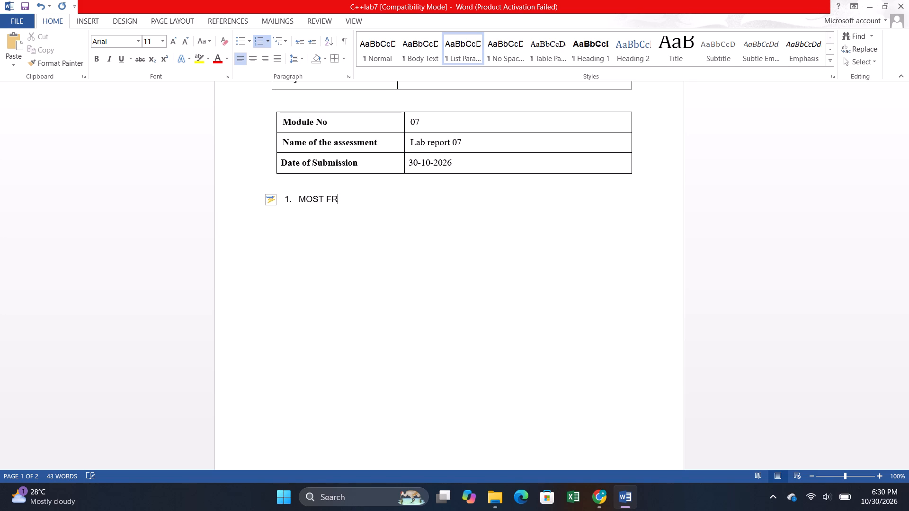
key("e")
left_click(246, 278)
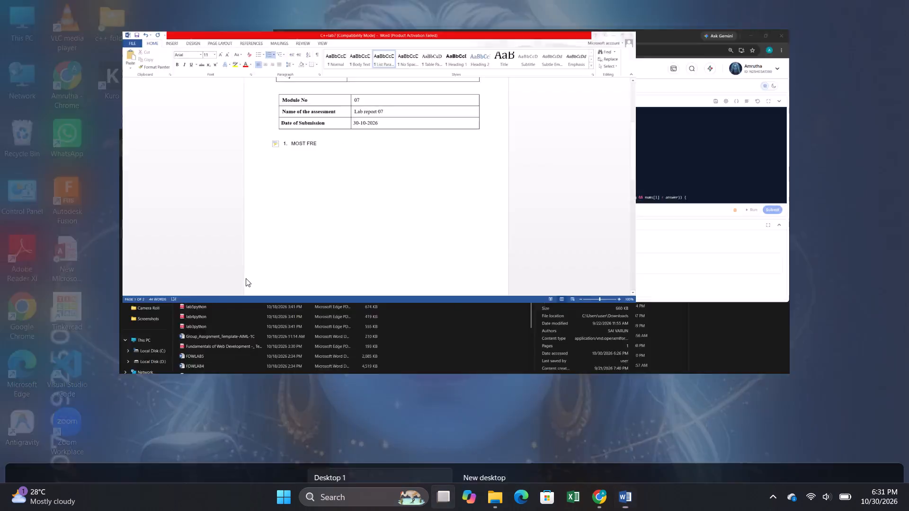
left_click(491, 145)
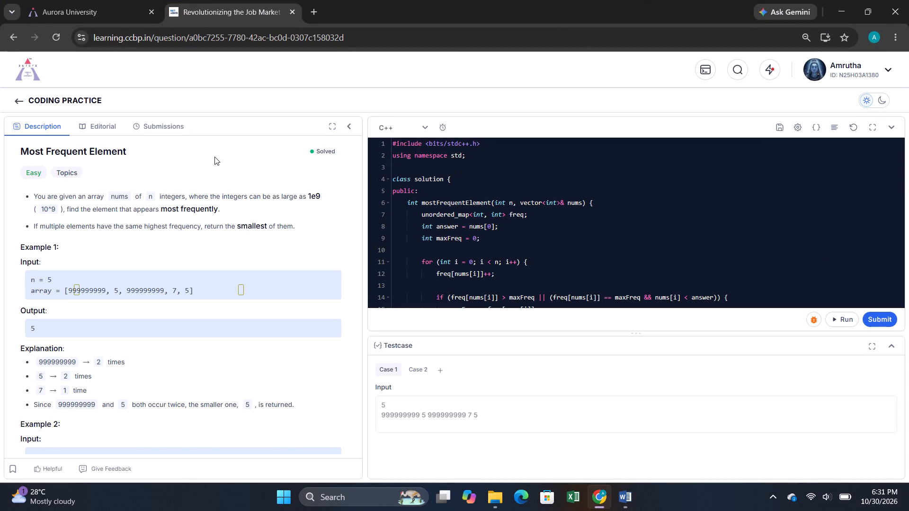
left_click(530, 115)
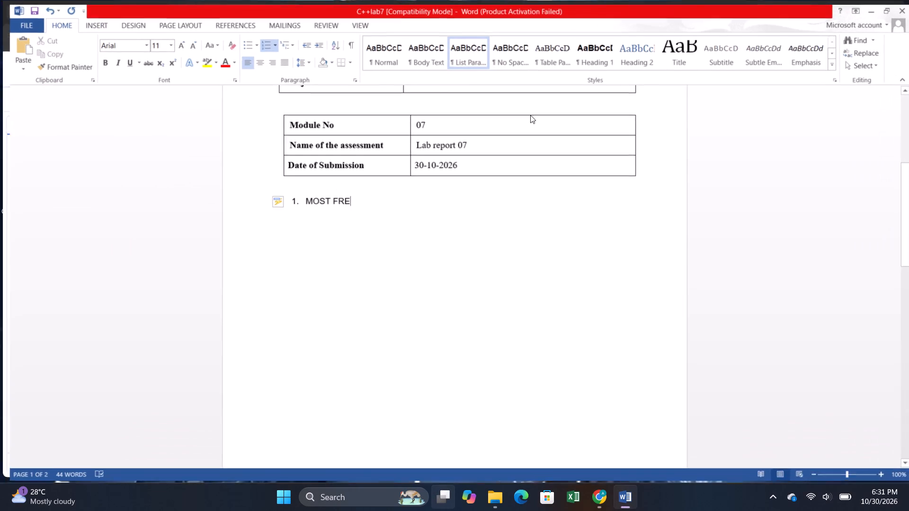
type("QU")
left_click(488, 135)
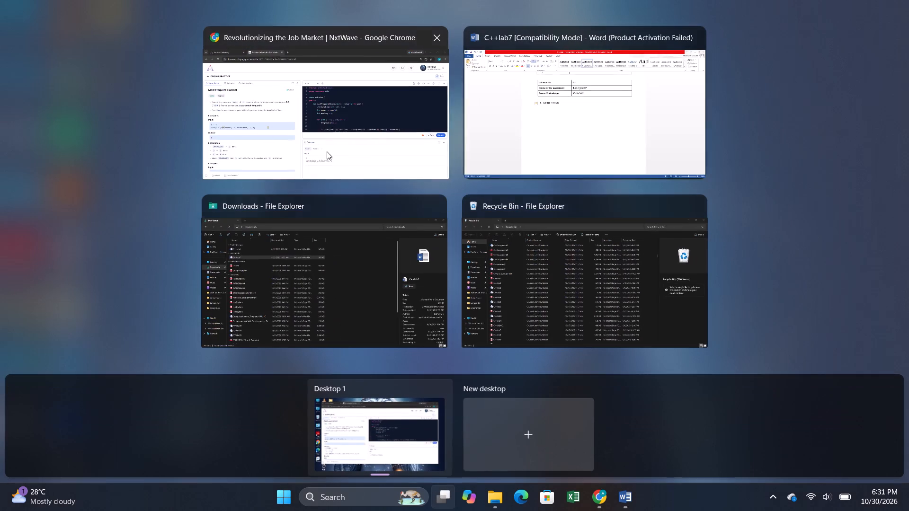
left_click(545, 120)
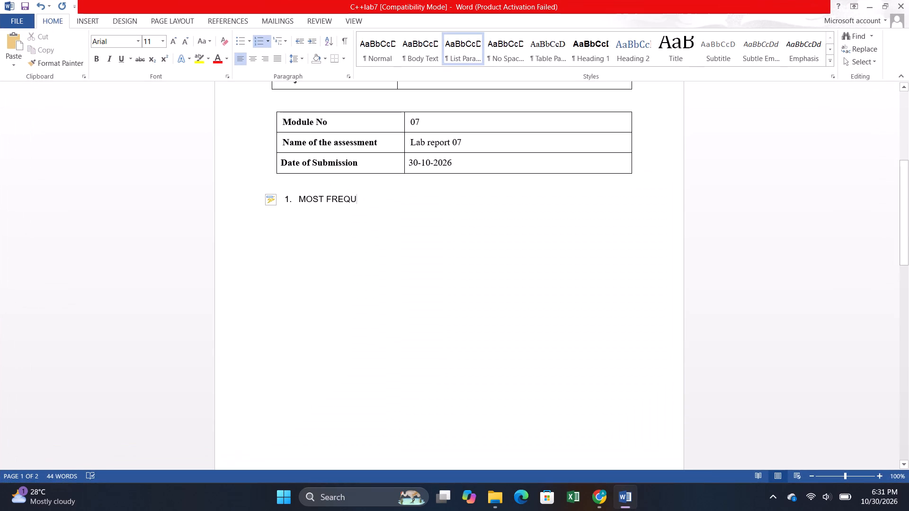
type("ENT")
key("space")
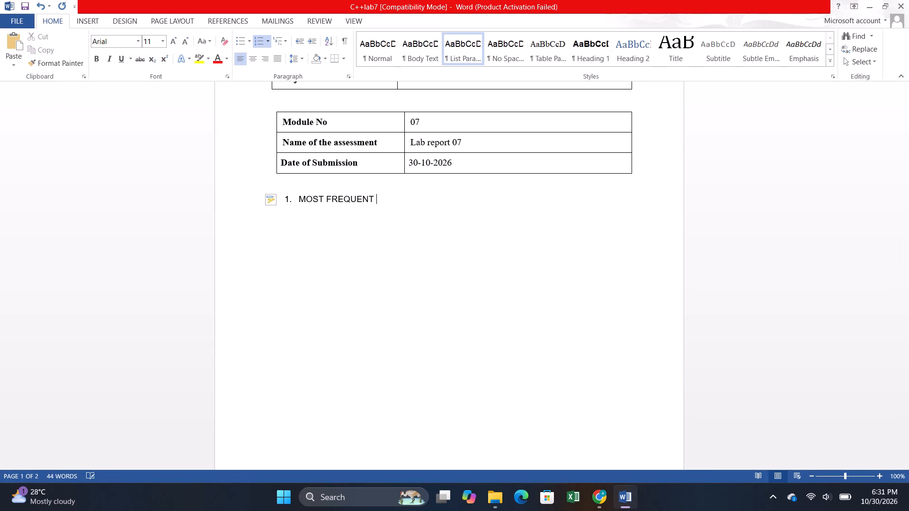
left_click(617, 63)
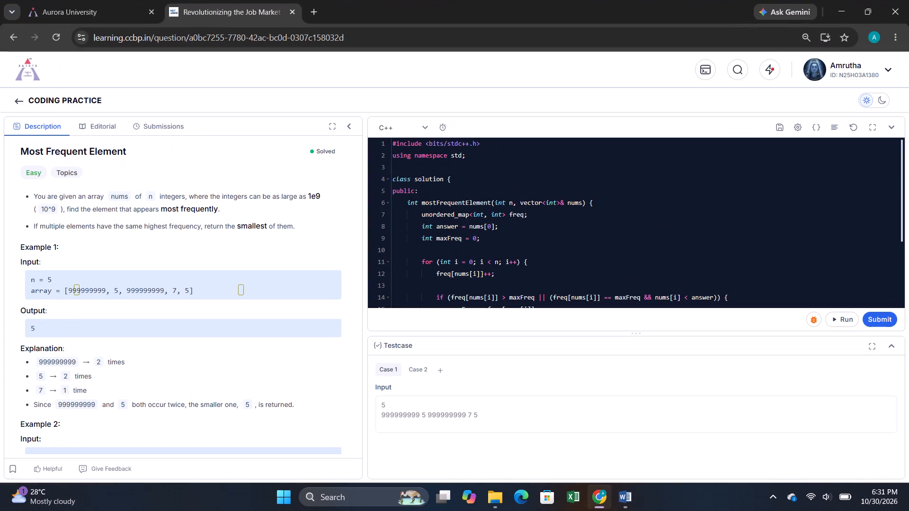
left_click(554, 128)
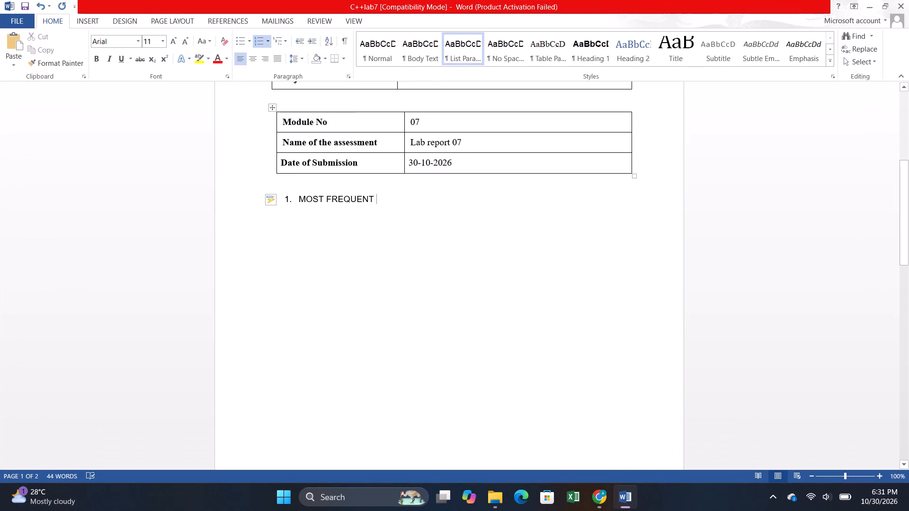
type("ELEMENT")
key("shift+colon")
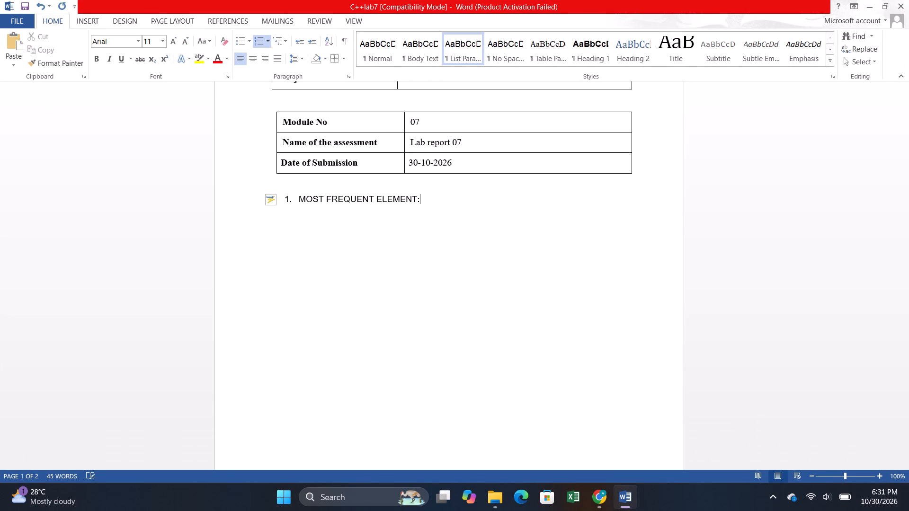
key("minus")
Add blank unnumbered lines below the MOST FREQUENT ELEMENT heading.
key("Return")
key("BackSpace")
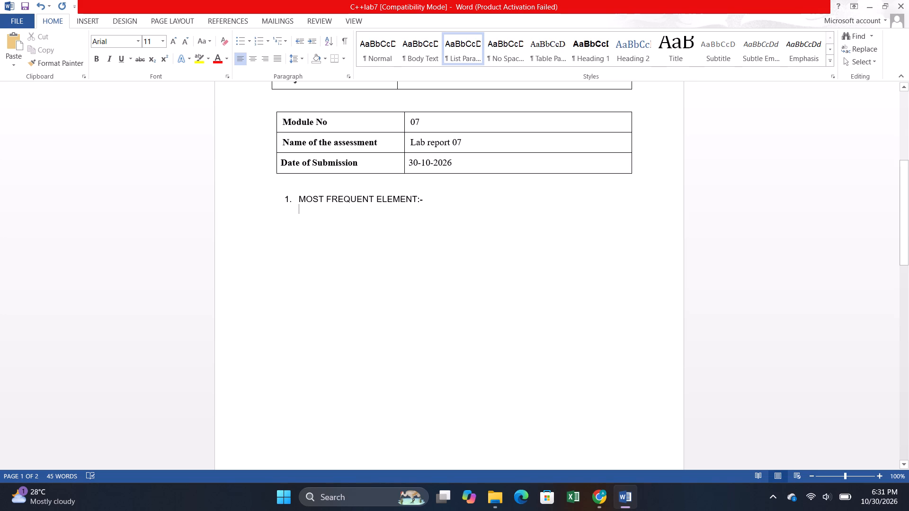
key("Return")
key("Return")
Copy the entire C++ Most Frequent Element solution from Chrome and paste it below the heading in the Word document.
left_click(566, 103)
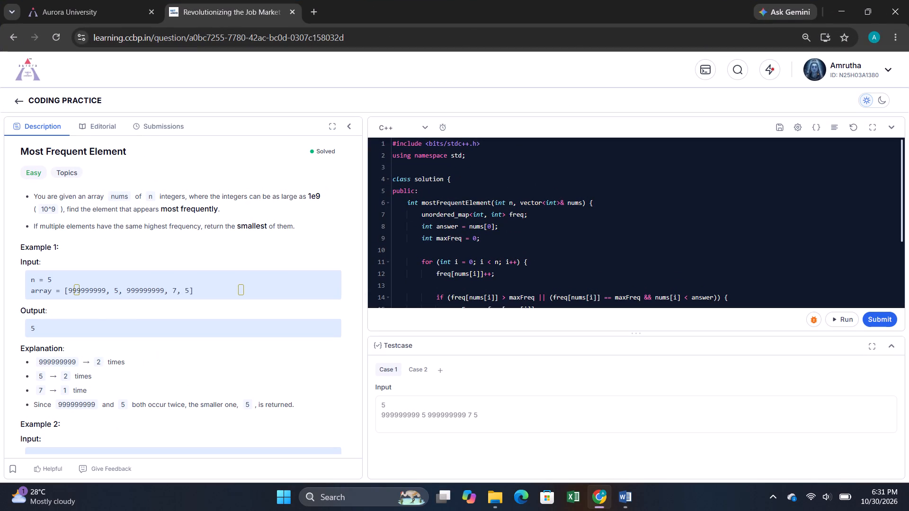
left_click_drag(392, 142, 520, 362)
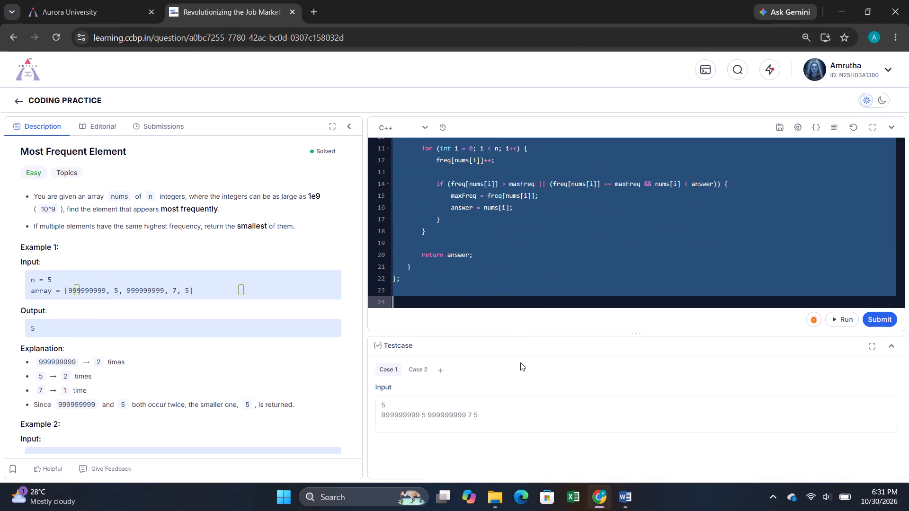
left_click_drag(520, 362, 518, 368)
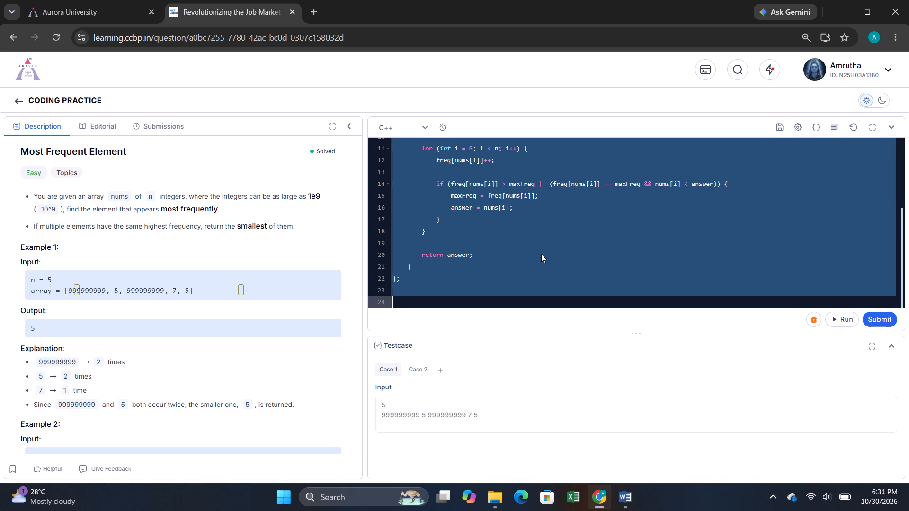
key("ctrl+c")
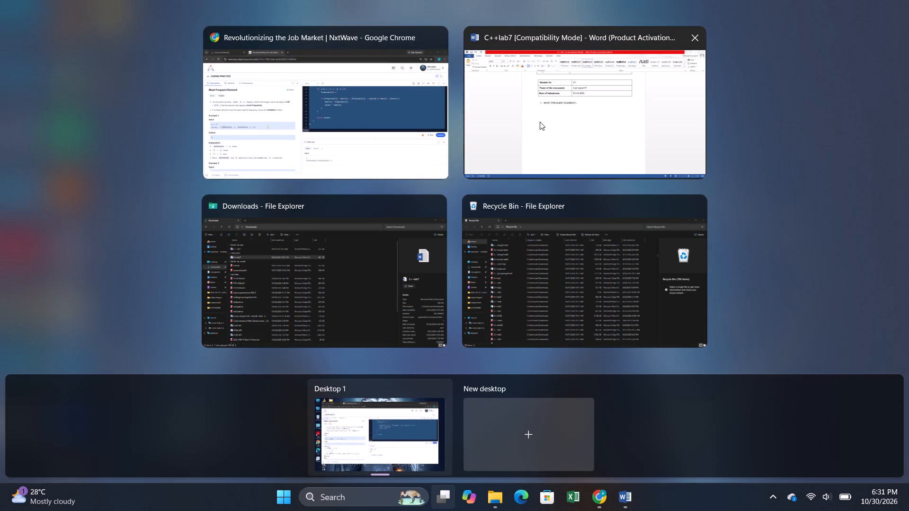
left_click(540, 122)
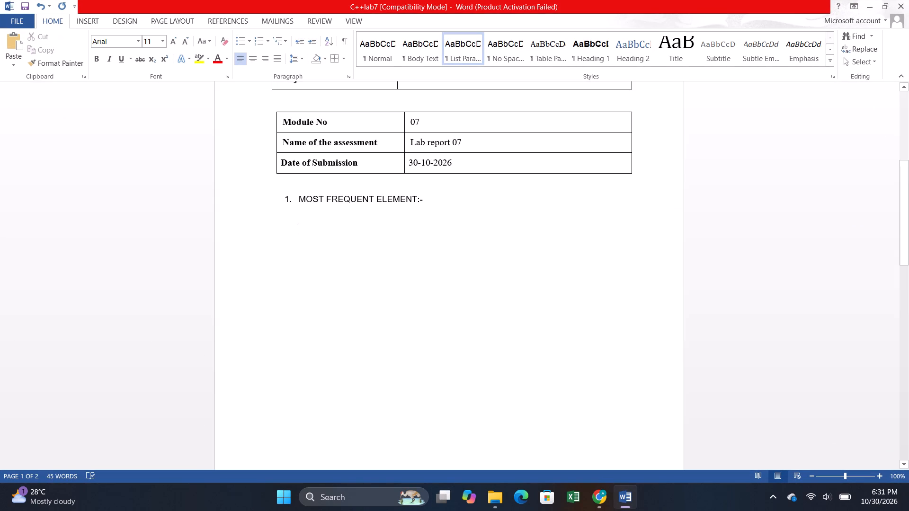
key("ctrl+v")
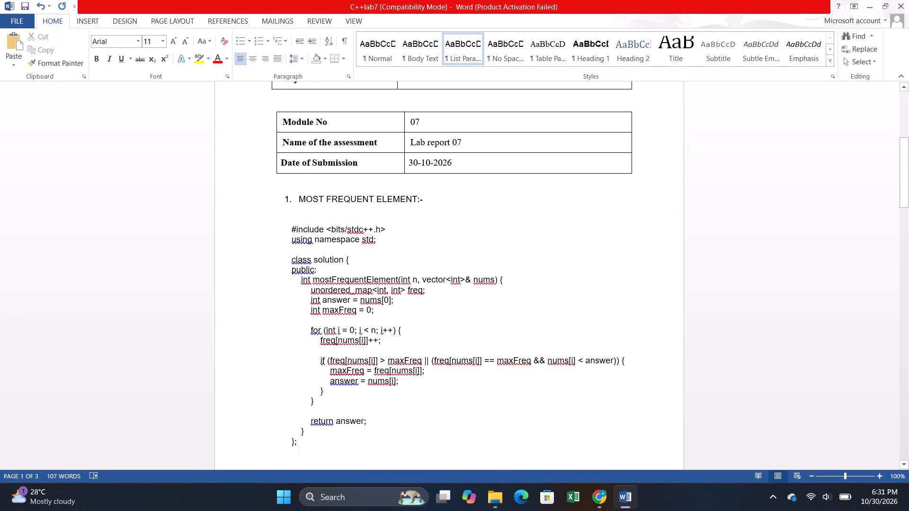
Add blank lines after the closing brace of the pasted code so the cursor sits on page 2.
scroll(390, 308, "down", 3)
left_click(282, 350)
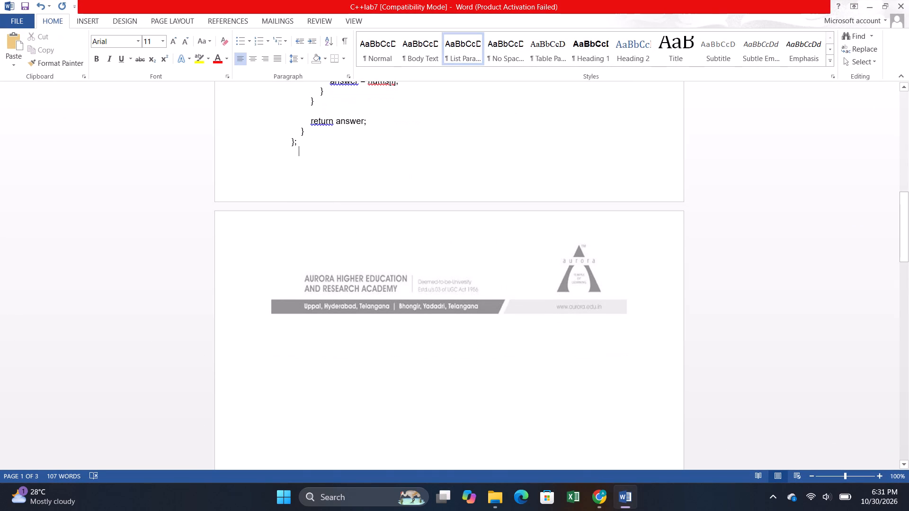
key("Return")
key("Return")
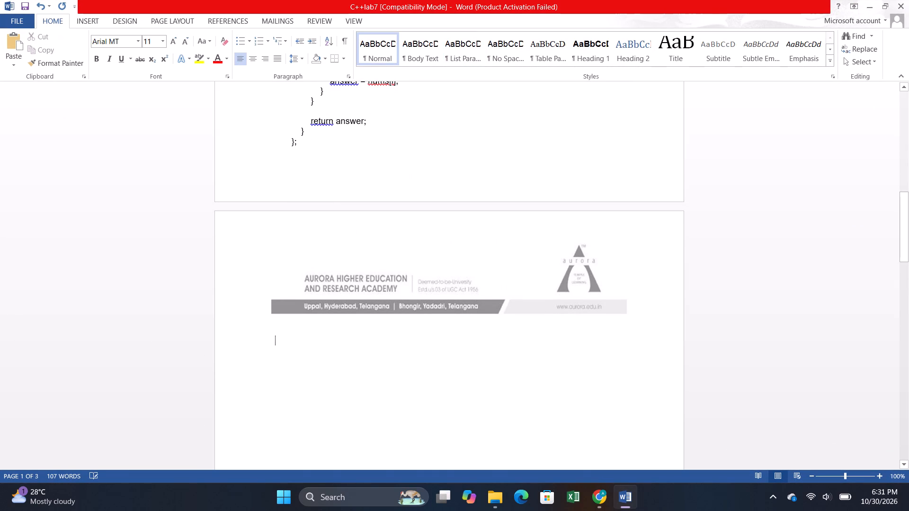
Switch to Chrome and run the Most Frequent Element solution against its sample test cases.
left_click(551, 88)
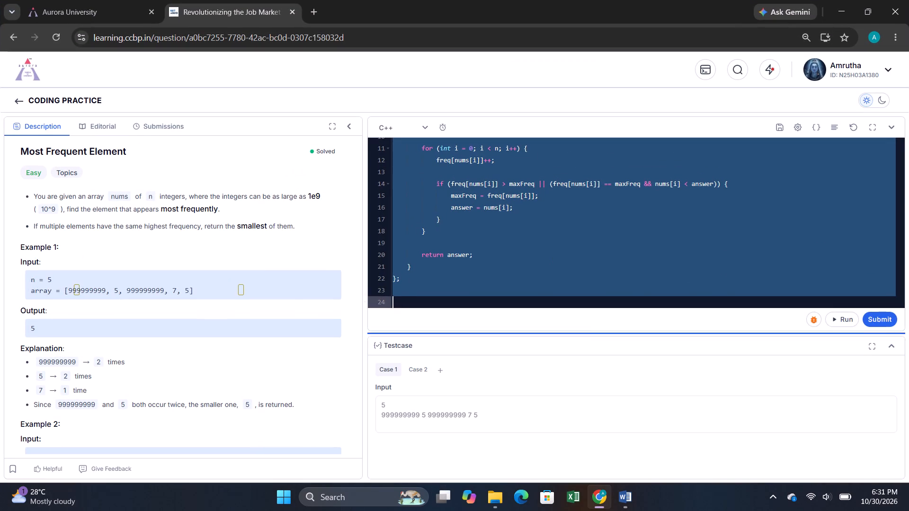
left_click(846, 321)
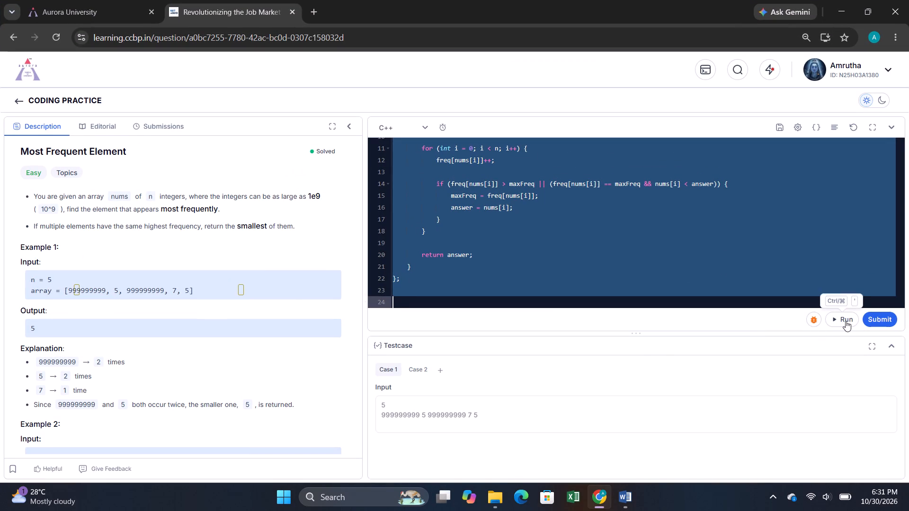
left_click(693, 288)
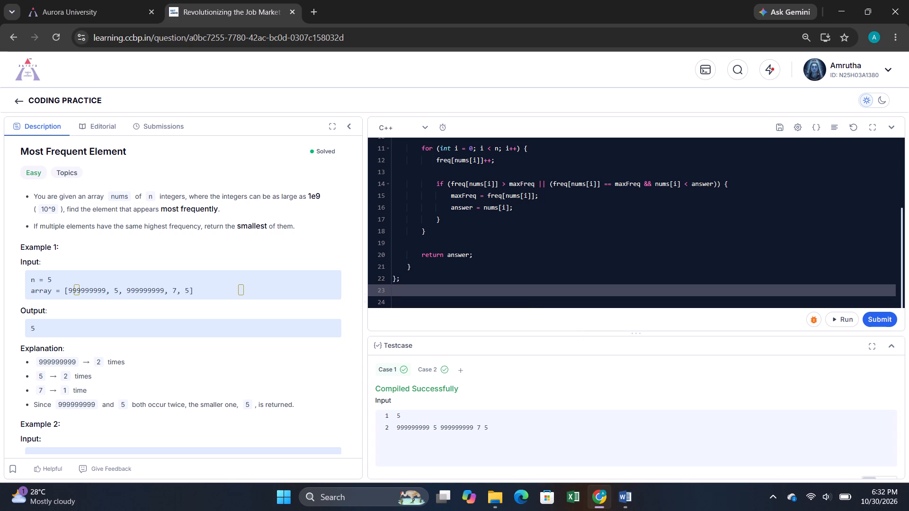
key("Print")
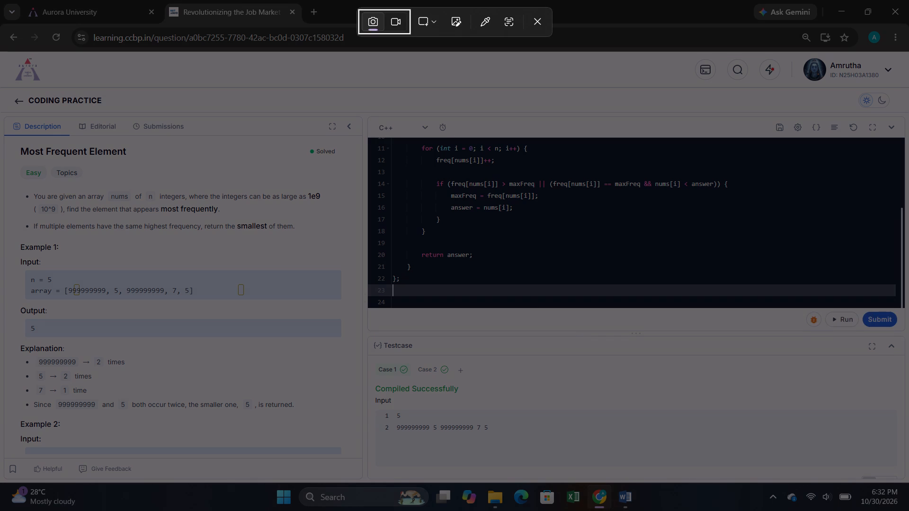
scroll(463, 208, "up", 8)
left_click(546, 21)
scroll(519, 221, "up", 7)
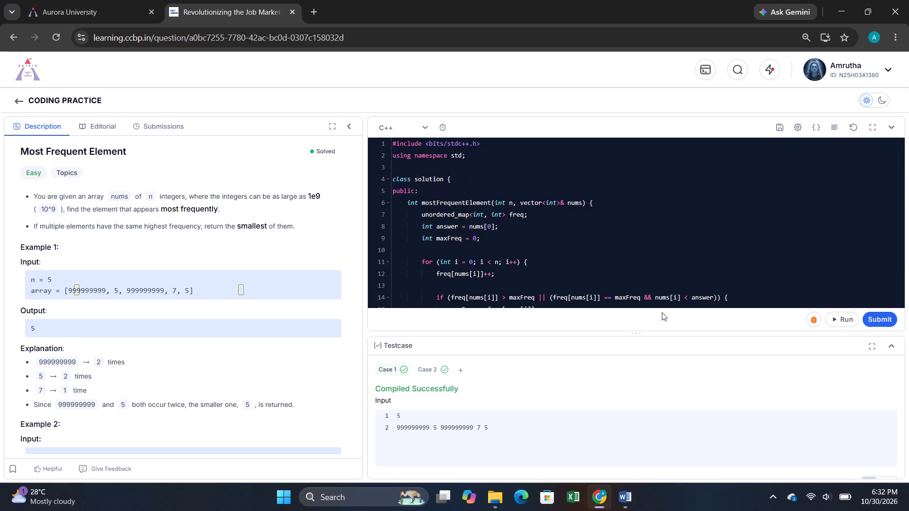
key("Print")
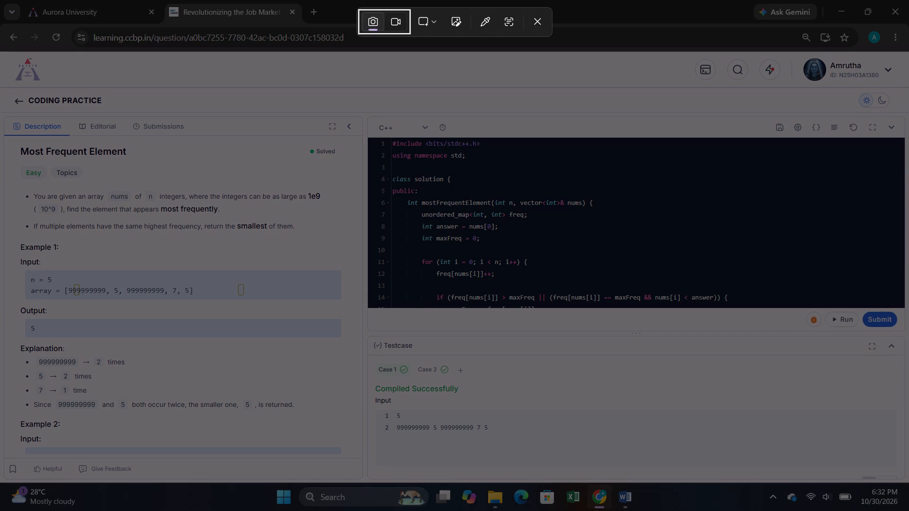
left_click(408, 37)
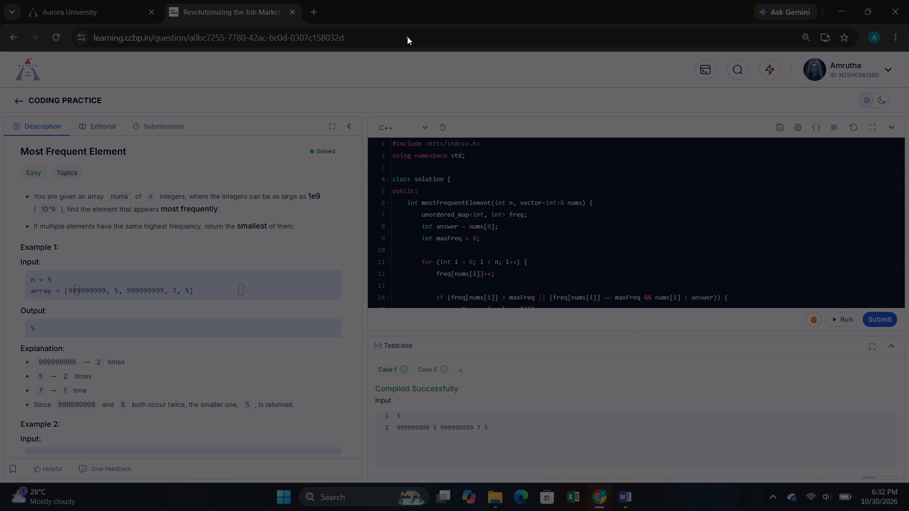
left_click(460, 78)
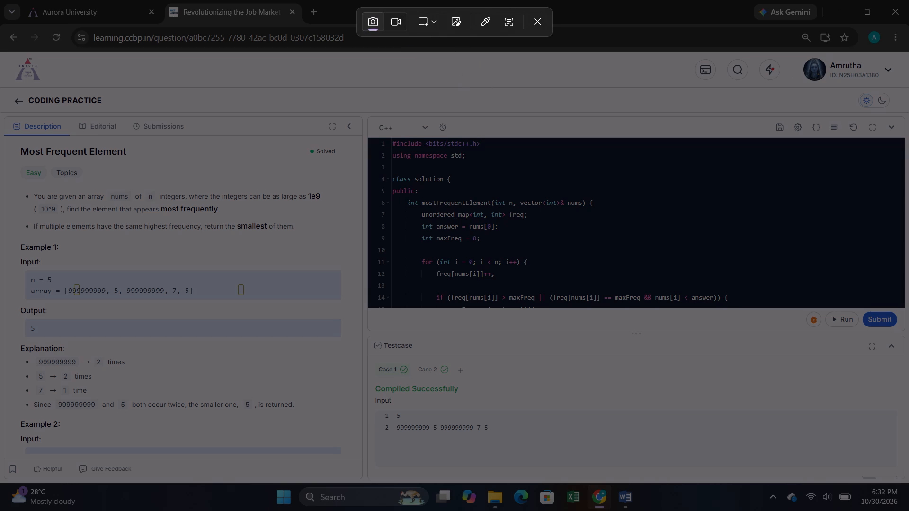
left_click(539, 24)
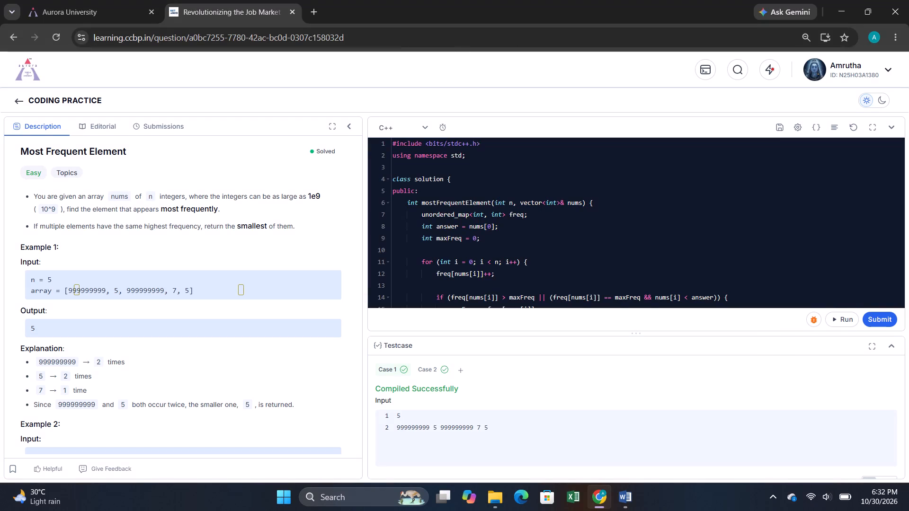
Snip the profile header, code editor and Testcase input area in Chrome, and paste the picture on page 2 of the Word document.
key("Print")
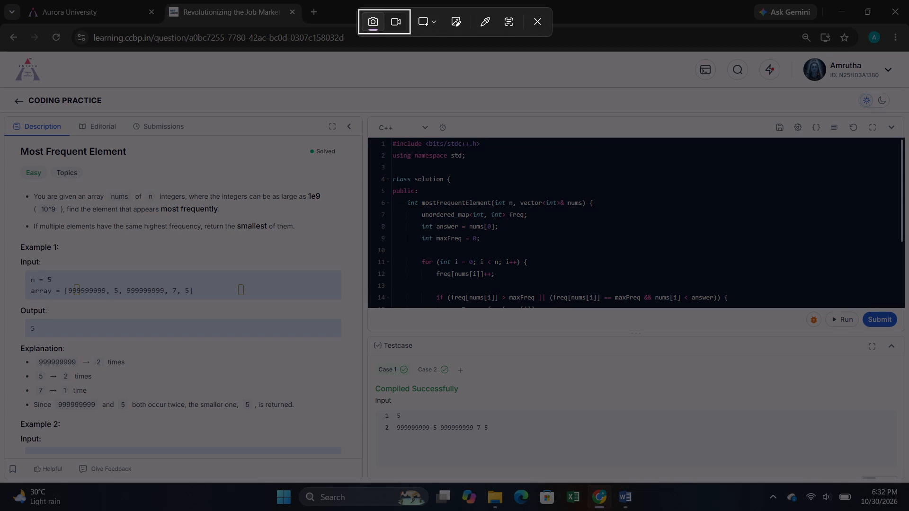
left_click_drag(369, 47, 663, 78)
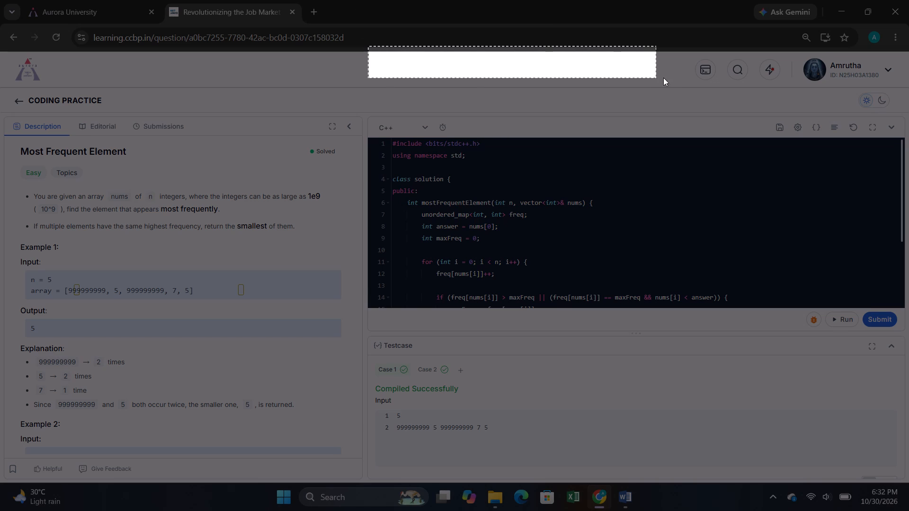
left_click_drag(663, 78, 854, 93)
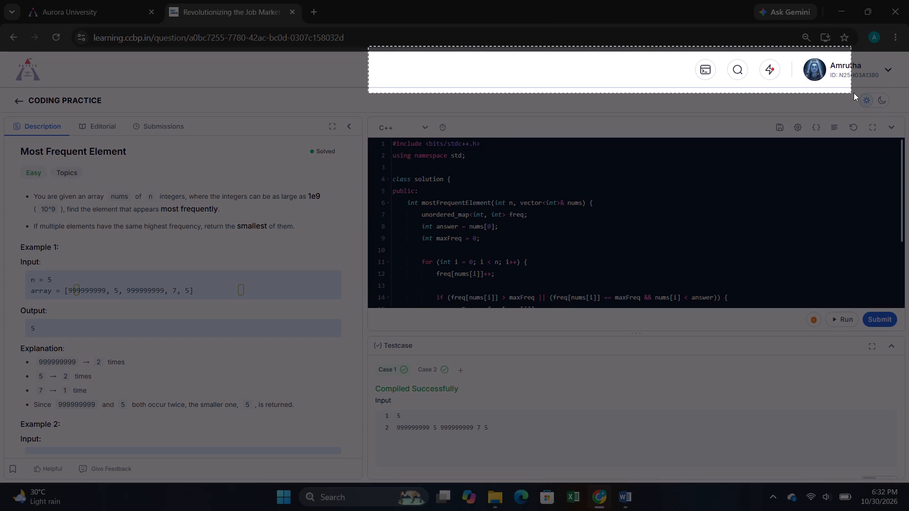
left_click_drag(854, 93, 861, 223)
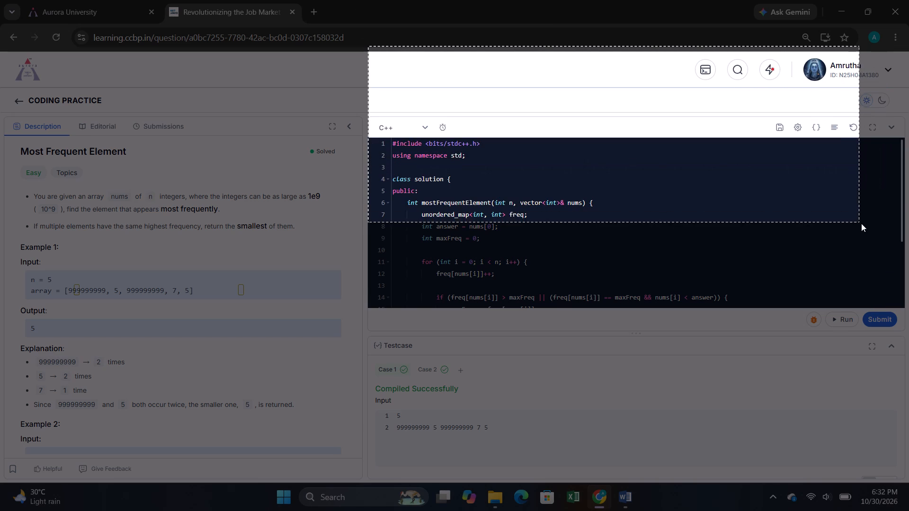
left_click_drag(861, 223, 906, 271)
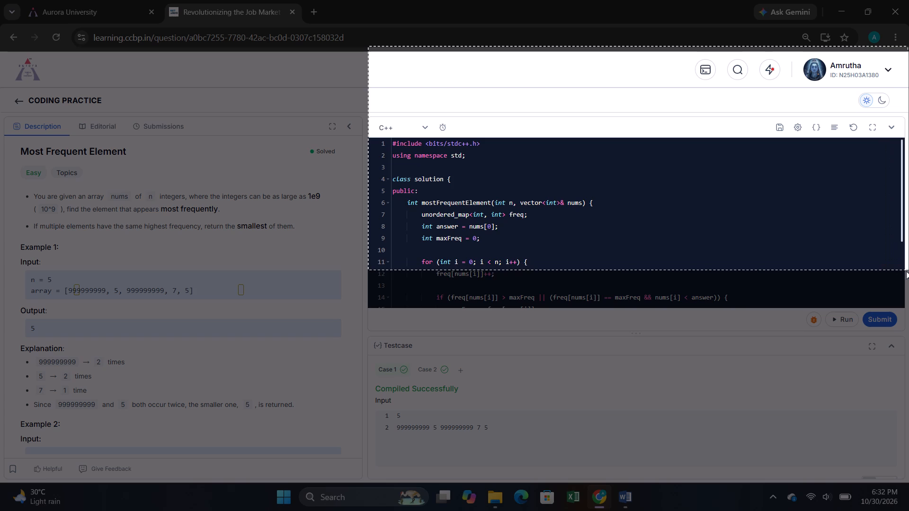
left_click_drag(906, 271, 894, 399)
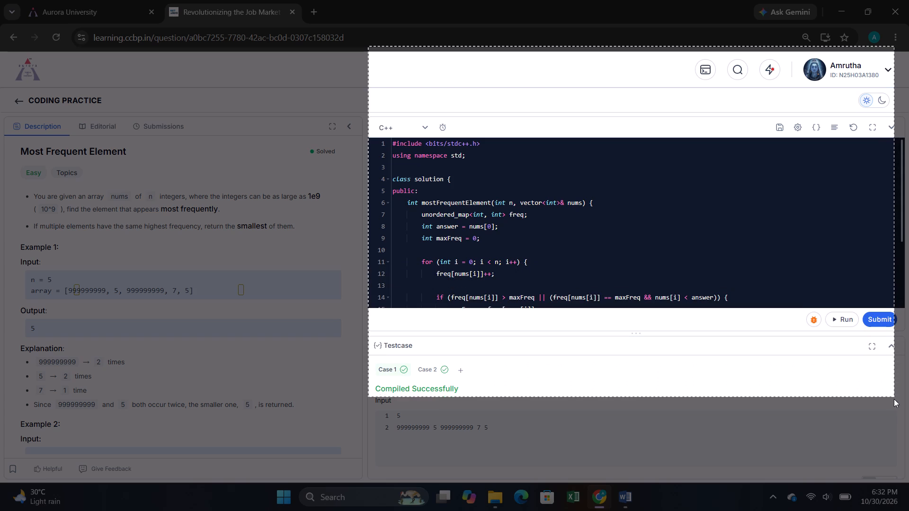
left_click_drag(894, 399, 897, 436)
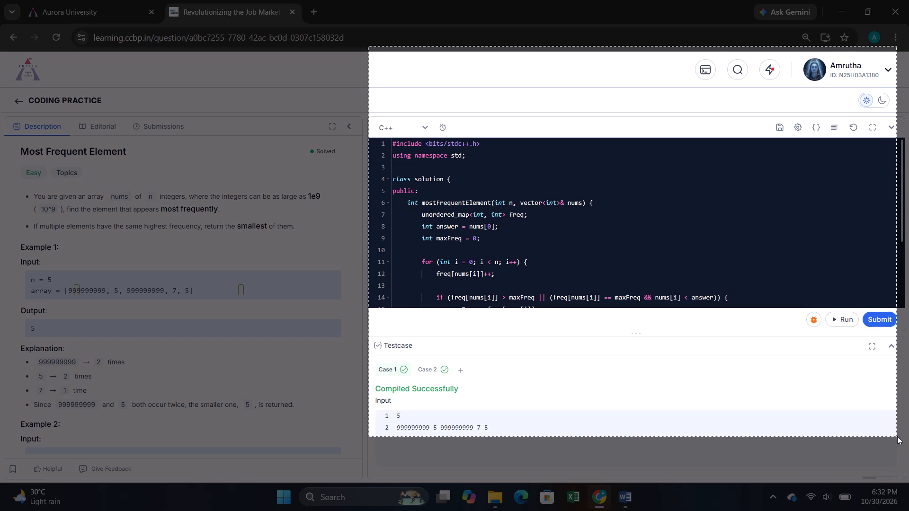
left_click_drag(897, 436, 901, 437)
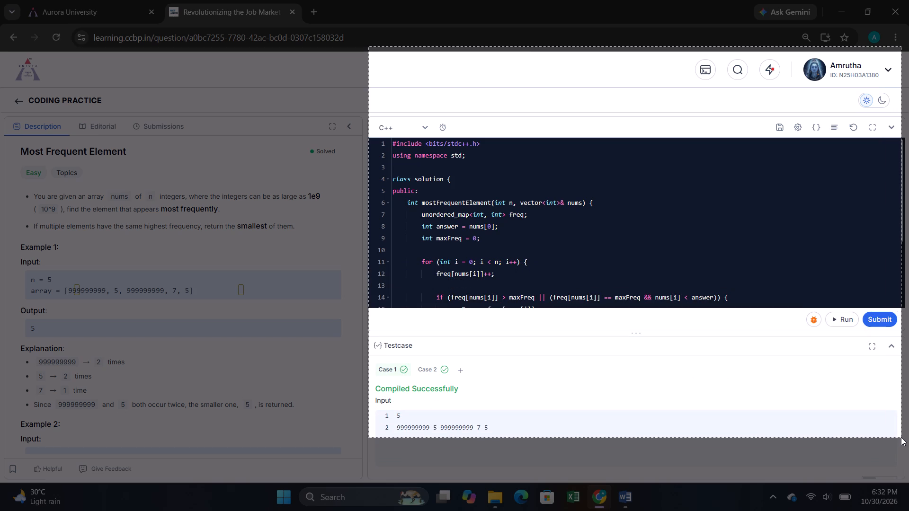
left_click_drag(901, 437, 905, 432)
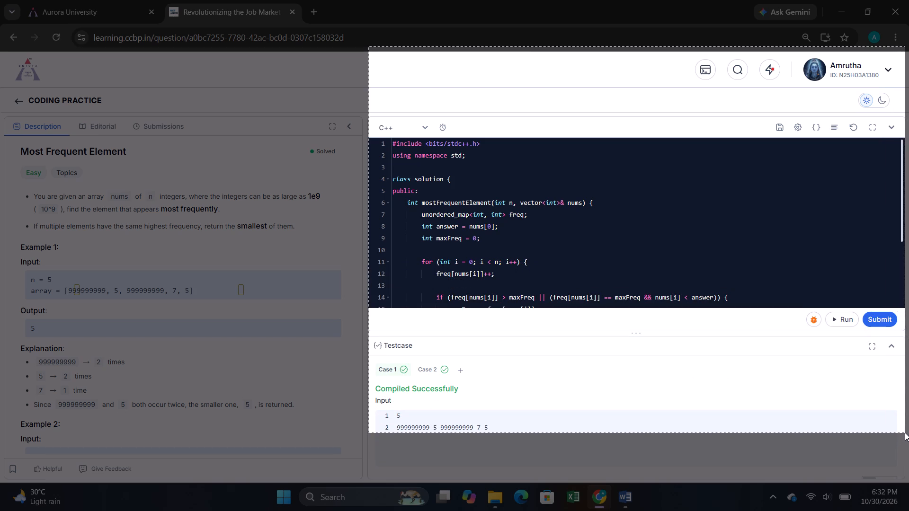
left_click_drag(905, 432, 904, 432)
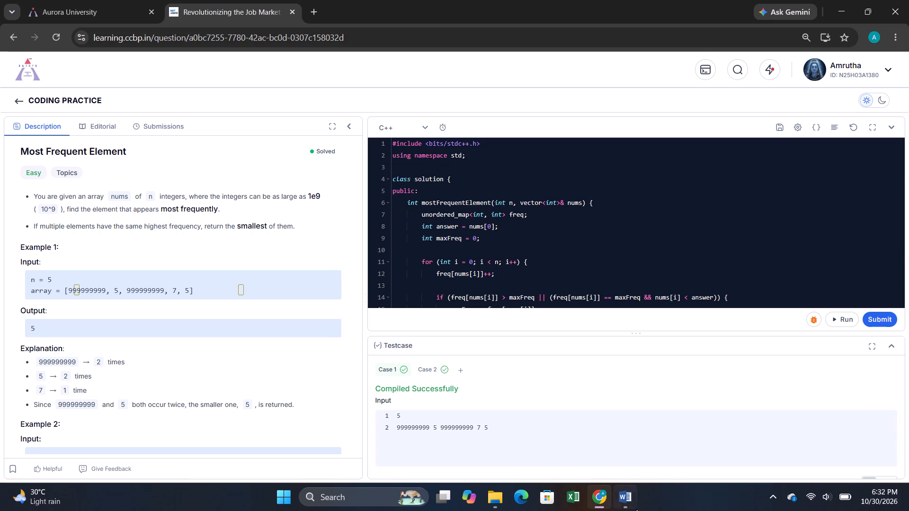
left_click(638, 401)
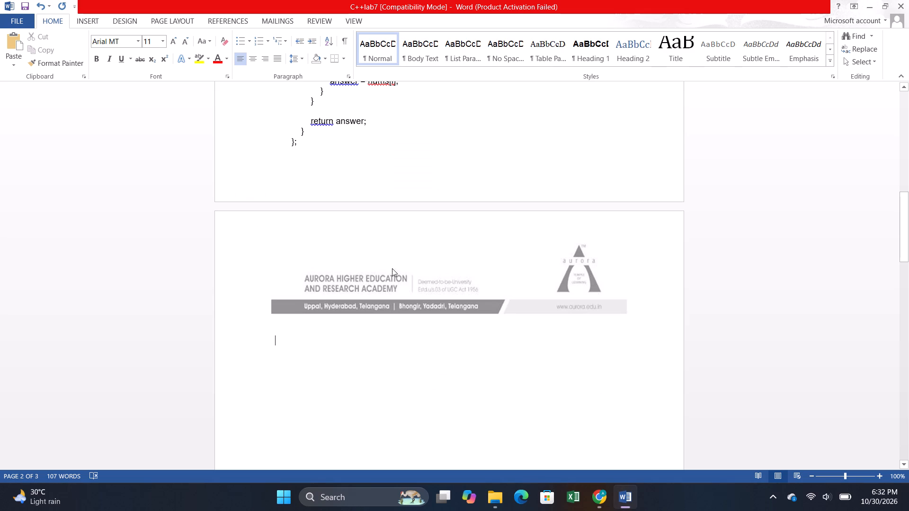
key("ctrl+v")
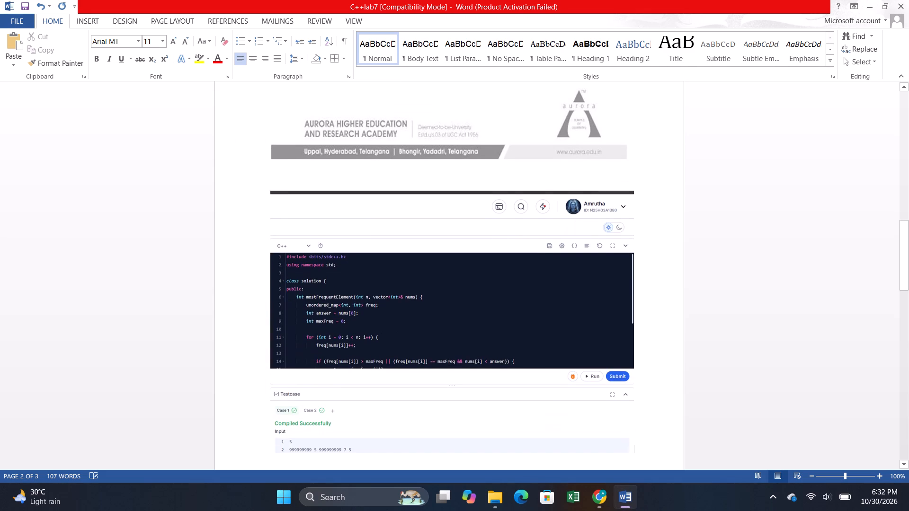
Add blank lines below the pasted code and test case screenshot.
scroll(512, 358, "down", 1)
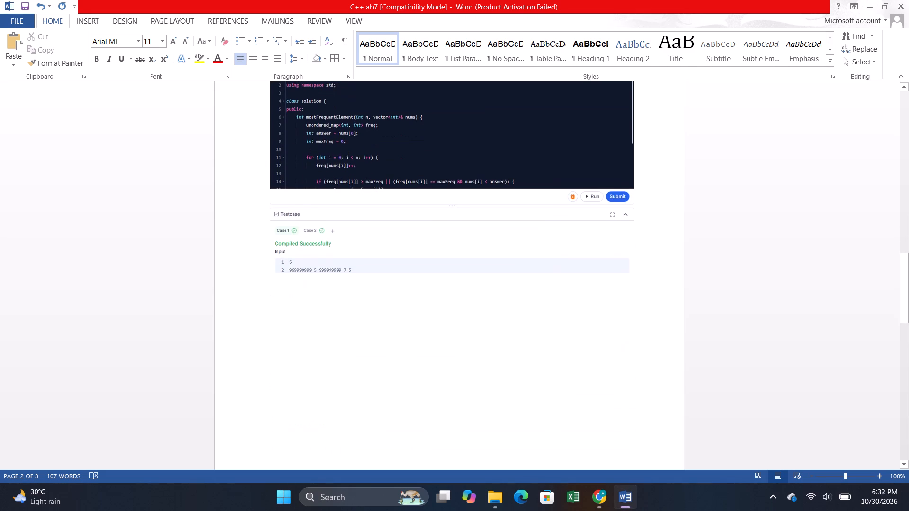
key("Return")
key("Return")
key("Return")
key("Return")
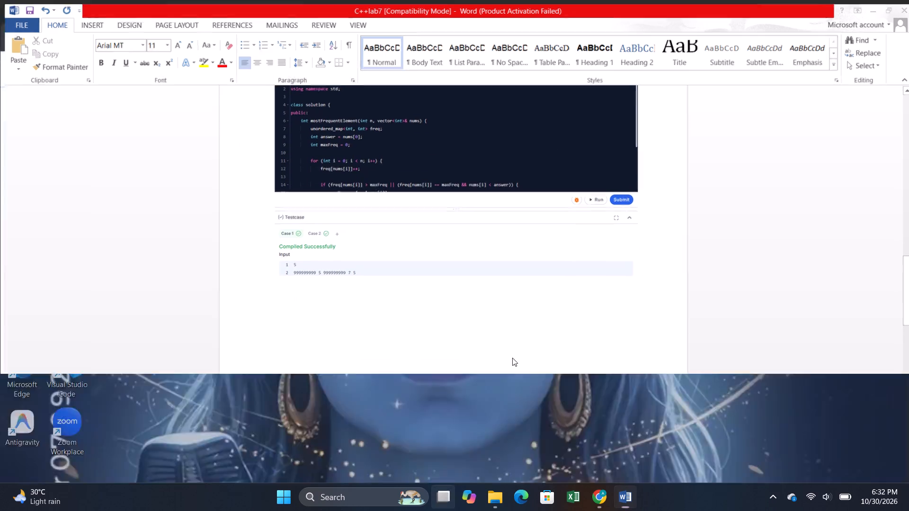
Snip the Your Output and Expected boxes in Chrome, paste the picture below the test case screenshot in Word, and add blank lines after it.
left_click(604, 150)
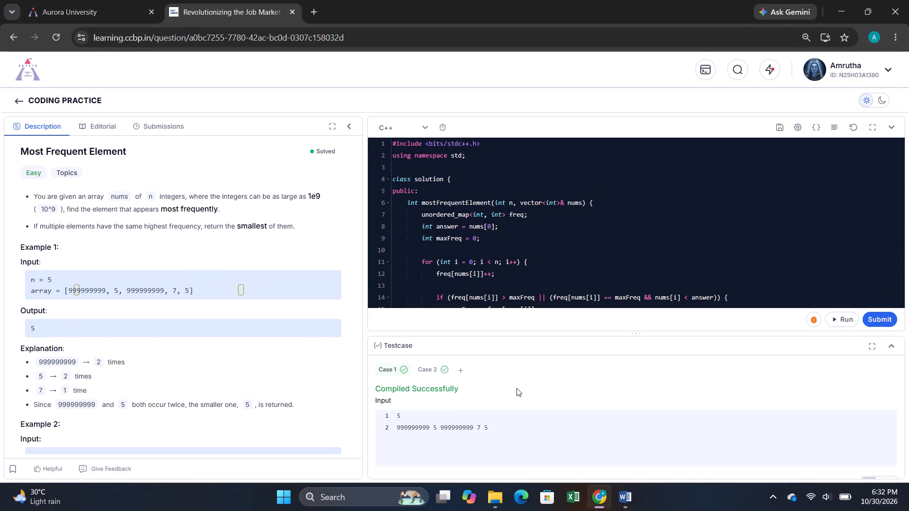
scroll(684, 392, "down", 3)
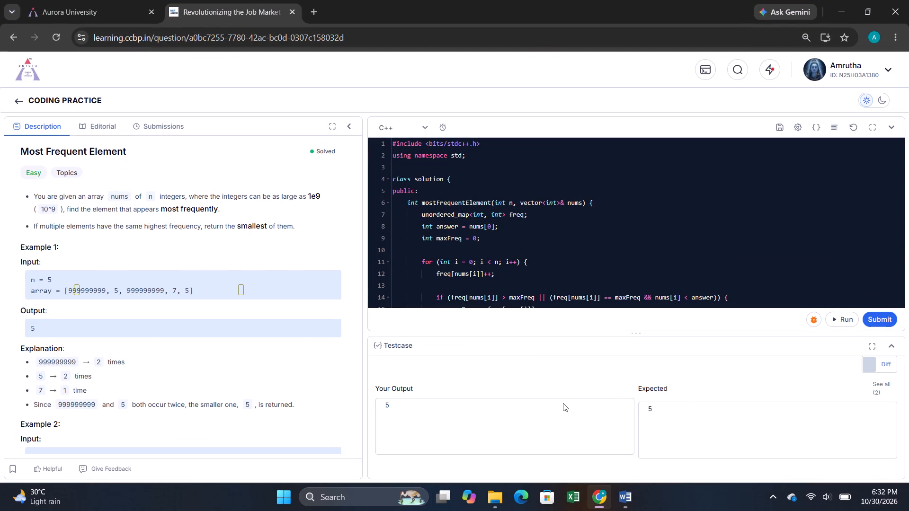
key("Print")
left_click_drag(367, 356, 764, 439)
left_click(631, 496)
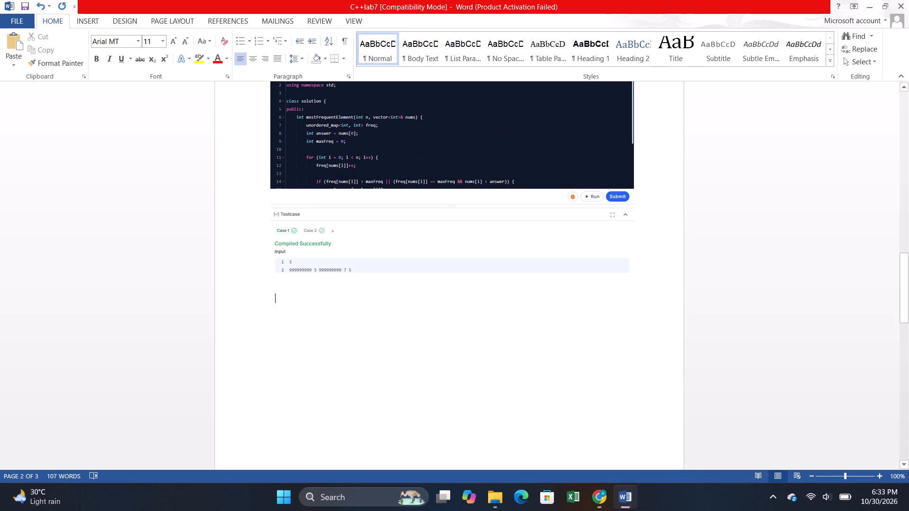
key("ctrl+v")
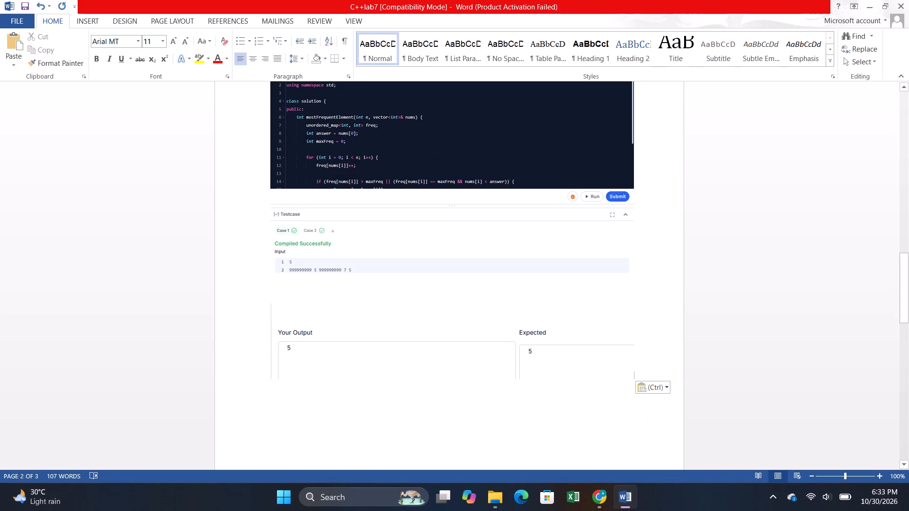
key("Return")
key("Return")
key("Return")
key("Return")
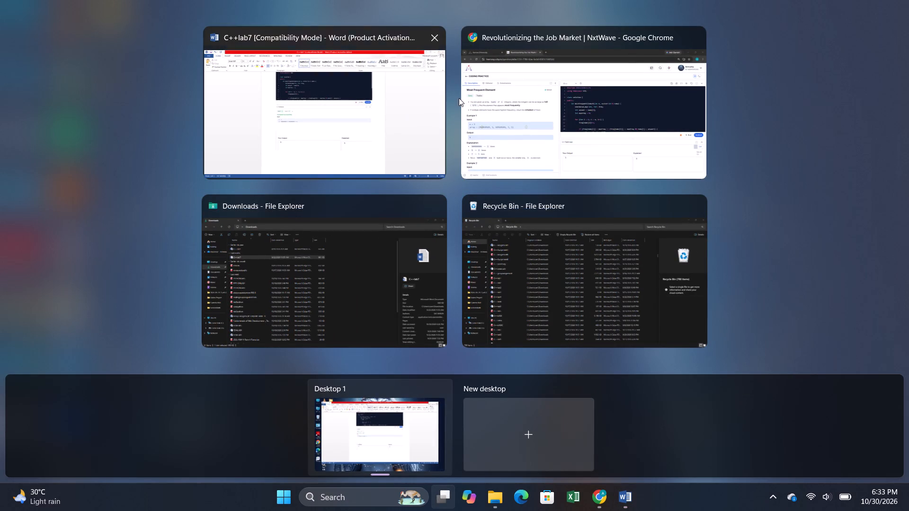
Switch to Chrome and go back from the Most Frequent Element problem to the Coding Practice question list.
left_click(531, 119)
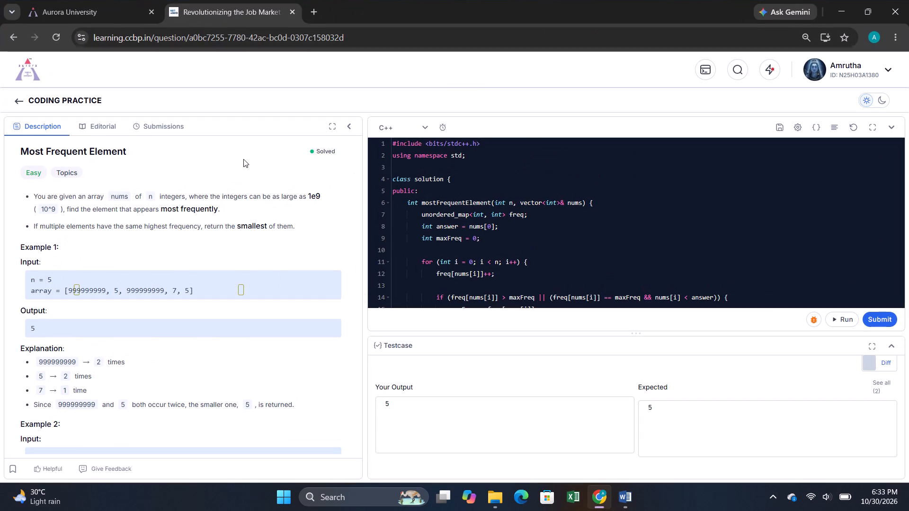
scroll(466, 233, "down", 5)
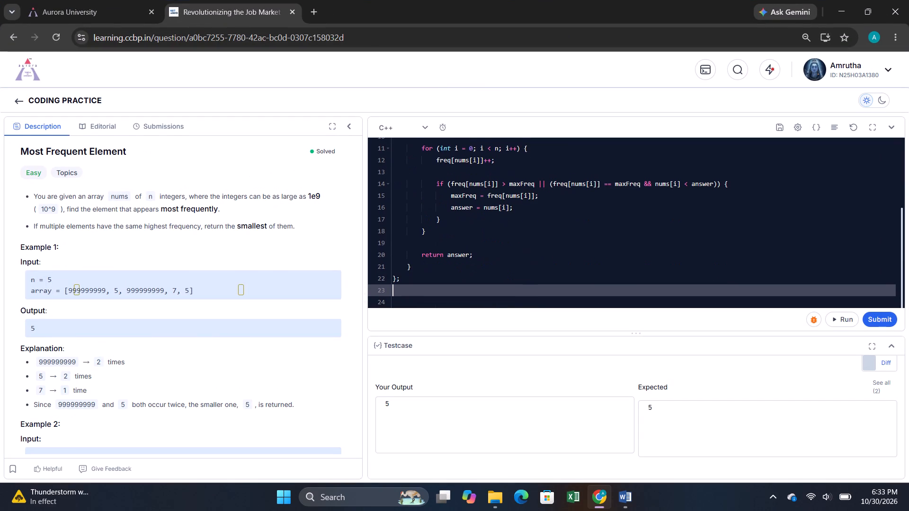
scroll(466, 233, "up", 6)
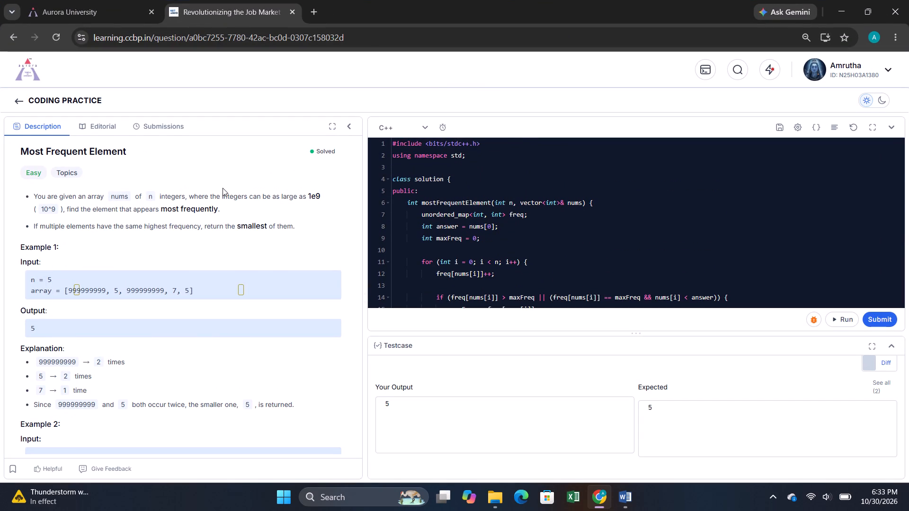
left_click(17, 102)
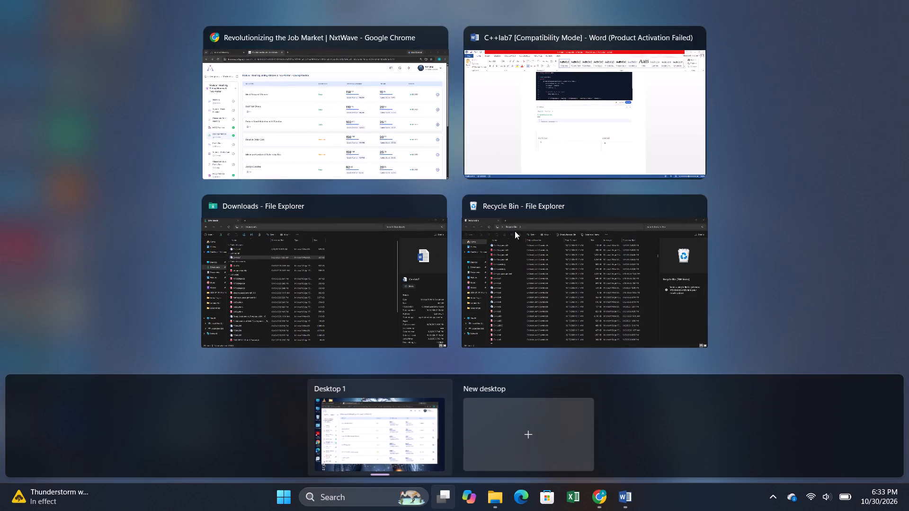
Switch to Word and review the Most Frequent Element section, from the module table and code through the pasted screenshots.
left_click(549, 176)
scroll(392, 185, "up", 6)
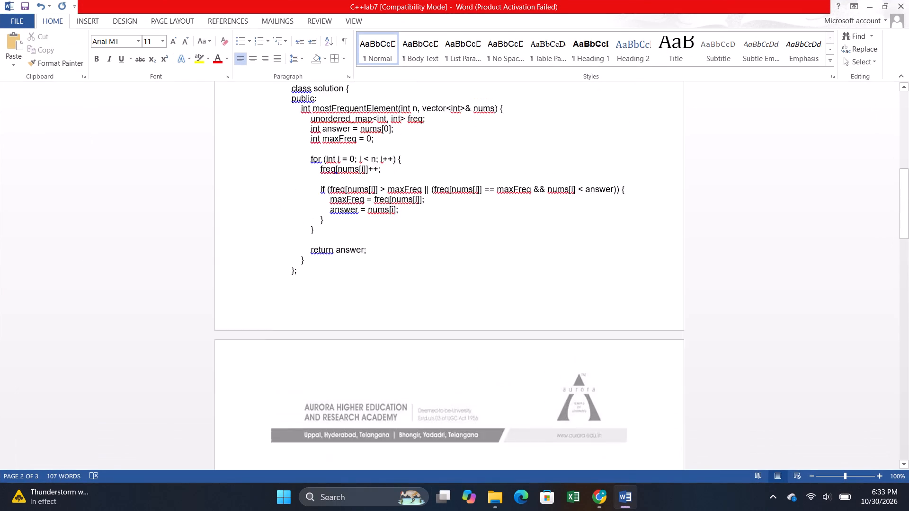
scroll(392, 185, "up", 3)
scroll(392, 185, "down", 2)
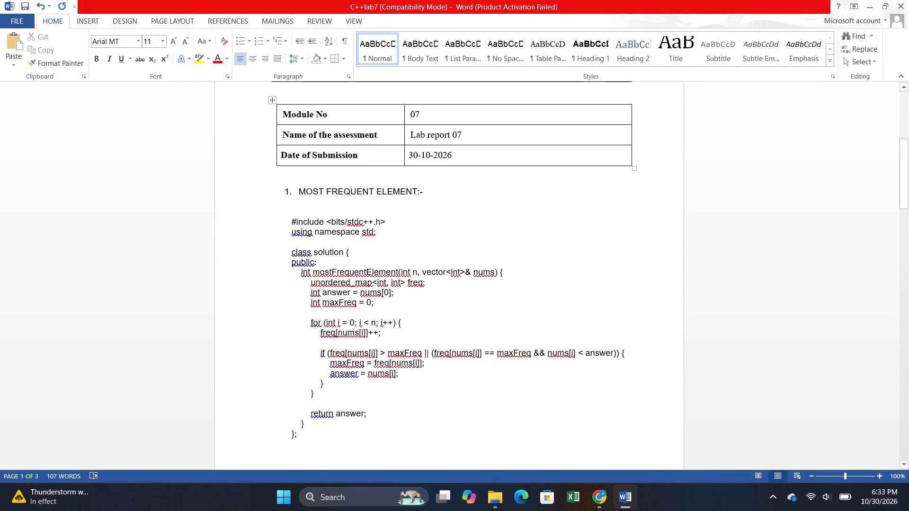
scroll(392, 185, "down", 5)
scroll(392, 185, "up", 1)
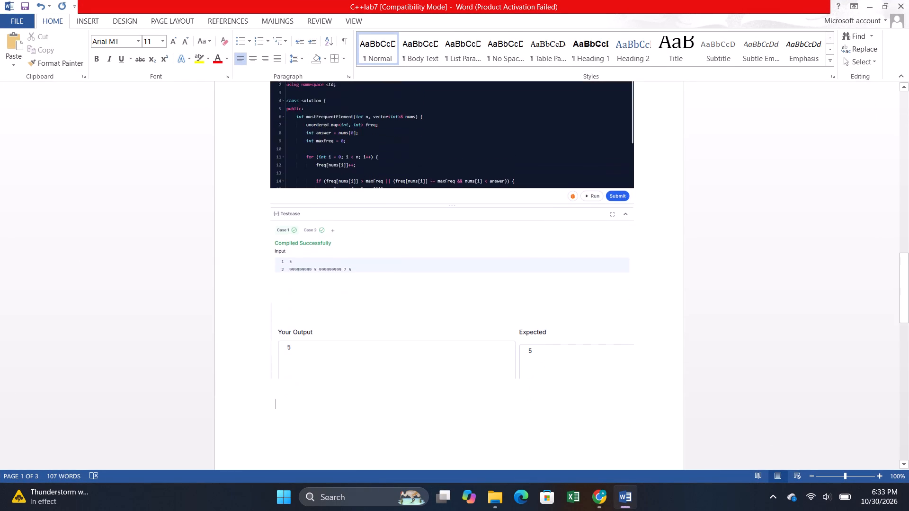
scroll(392, 185, "up", 4)
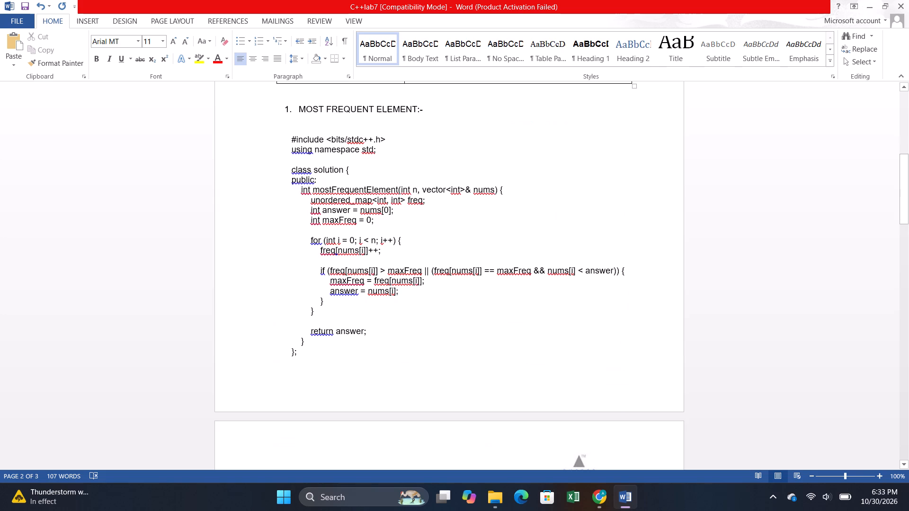
scroll(392, 185, "up", 1)
scroll(392, 185, "down", 3)
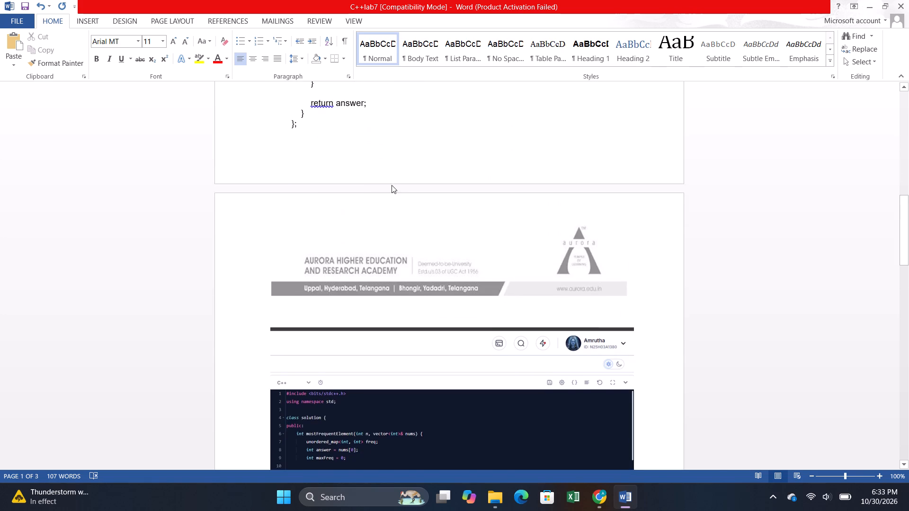
scroll(392, 185, "down", 3)
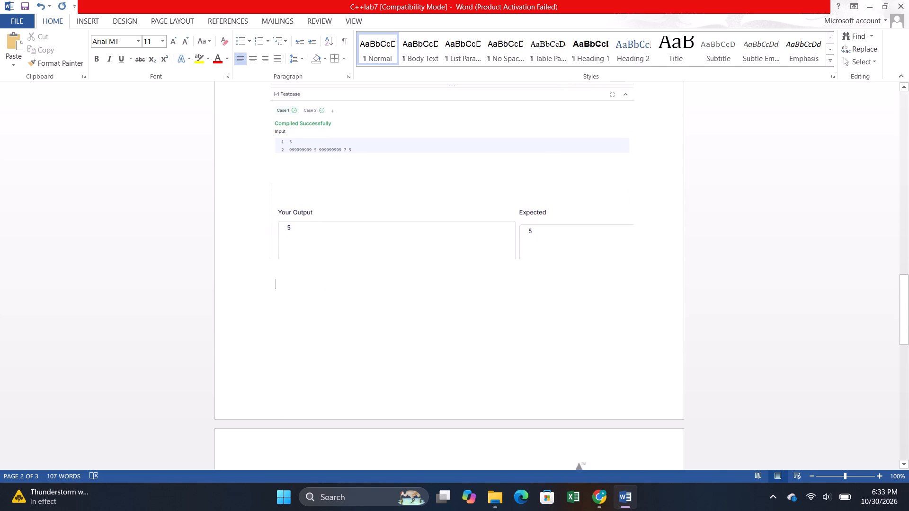
scroll(392, 185, "down", 1)
scroll(392, 185, "up", 1)
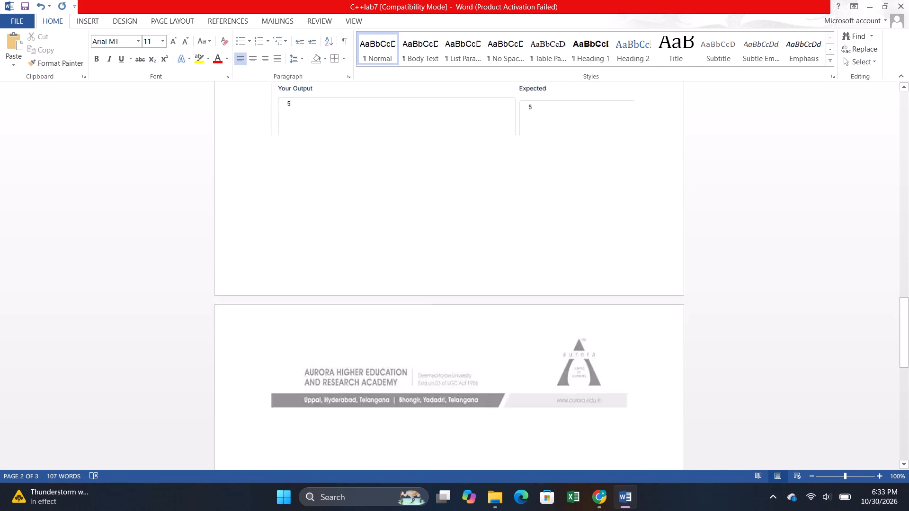
scroll(392, 185, "up", 1)
Start a numbered heading with "2." at the start of the blank page 3.
scroll(392, 185, "down", 2)
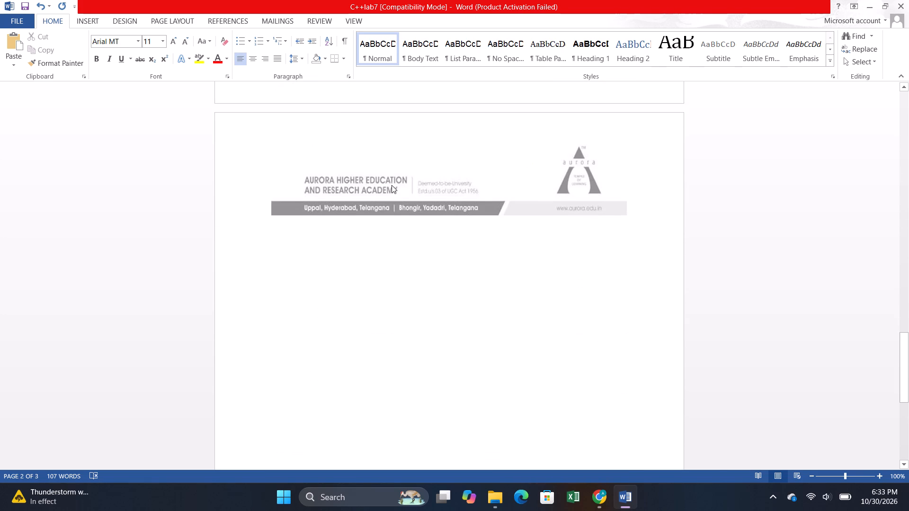
scroll(392, 185, "down", 1)
left_click(289, 236)
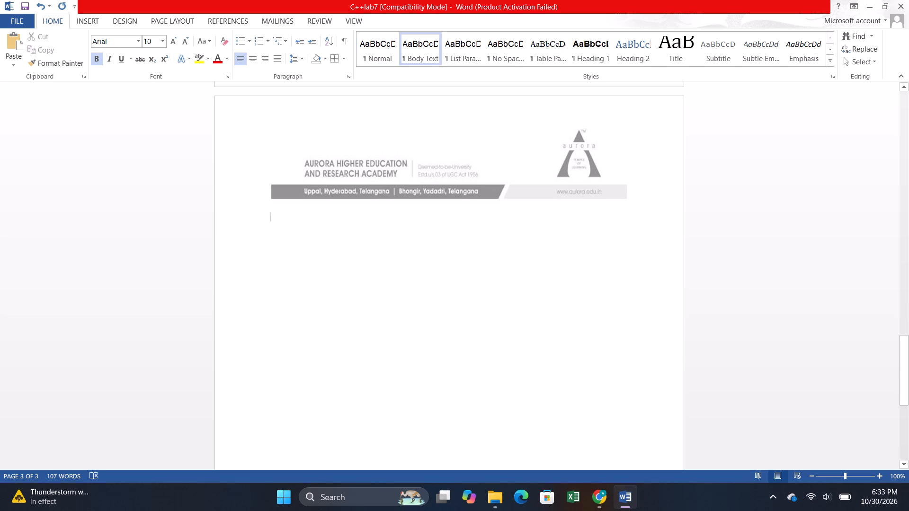
key("2")
type(".")
key("space")
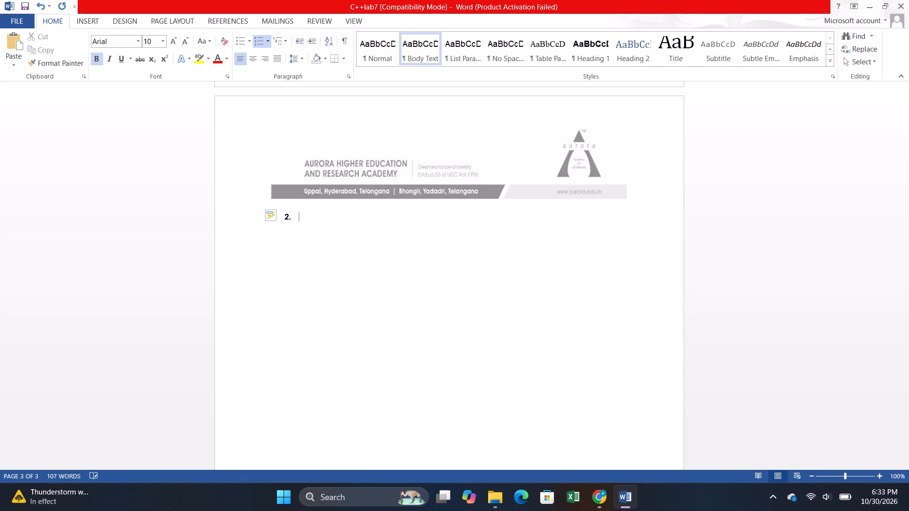
Check the second question's title in Chrome, enter "HALF PAIR CHECK:-" as heading 2 in Word, and leave an unnumbered blank line below it.
left_click(542, 131)
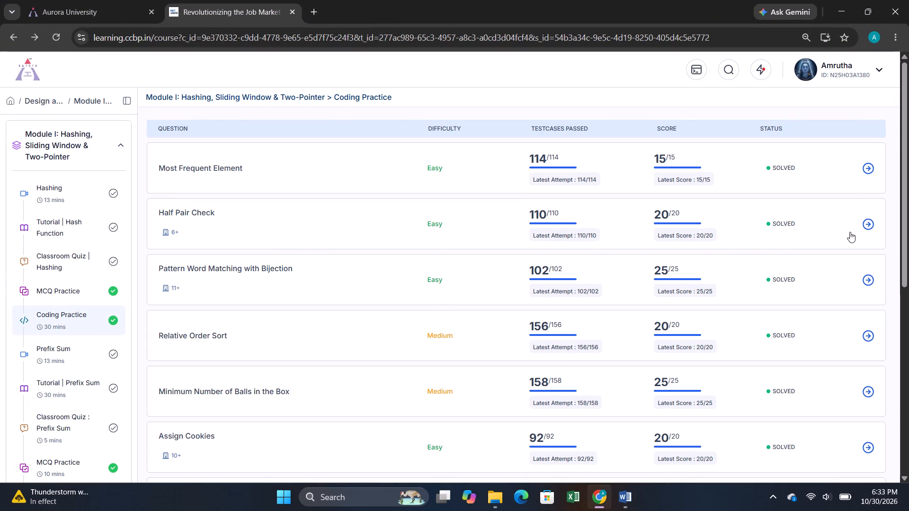
left_click(601, 119)
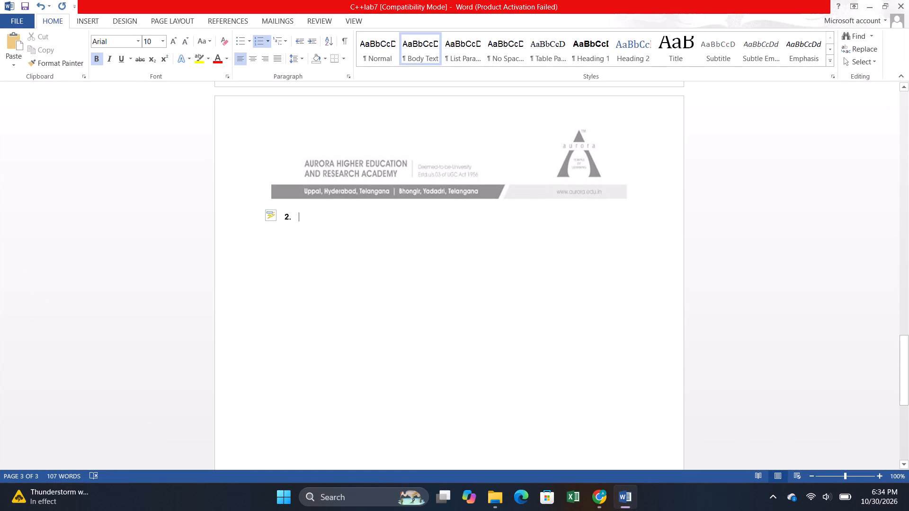
key("h")
type("ALF PAIR CHECK")
key("space")
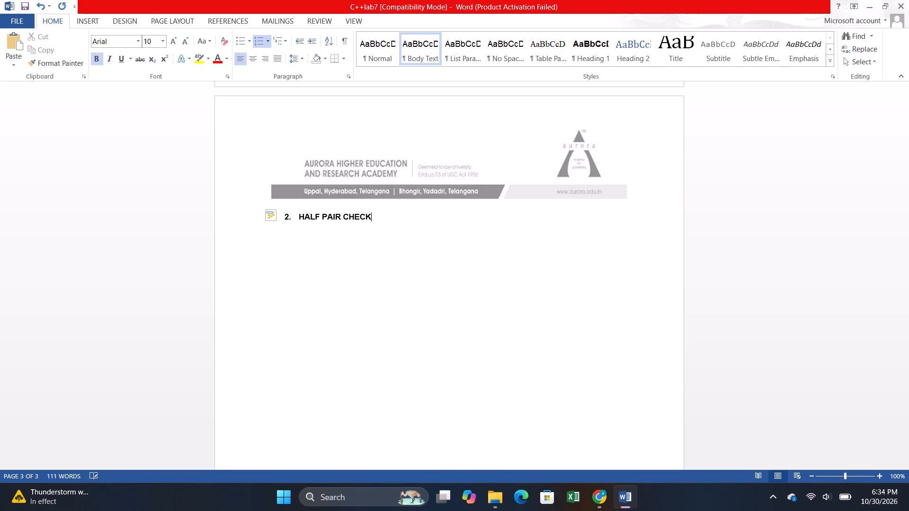
left_click(544, 107)
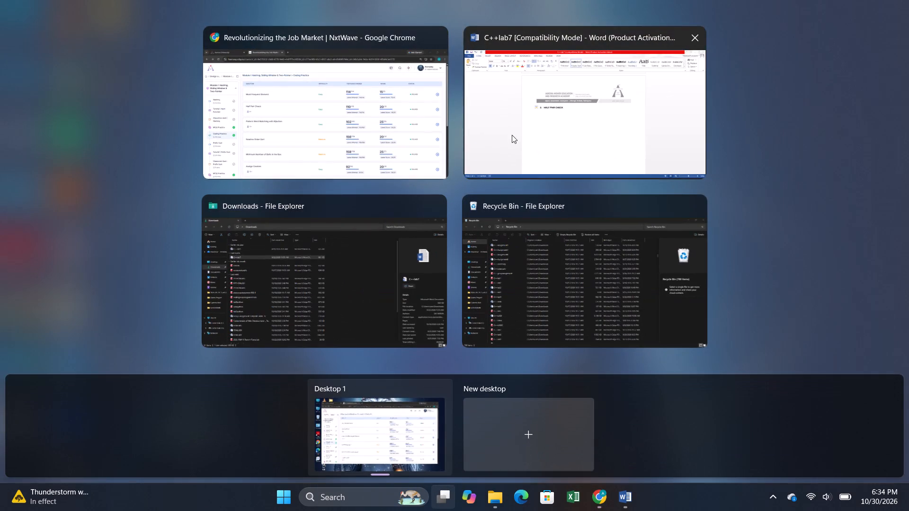
left_click(512, 135)
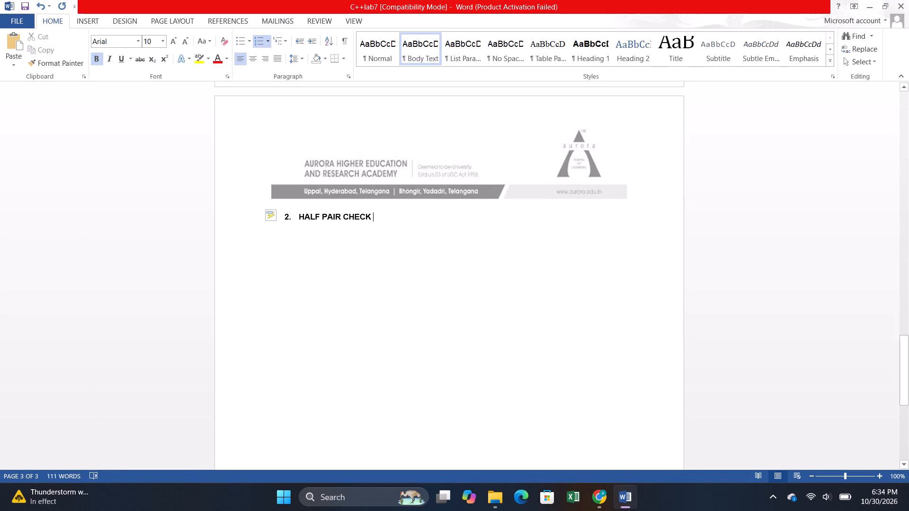
key("BackSpace")
key("shift+colon")
key("minus")
key("Return")
key("BackSpace")
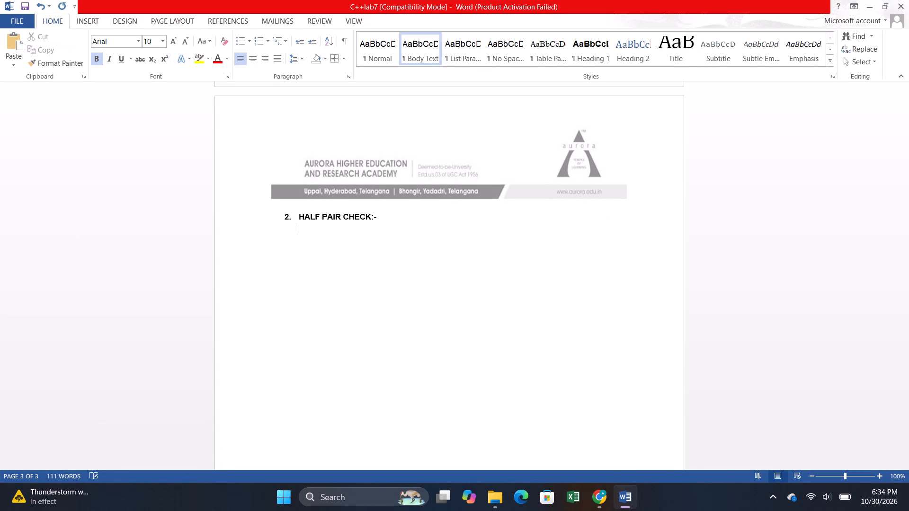
key("Return")
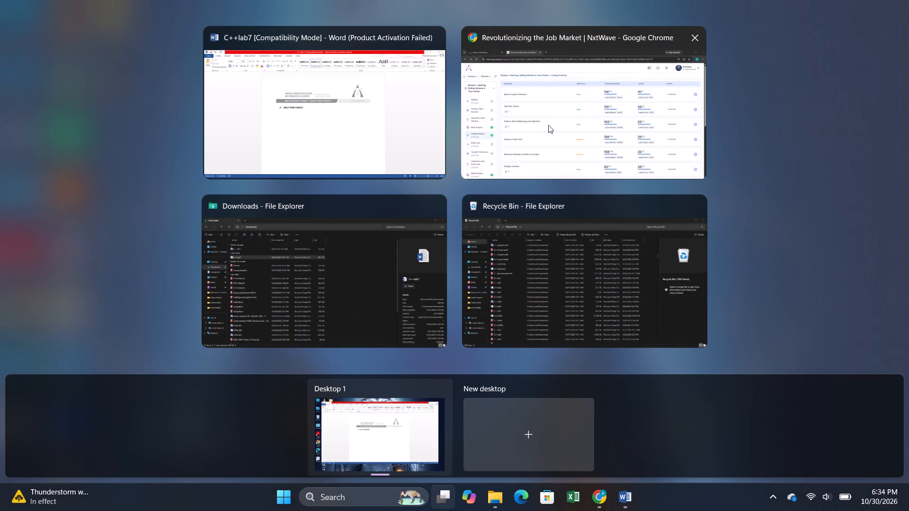
Open the Half Pair Check problem in Chrome, copy its entire C++ solution, and paste it under heading 2 in Word.
left_click(548, 125)
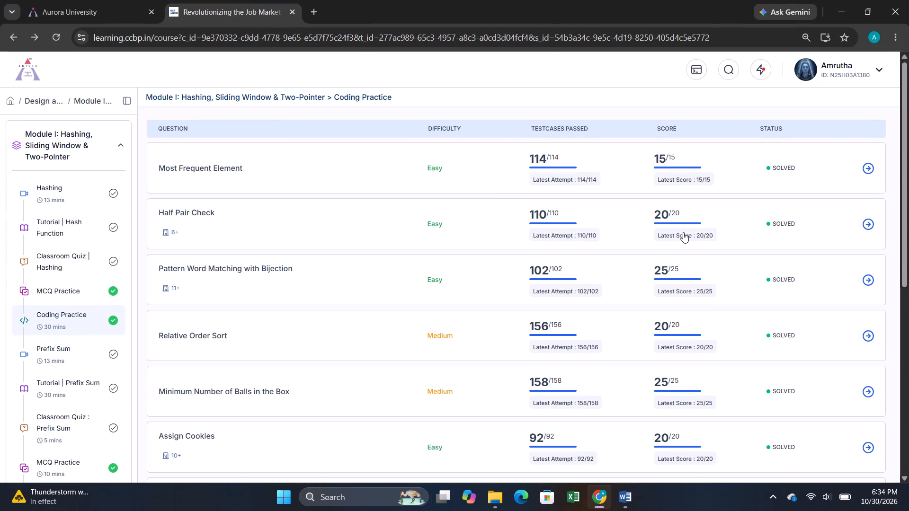
left_click(867, 225)
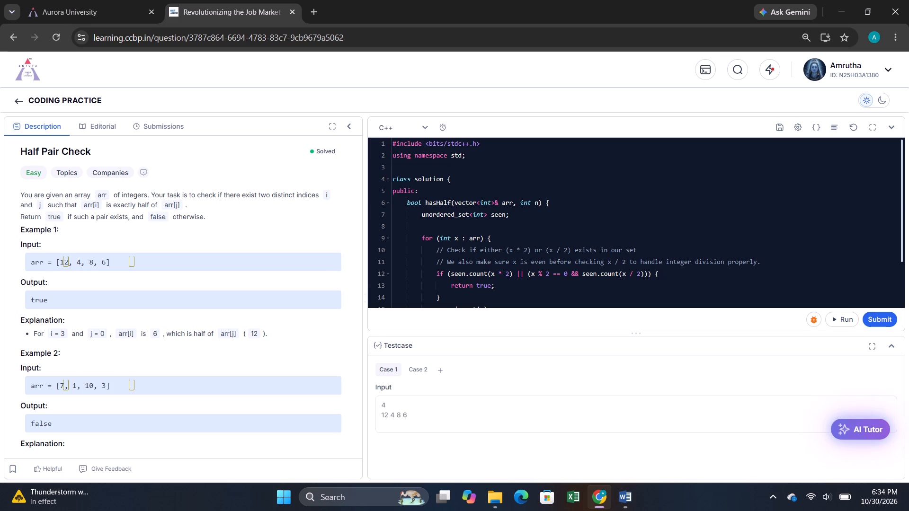
left_click_drag(392, 143, 454, 323)
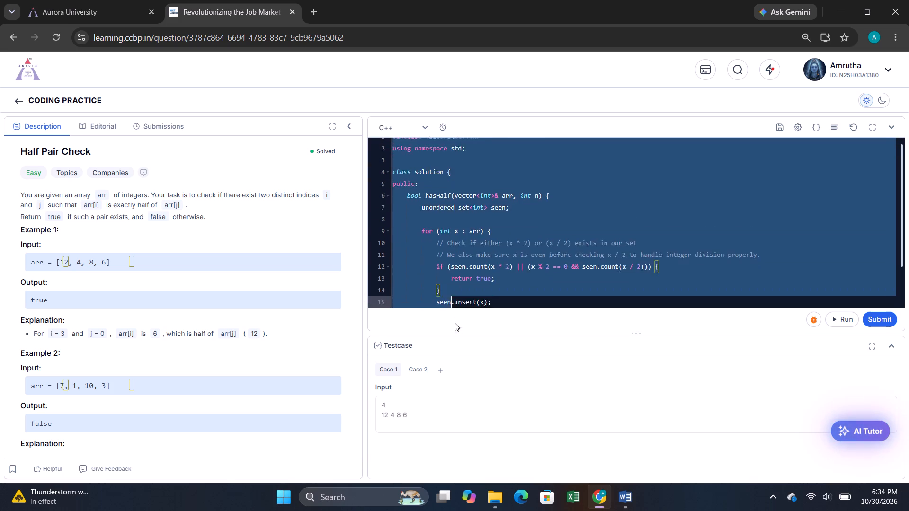
left_click_drag(454, 323, 456, 332)
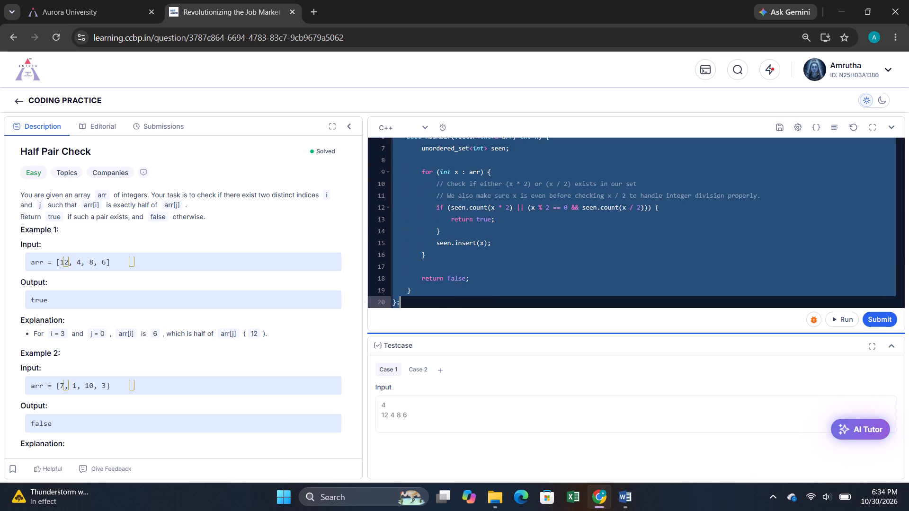
key("ctrl+c")
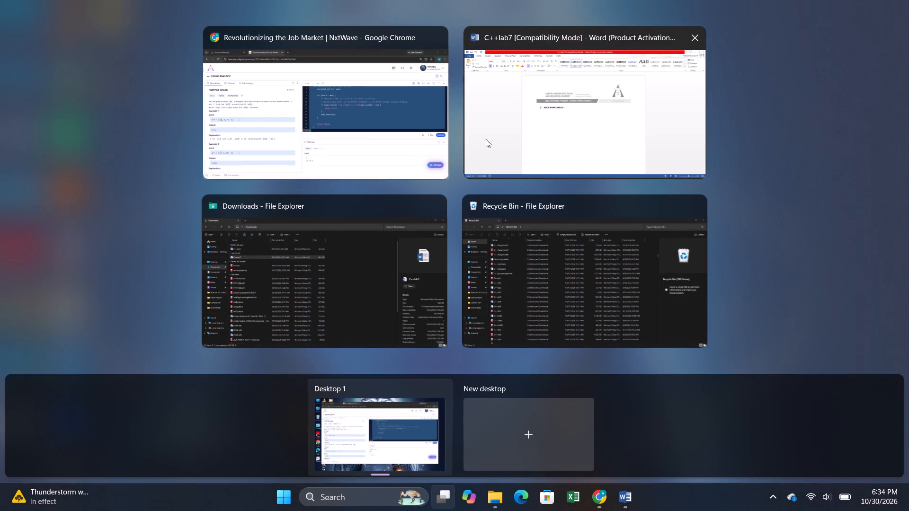
left_click(550, 123)
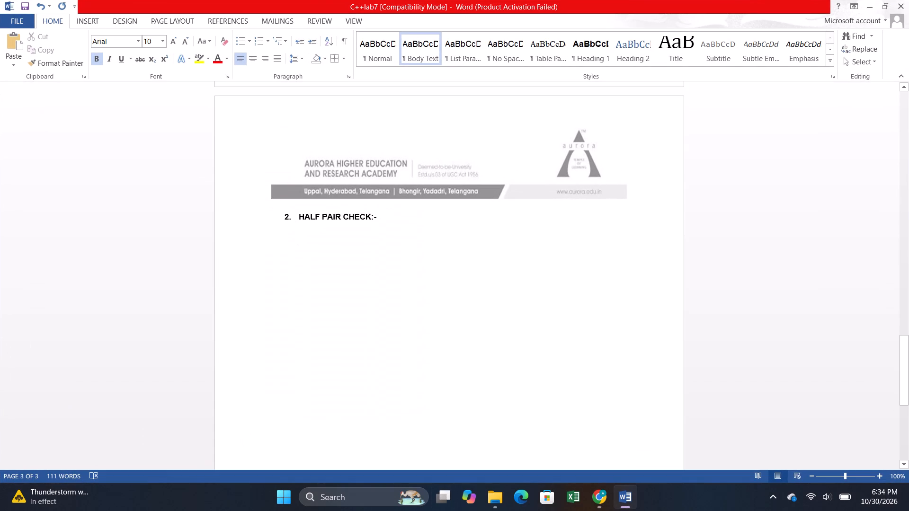
key("ctrl+v")
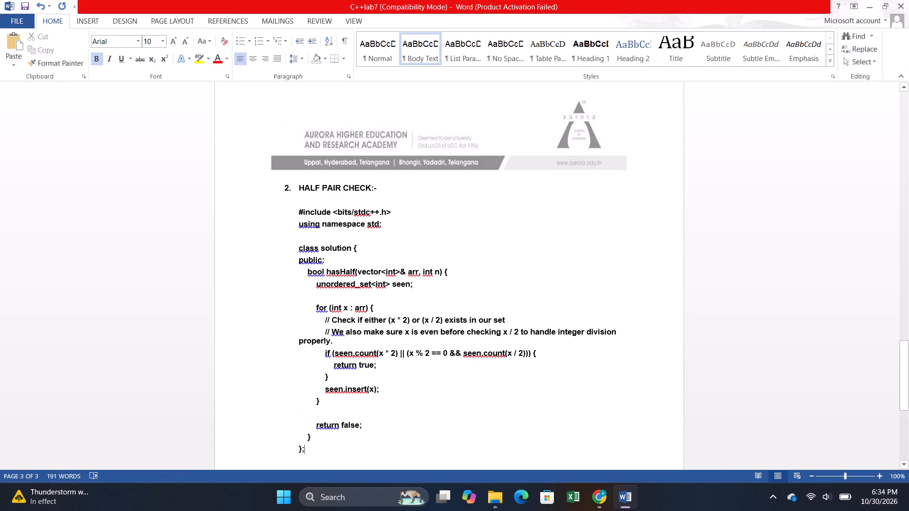
Add blank lines below the Half Pair Check code in Word, with the last one unindented at the page margin.
scroll(403, 306, "down", 1)
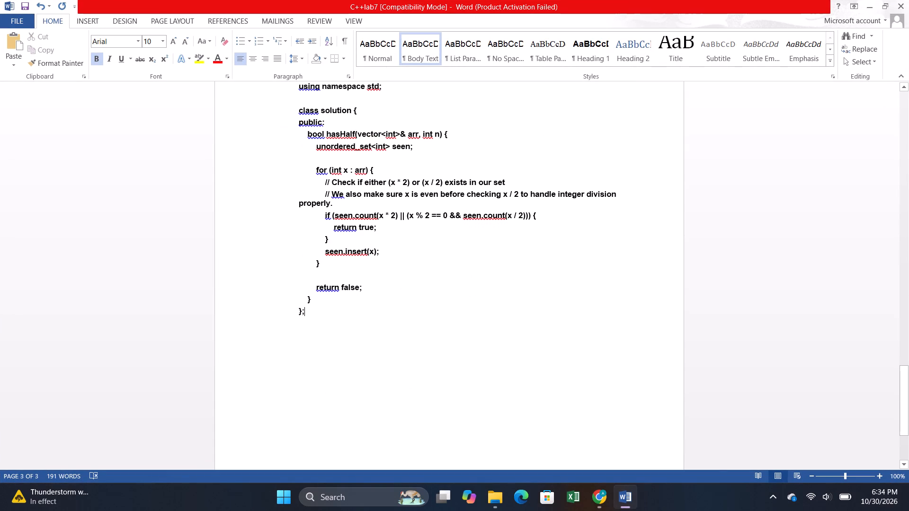
key("Return")
key("Return")
key("Return")
key("Return")
scroll(317, 334, "down", 1)
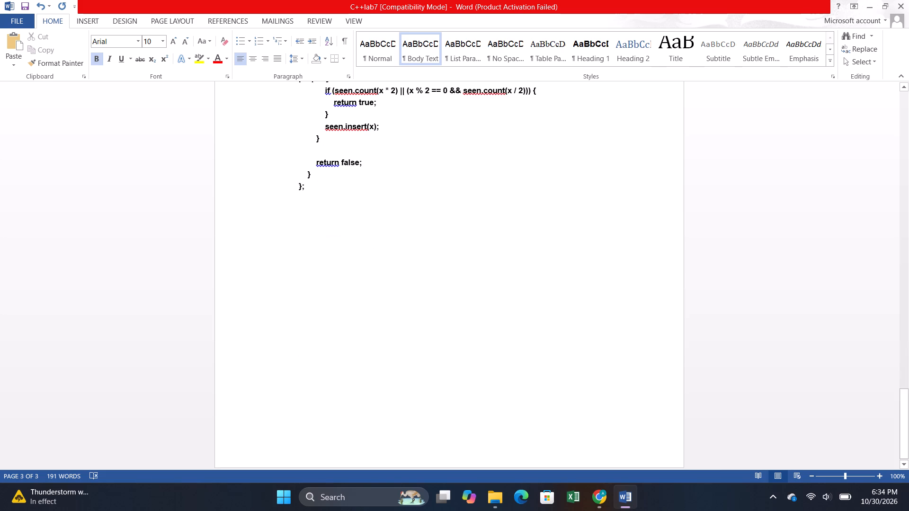
scroll(317, 334, "down", 1)
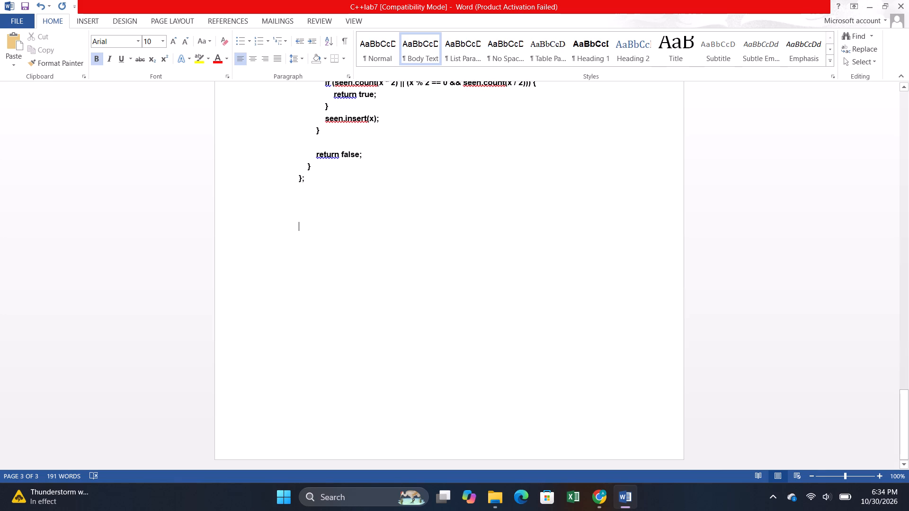
key("BackSpace")
key("BackSpace")
key("Left")
key("BackSpace")
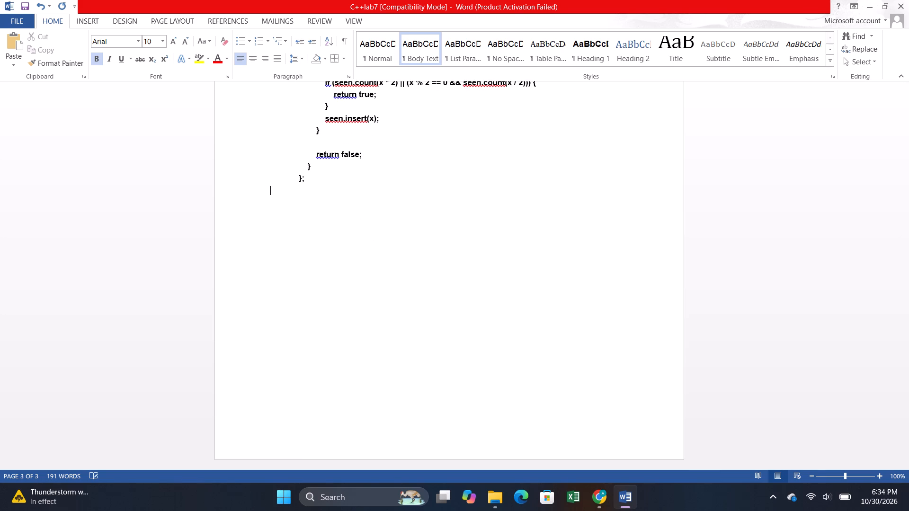
key("Return")
key("Return")
Switch to the Half Pair Check problem in Chrome and run its C++ solution against the test cases.
left_click(570, 124)
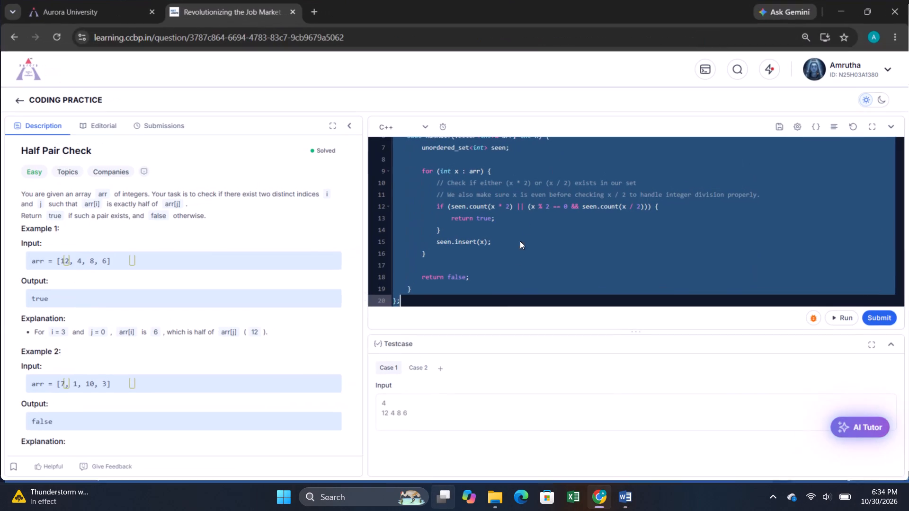
scroll(510, 299, "down", 1)
left_click(578, 296)
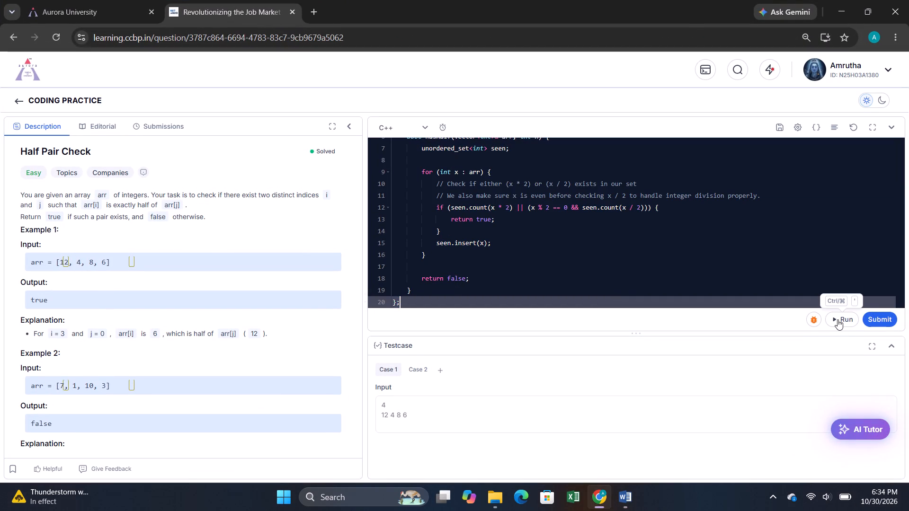
scroll(691, 240, "up", 6)
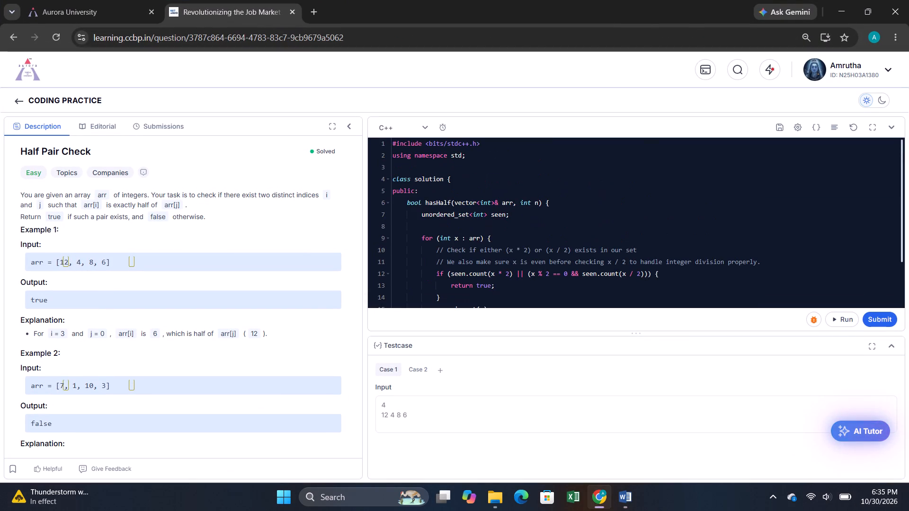
left_click(837, 322)
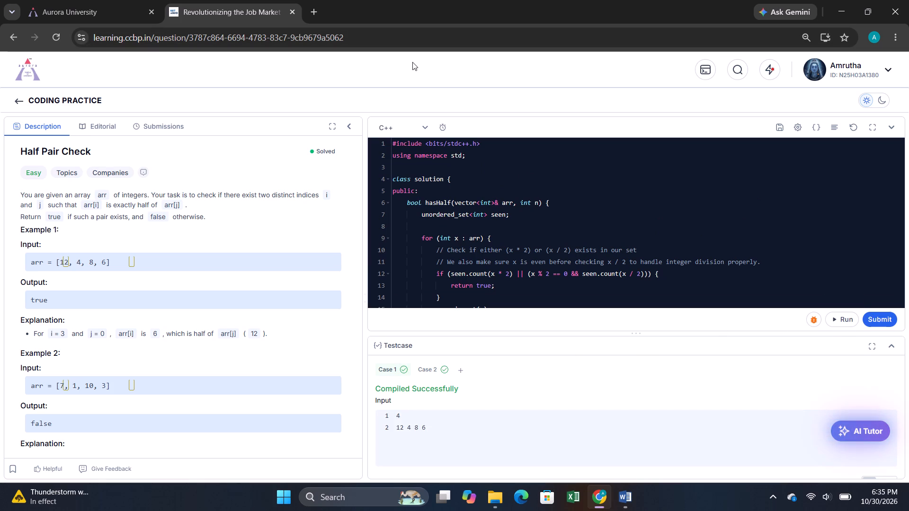
Capture a screen snip spanning the account header, the code editor and the test case compile status.
key("Print")
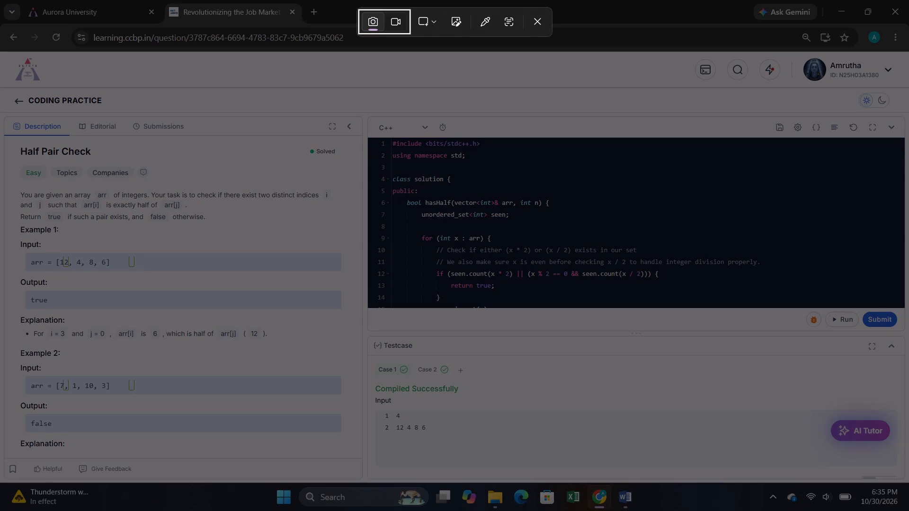
left_click_drag(371, 50, 752, 121)
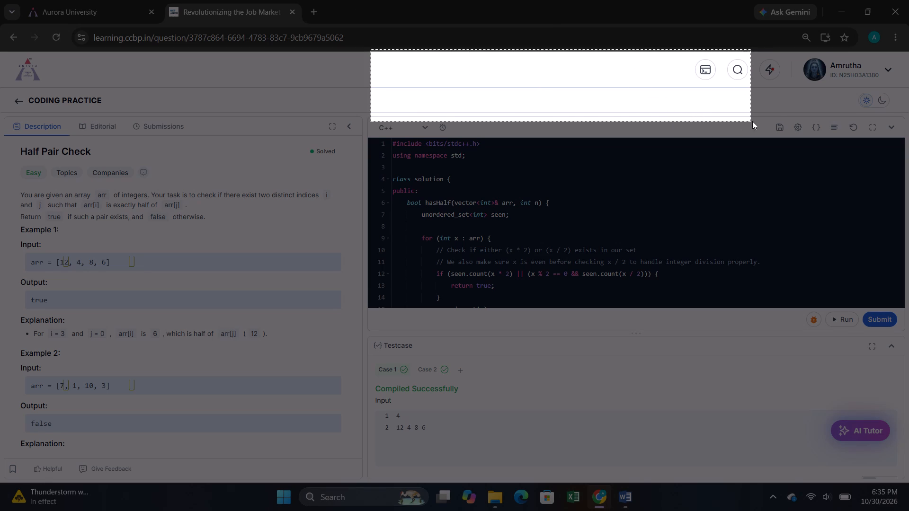
left_click_drag(752, 121, 896, 148)
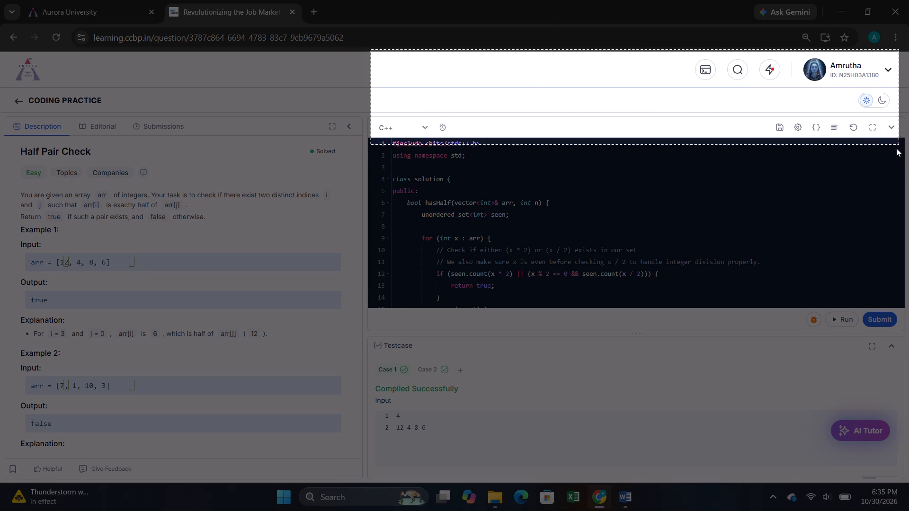
left_click_drag(896, 148, 899, 207)
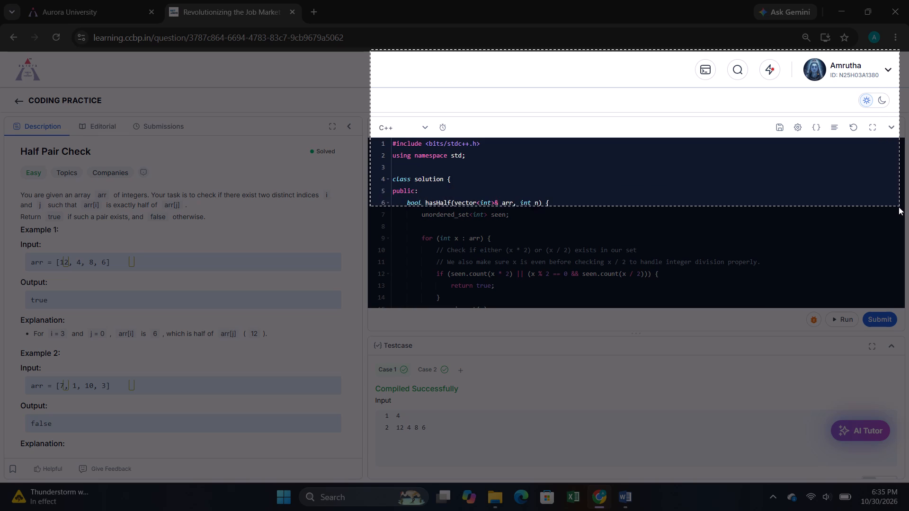
left_click_drag(899, 207, 898, 341)
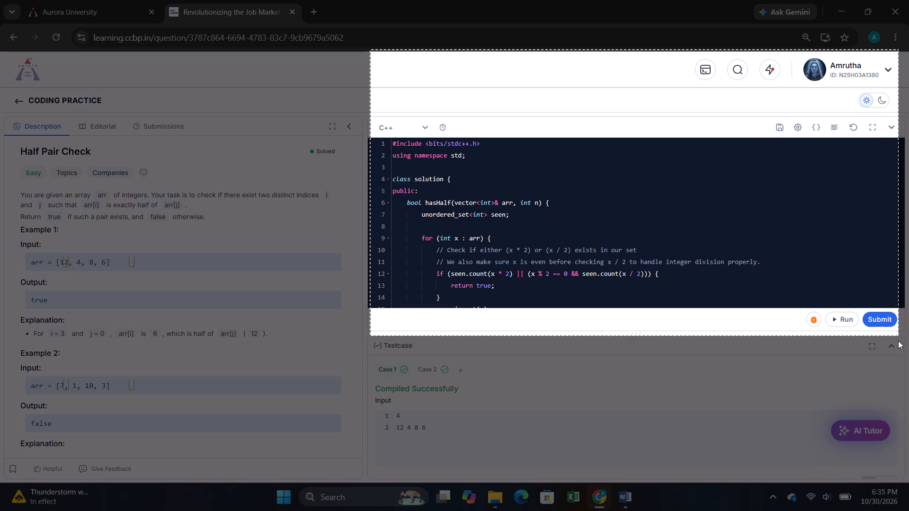
left_click_drag(898, 341, 895, 444)
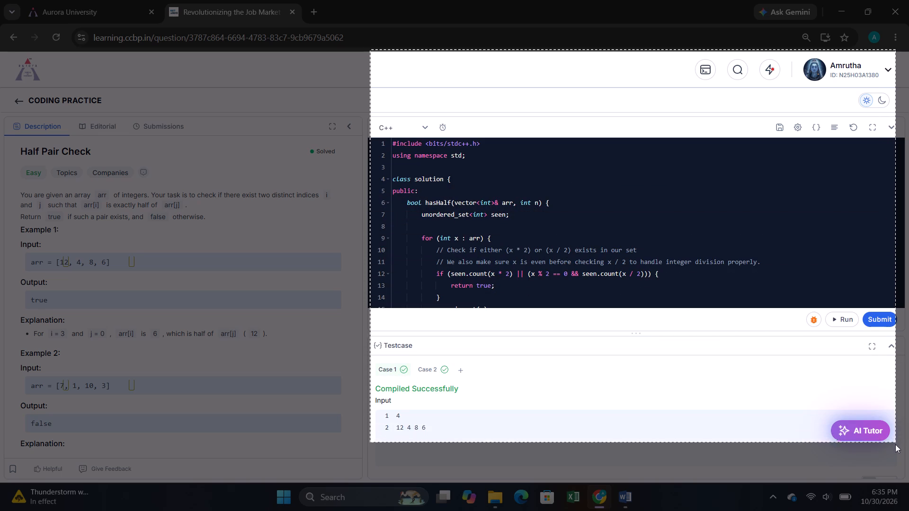
left_click_drag(895, 444, 890, 457)
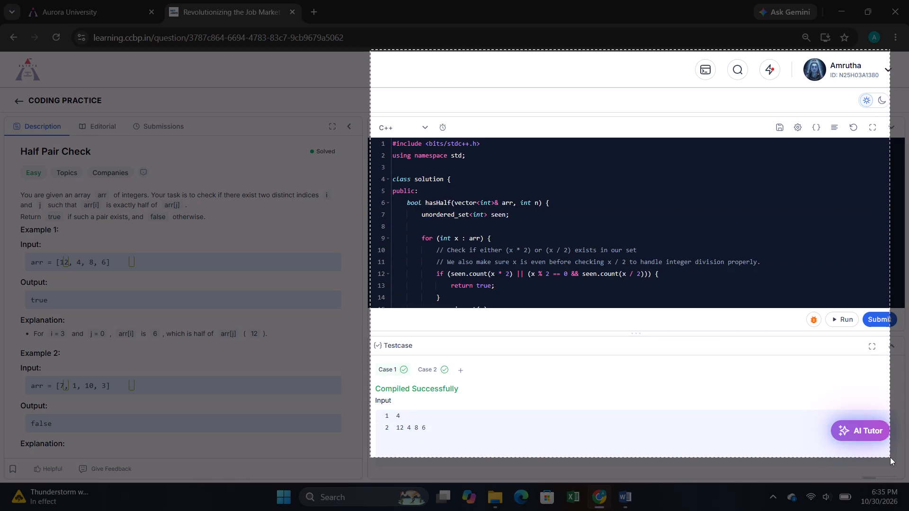
left_click_drag(890, 457, 894, 413)
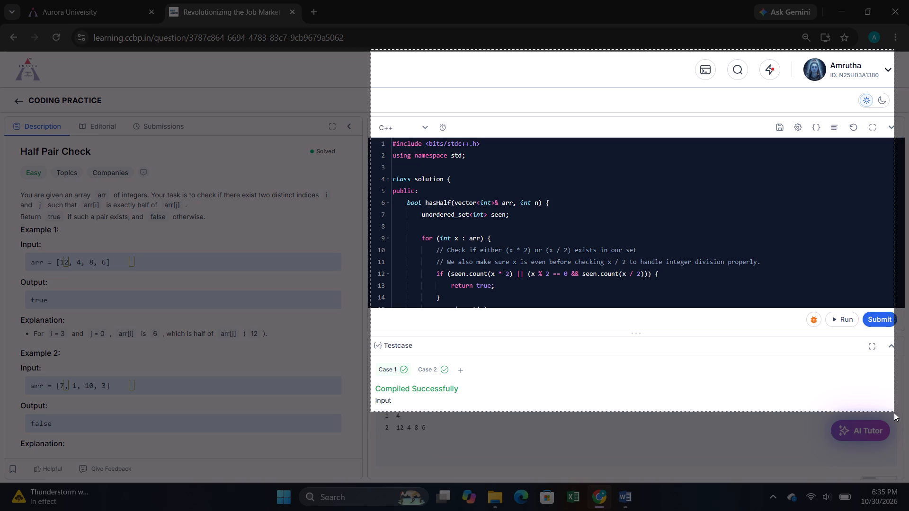
left_click_drag(894, 413, 904, 408)
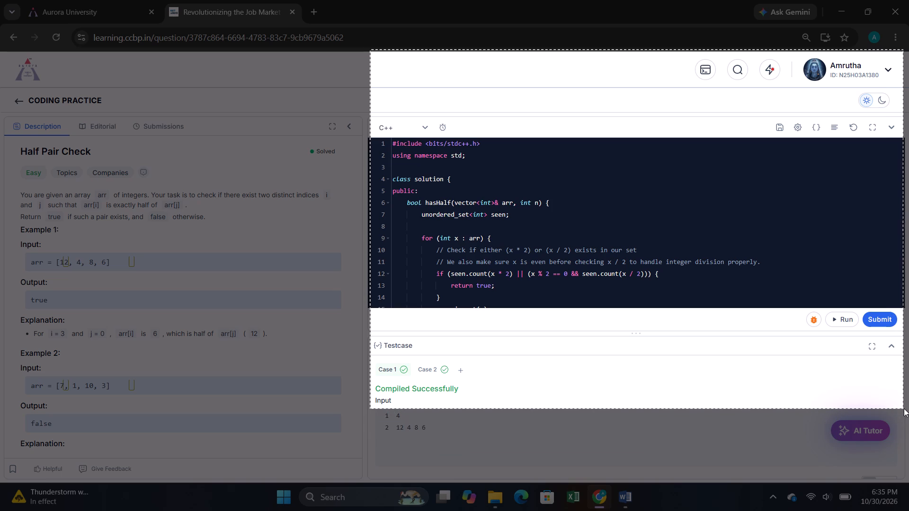
left_click_drag(904, 408, 906, 408)
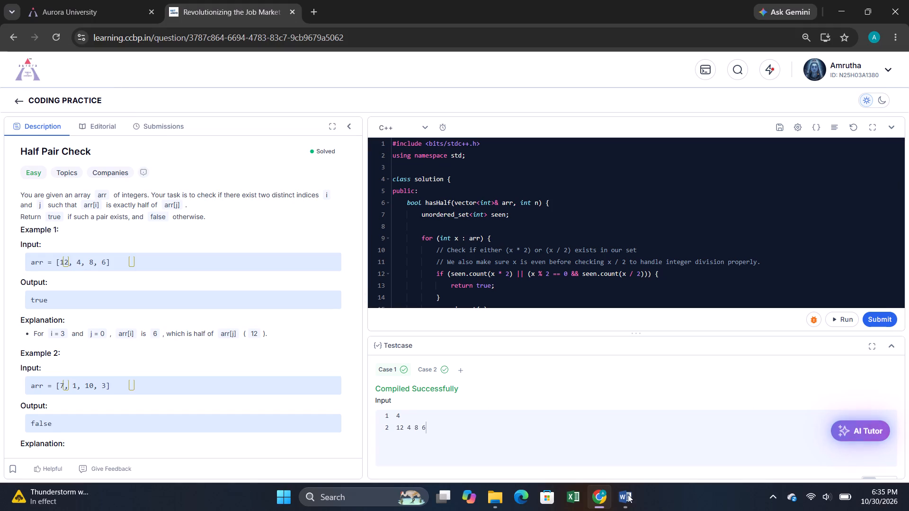
Paste the code and compile status snip below the Half Pair Check code in Word and add blank lines after it.
left_click(625, 494)
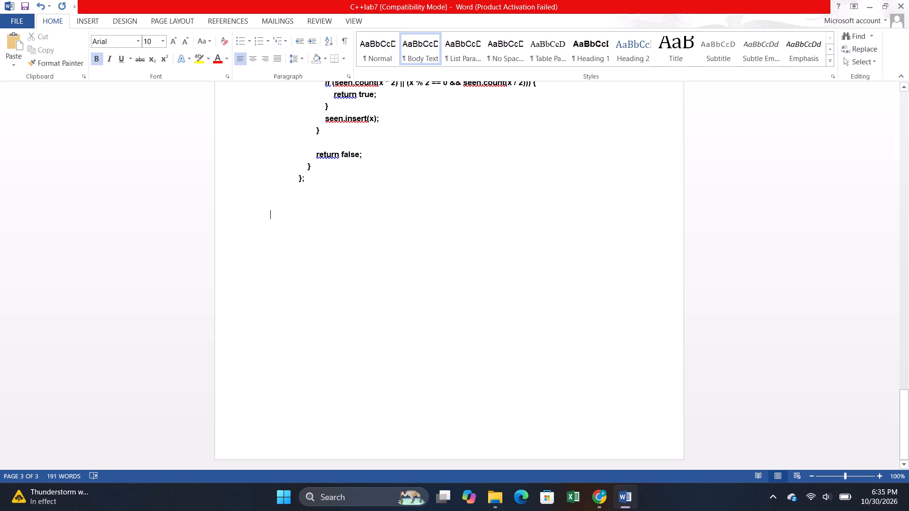
key("ctrl+v")
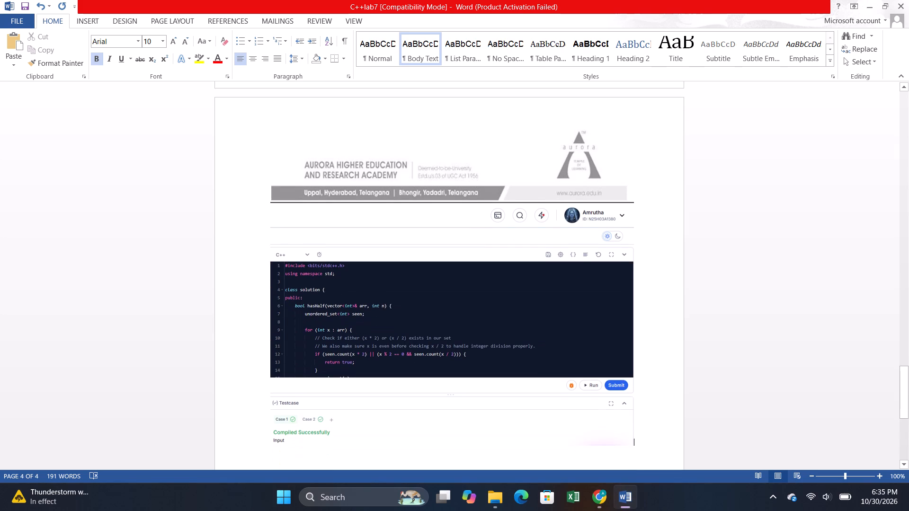
key("Return")
key("Return")
key("Return")
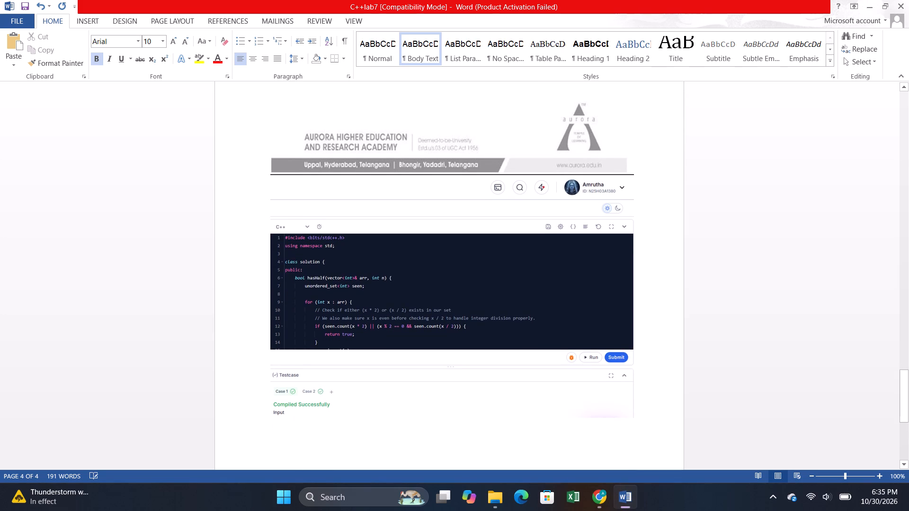
scroll(555, 223, "up", 3)
scroll(555, 223, "down", 3)
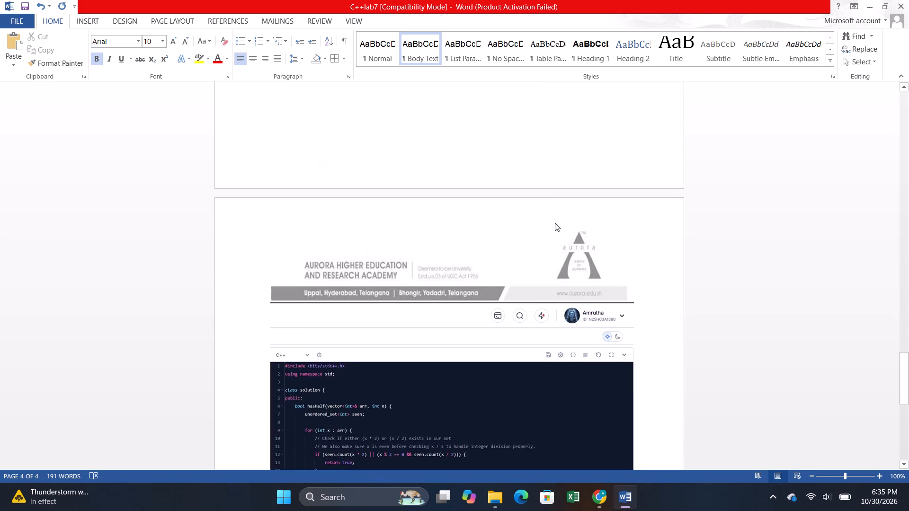
scroll(555, 223, "down", 2)
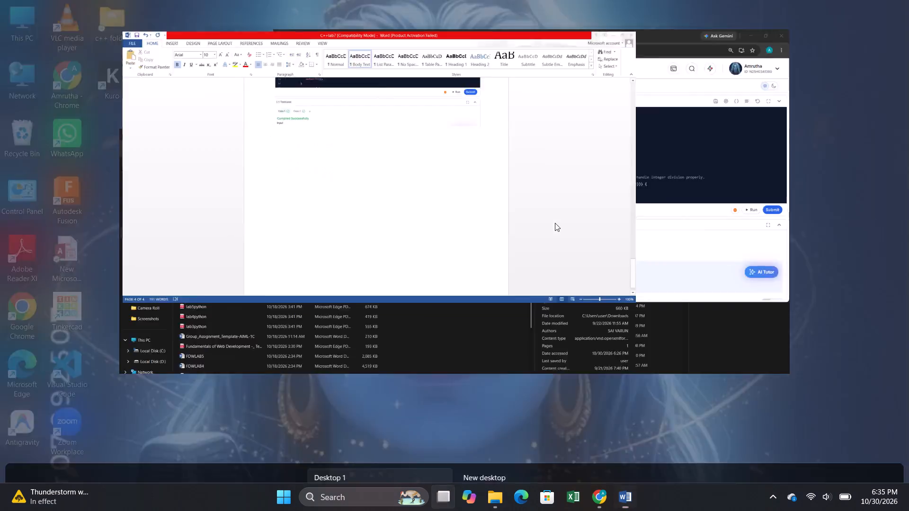
Run the Half Pair Check solution again in Chrome and snip the Your Output and Expected boxes of the test case.
left_click(640, 91)
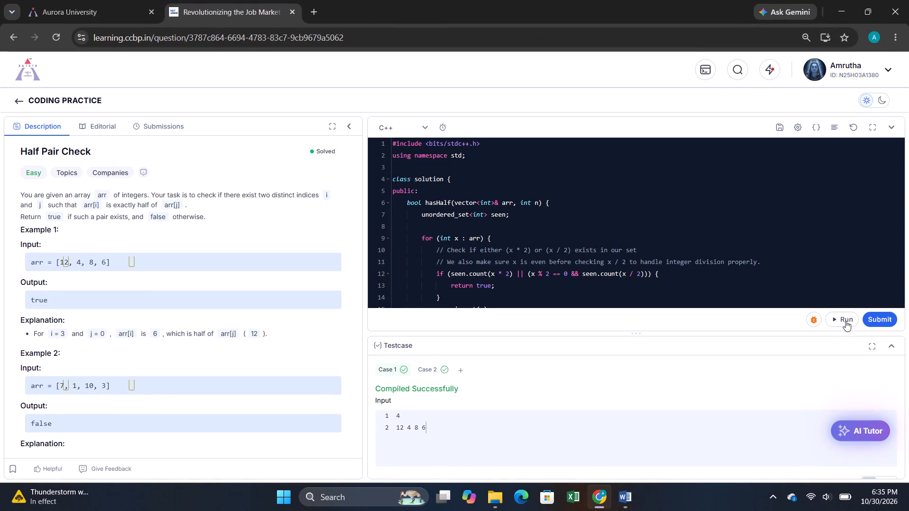
left_click(843, 321)
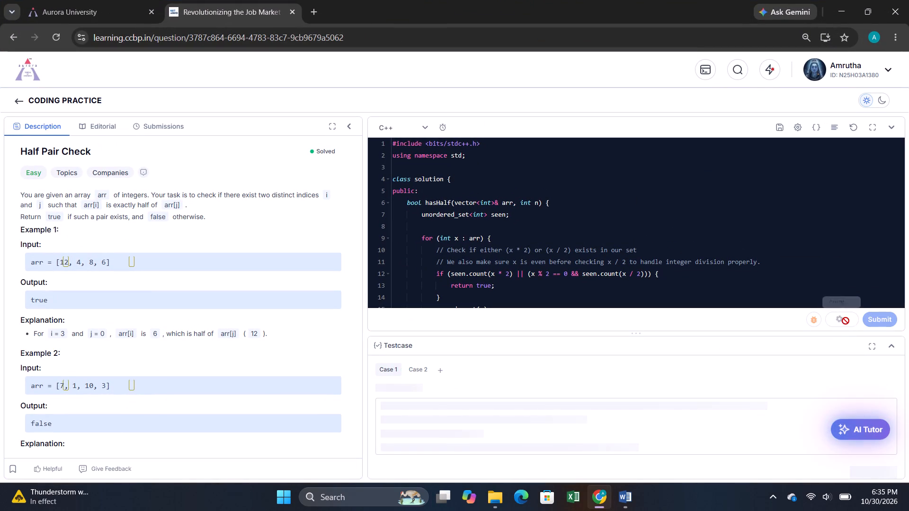
scroll(691, 414, "down", 4)
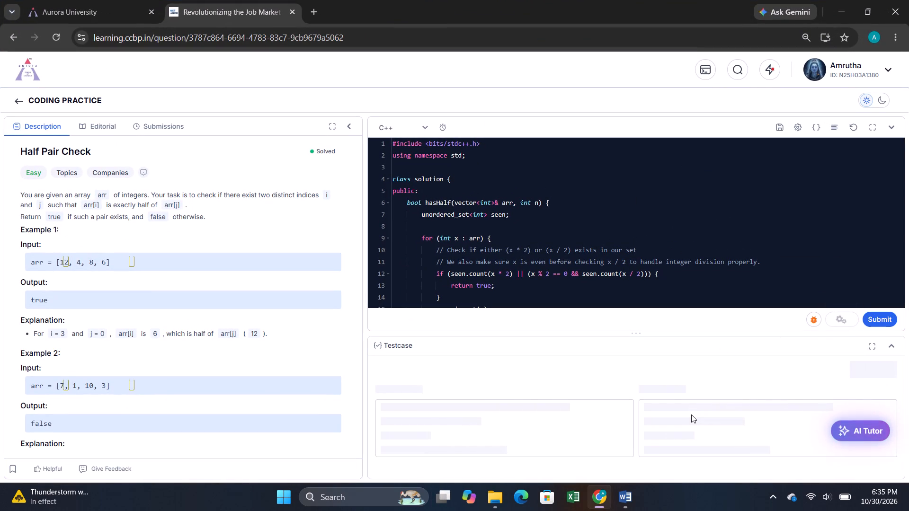
scroll(691, 414, "down", 1)
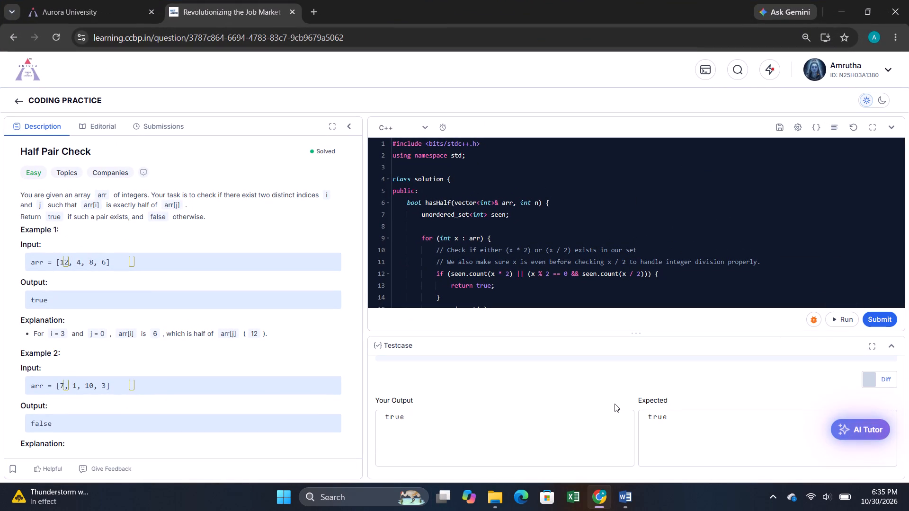
key("Print")
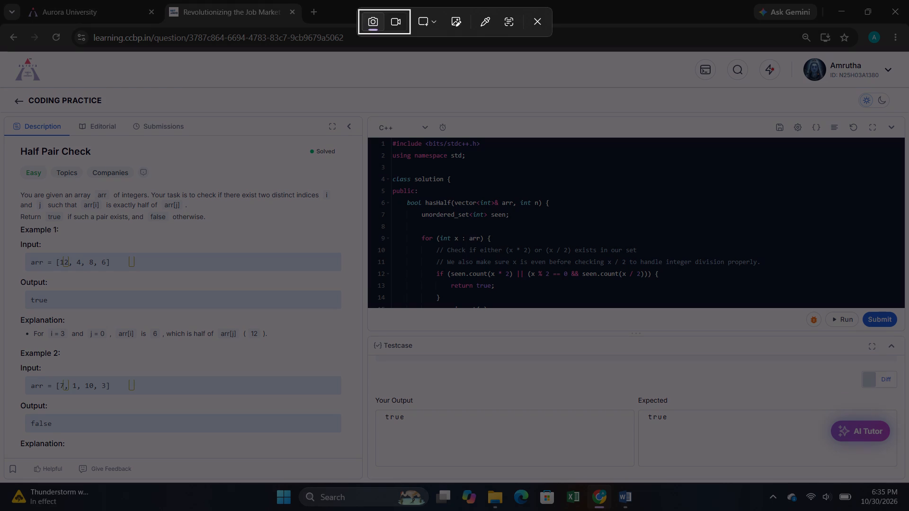
left_click_drag(369, 356, 708, 456)
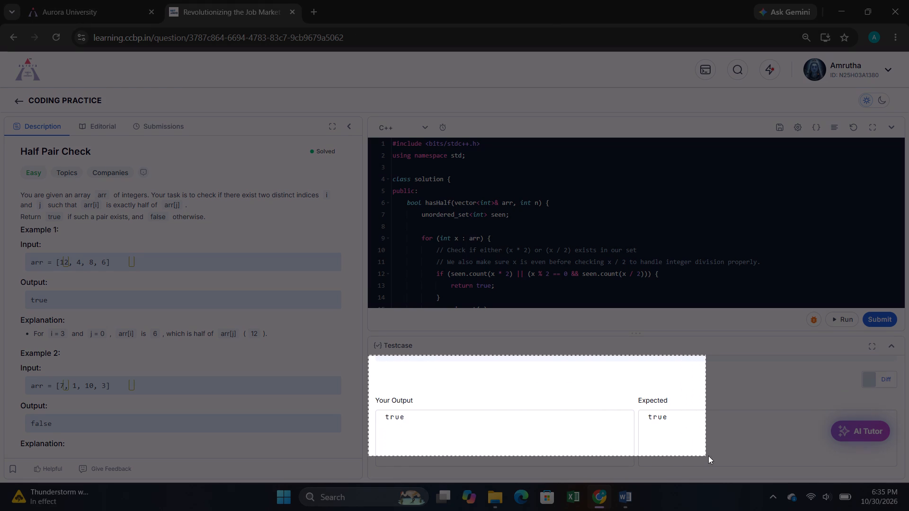
left_click_drag(708, 456, 812, 451)
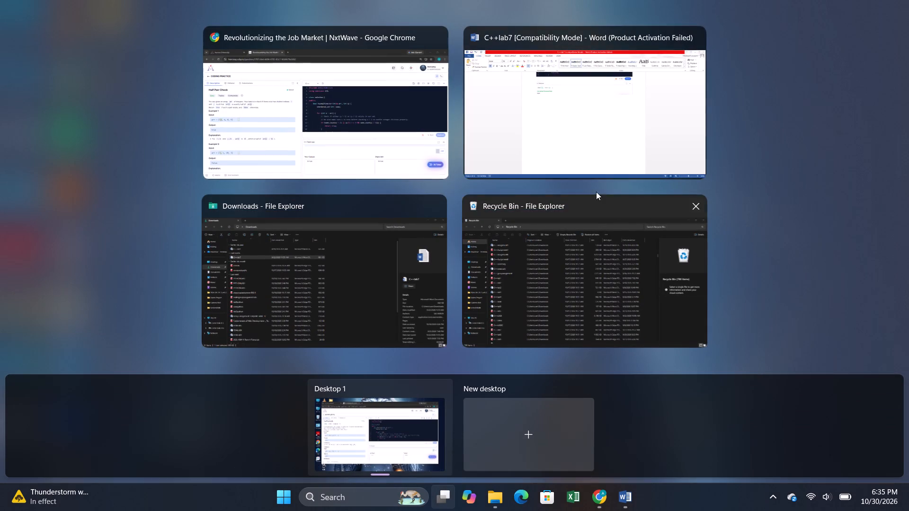
Paste the output comparison snip below the first screenshot in Word and add blank lines after it.
left_click(586, 115)
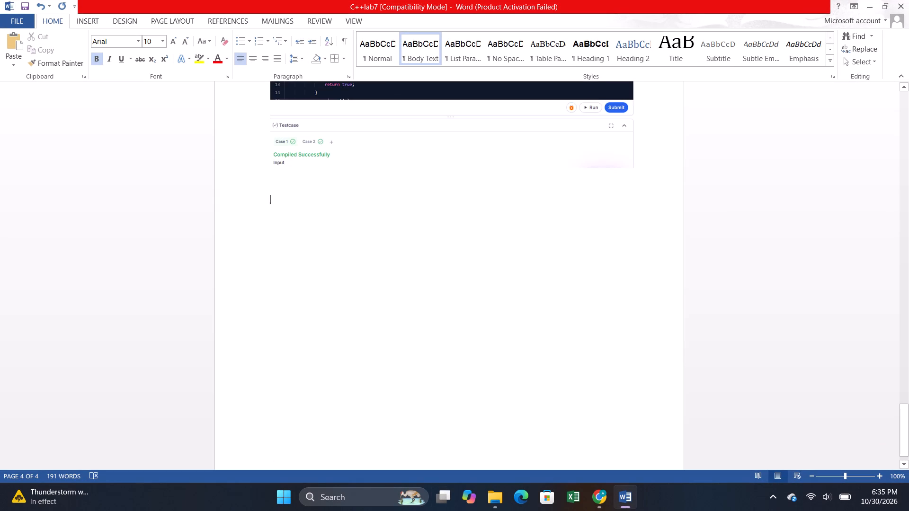
key("ctrl+v")
key("Return")
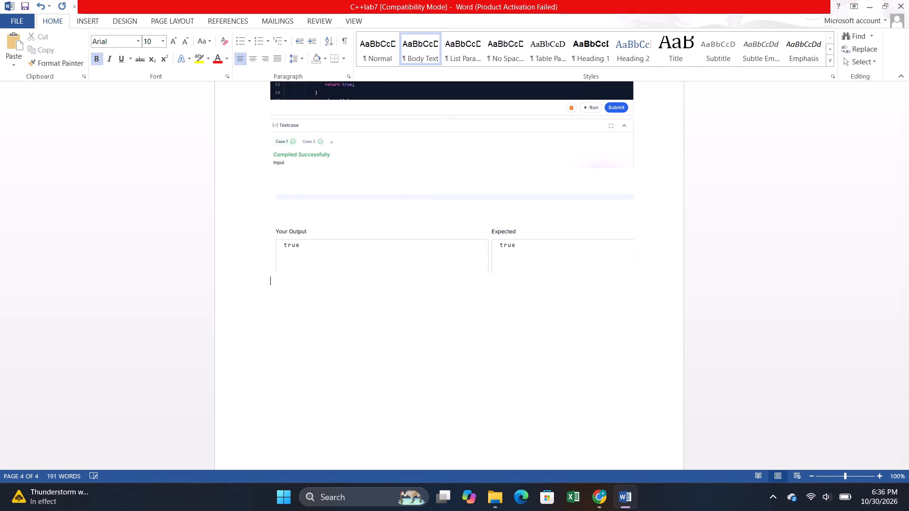
key("Return")
key("Return")
key("Return")
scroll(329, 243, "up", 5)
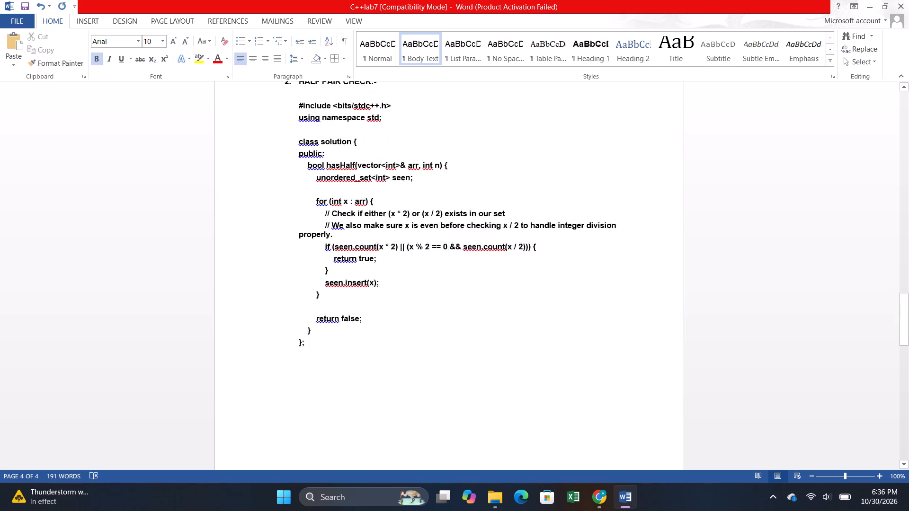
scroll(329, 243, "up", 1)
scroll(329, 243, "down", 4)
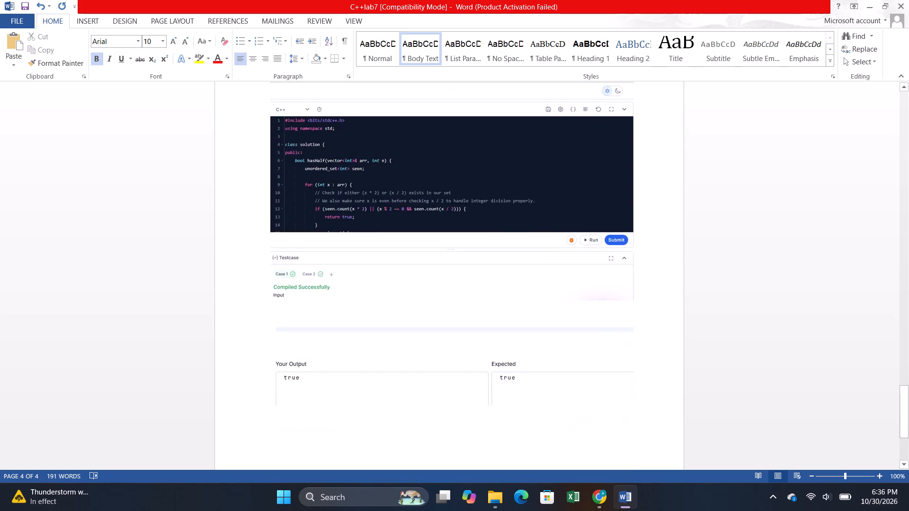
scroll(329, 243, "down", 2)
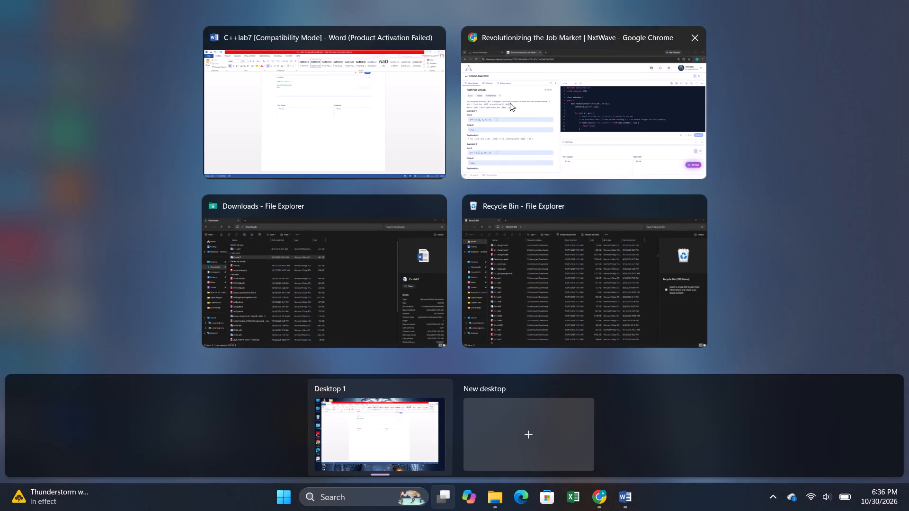
Switch to Chrome and go back from Half Pair Check to the coding practice question list.
left_click(558, 114)
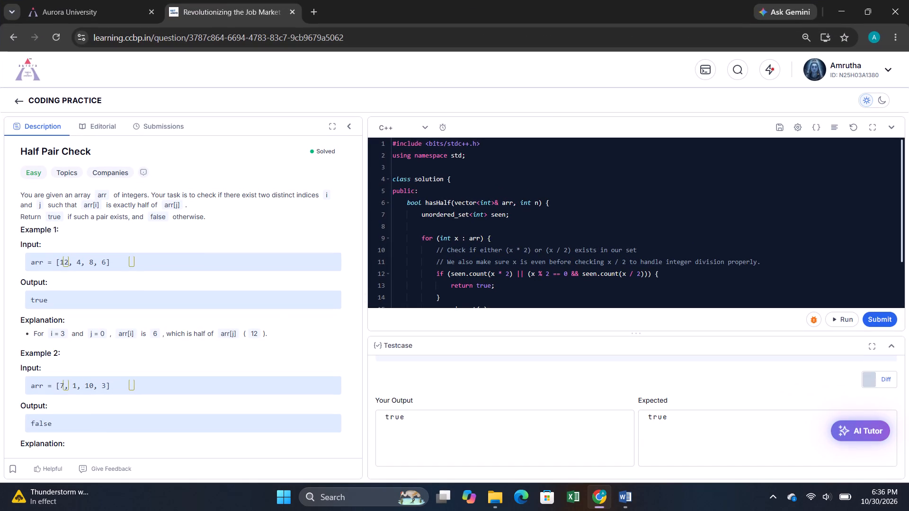
left_click(16, 103)
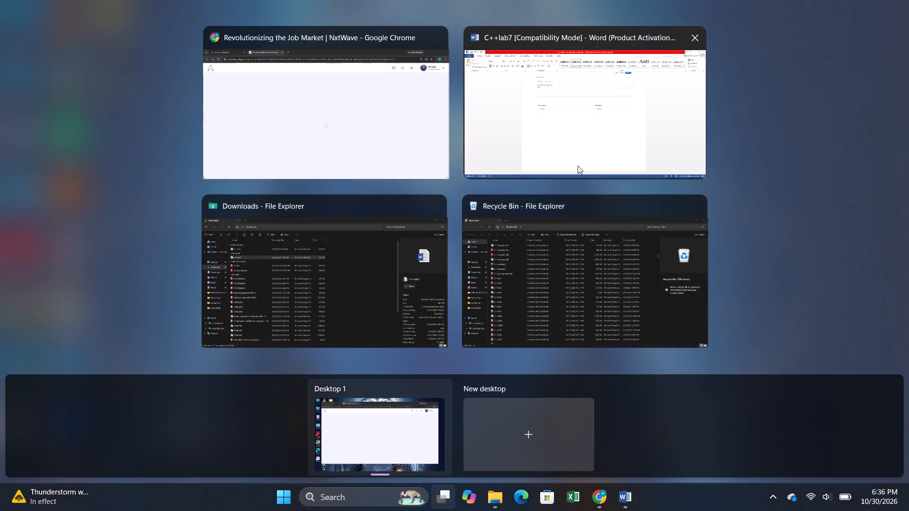
Switch to Word and start numbered item 3 below the Half Pair Check output screenshot.
left_click(581, 166)
scroll(323, 288, "left", 8)
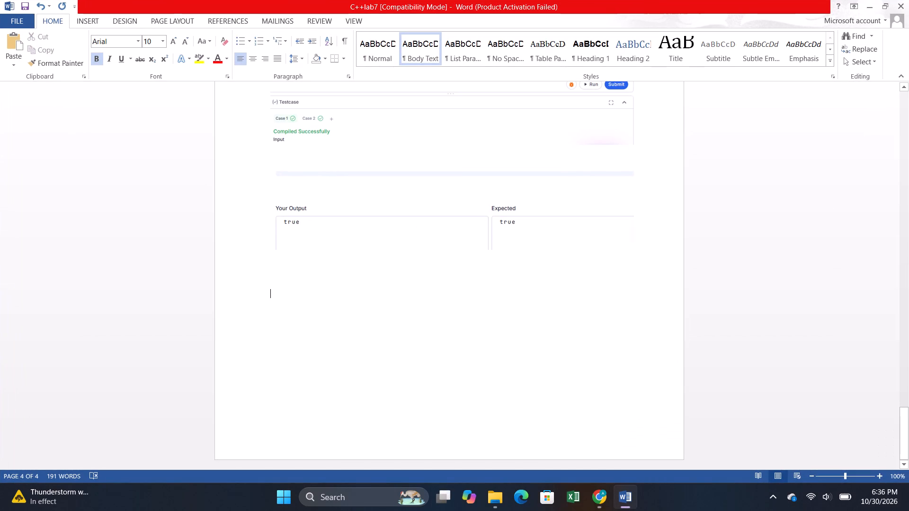
key("3")
type(".")
key("space")
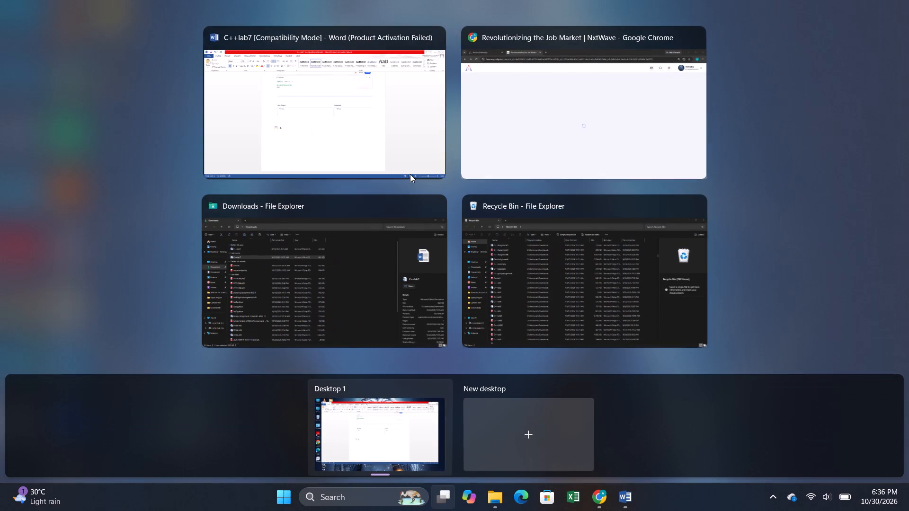
Arrange Chrome and the Word document side by side and place the cursor at numbered item 3.
left_click(526, 132)
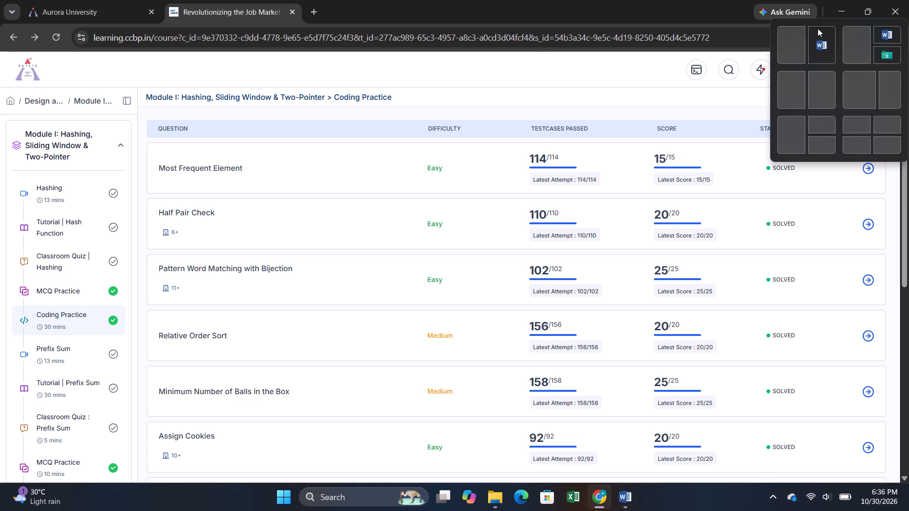
left_click(790, 45)
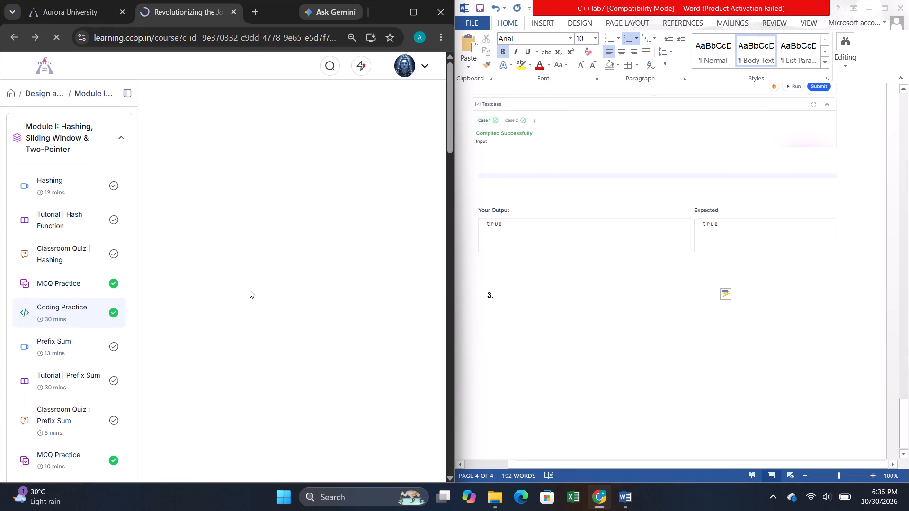
left_click(511, 295)
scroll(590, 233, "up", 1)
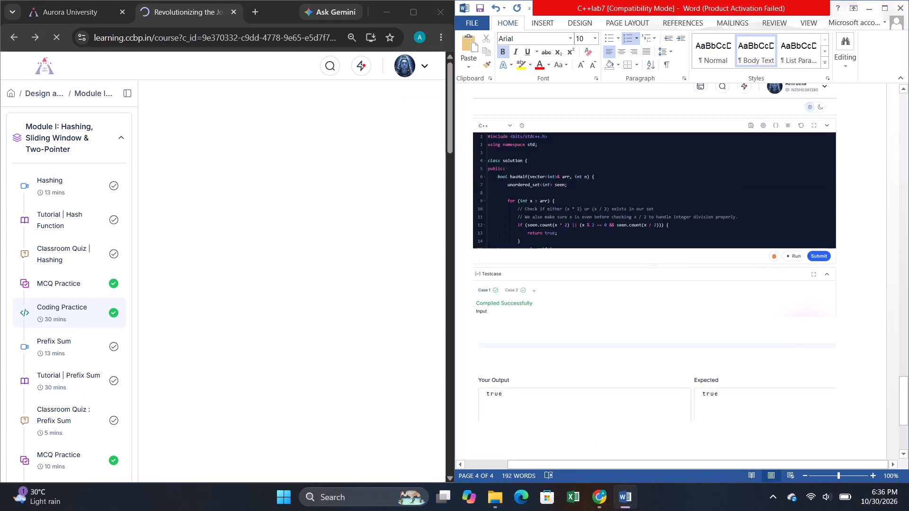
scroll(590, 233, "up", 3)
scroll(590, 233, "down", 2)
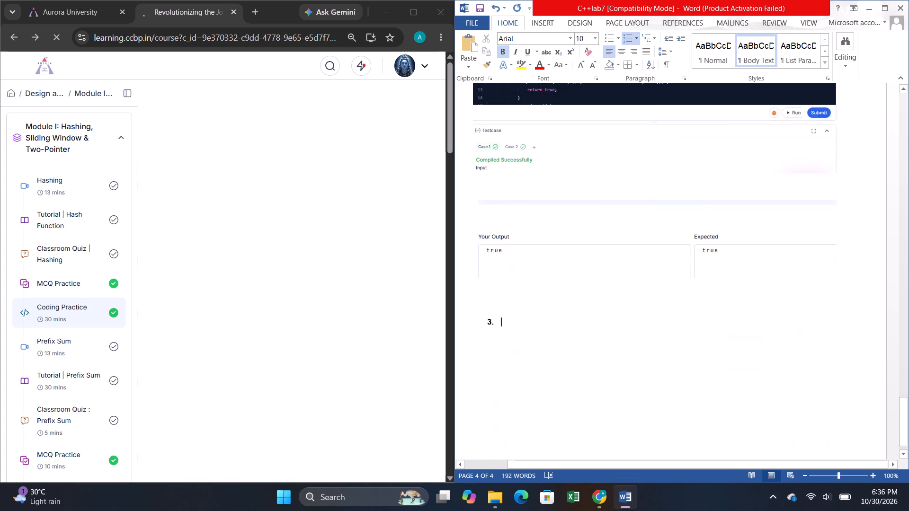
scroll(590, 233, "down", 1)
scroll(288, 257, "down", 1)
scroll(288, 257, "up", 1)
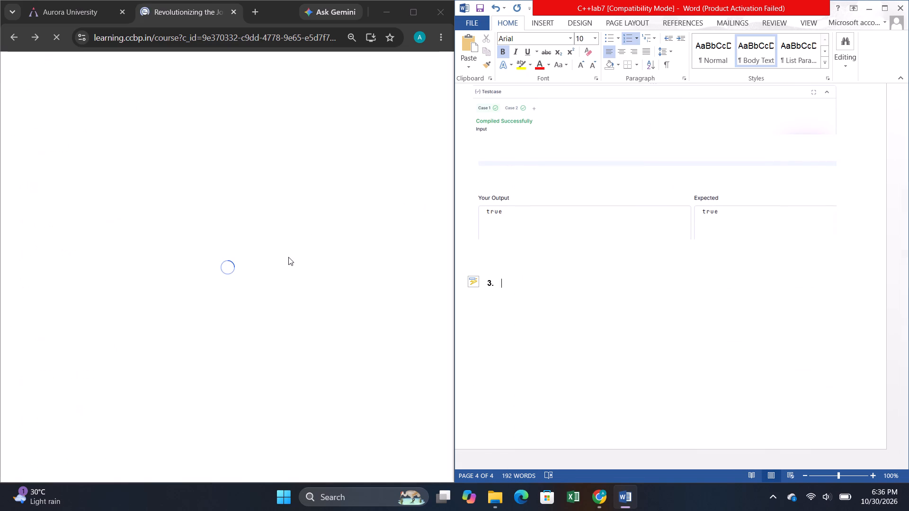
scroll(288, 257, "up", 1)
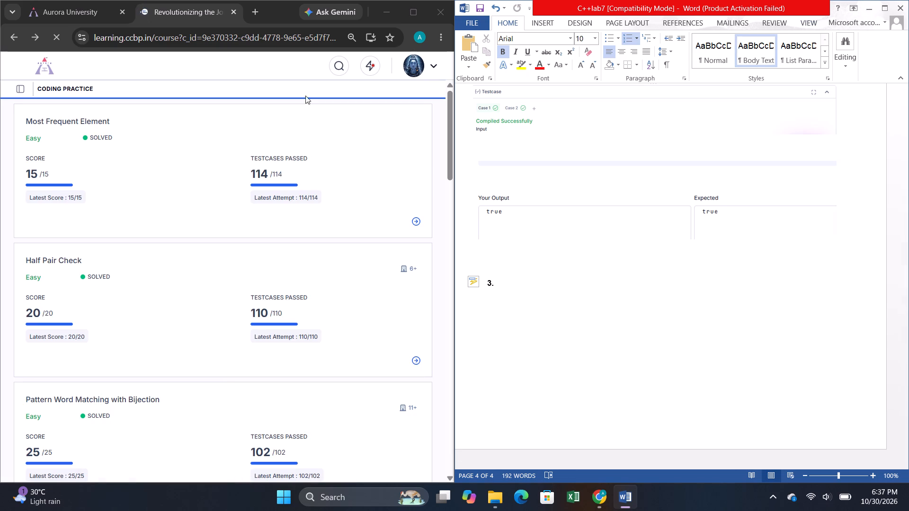
Enter the heading "PATTERN WORD MATCHING WITH BIJECTION:-" for numbered item 3, following the problem title in the question list.
scroll(231, 171, "down", 2)
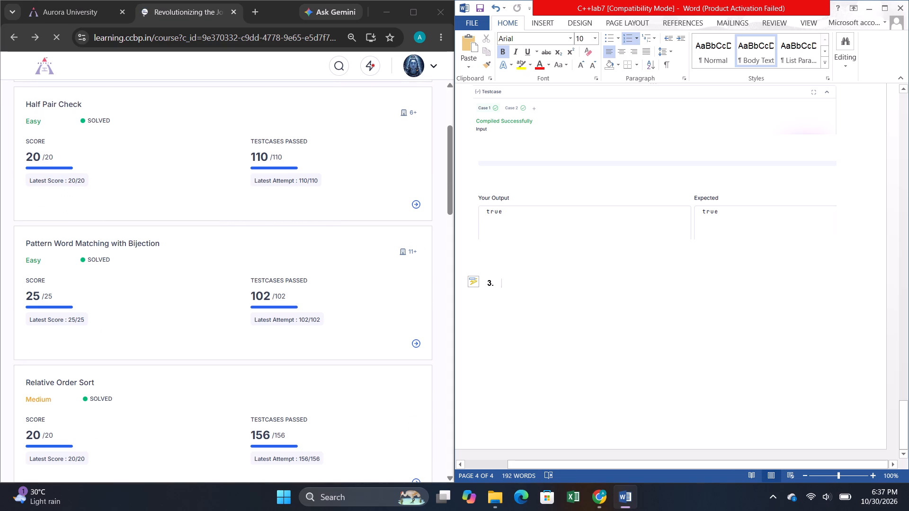
key("p")
type("ATTERN")
key("space")
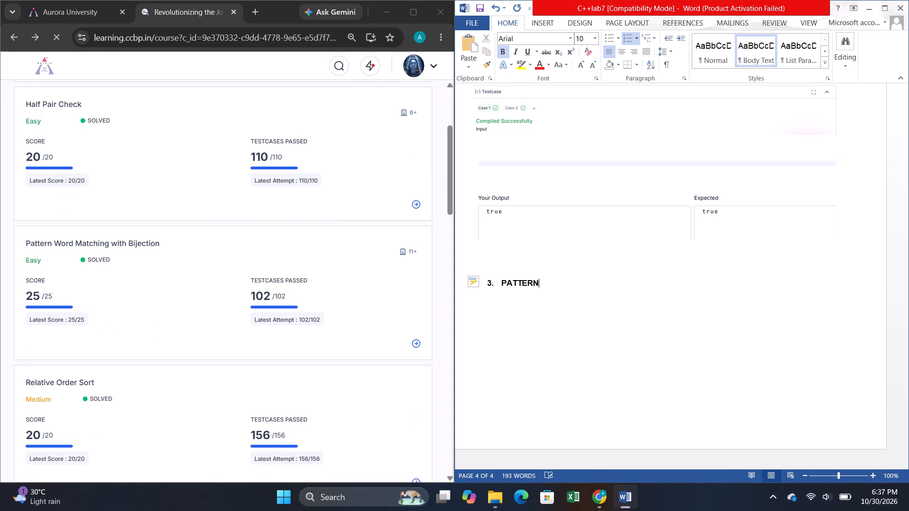
type("WOR")
type("D")
key("space")
type("MA")
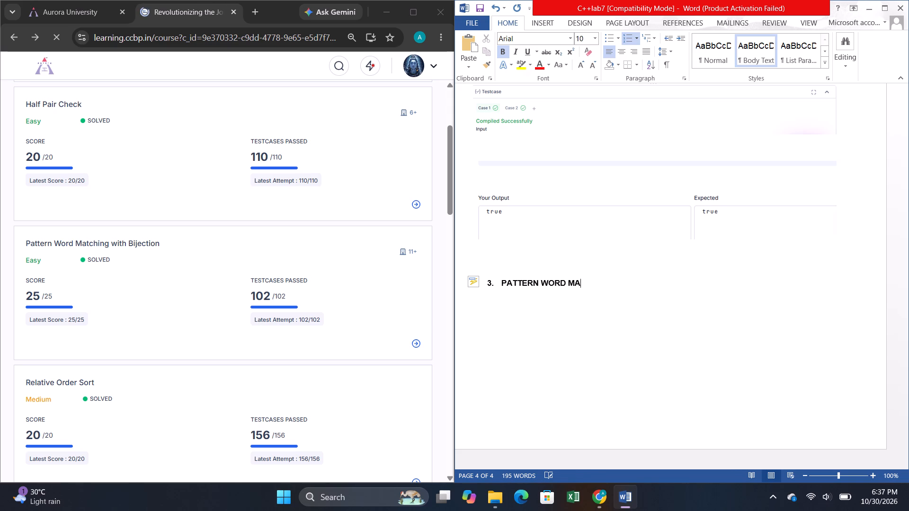
type("TCH")
type("ING")
key("space")
type("WITH")
key("space")
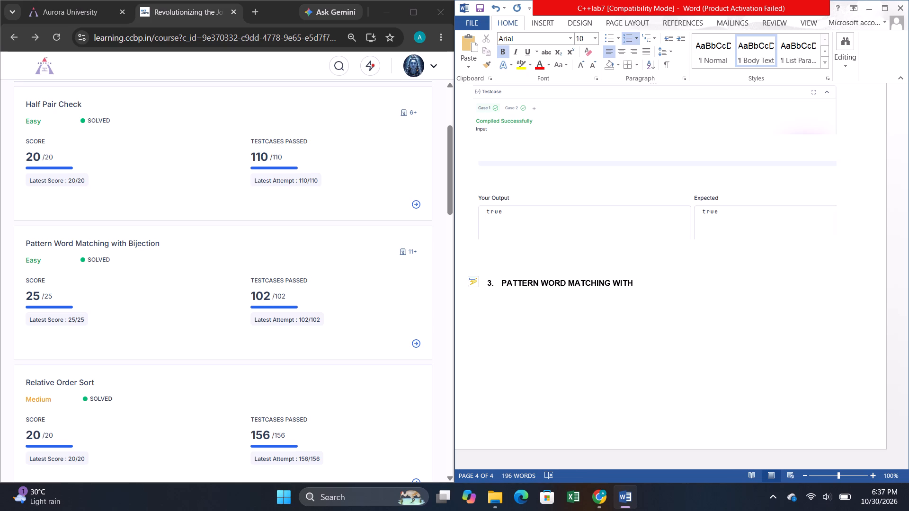
key("b")
type("IJ")
type("ECTION")
key("space")
key("BackSpace")
type(":-")
Add an unnumbered blank line below the item 3 heading, leaving the cursor on an indented line for the code.
key("Return")
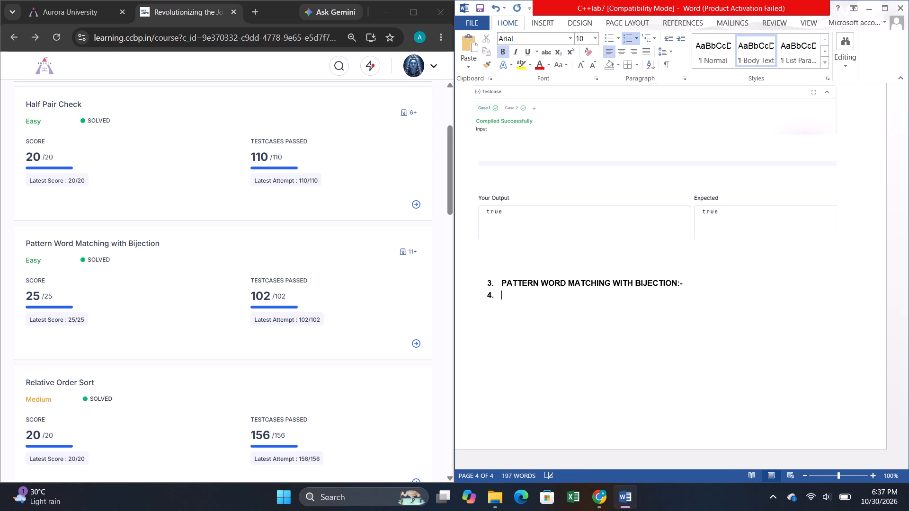
key("BackSpace")
key("space")
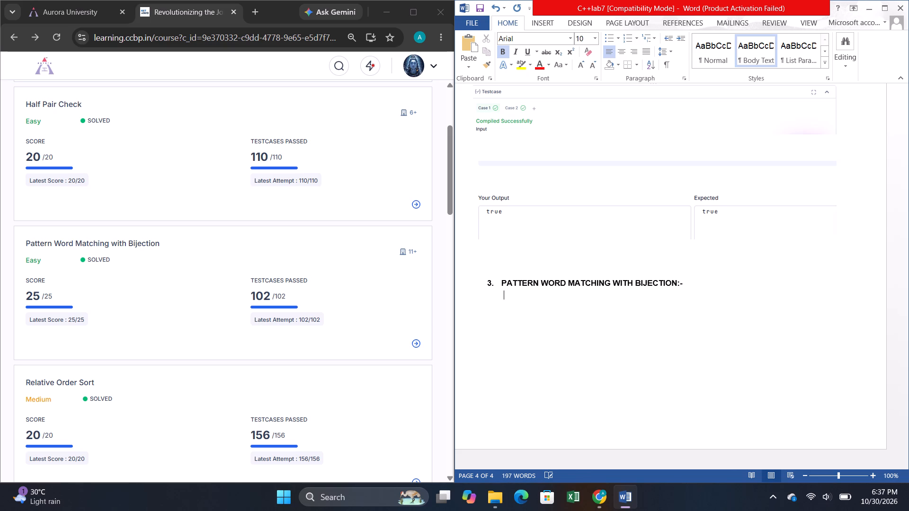
key("Return")
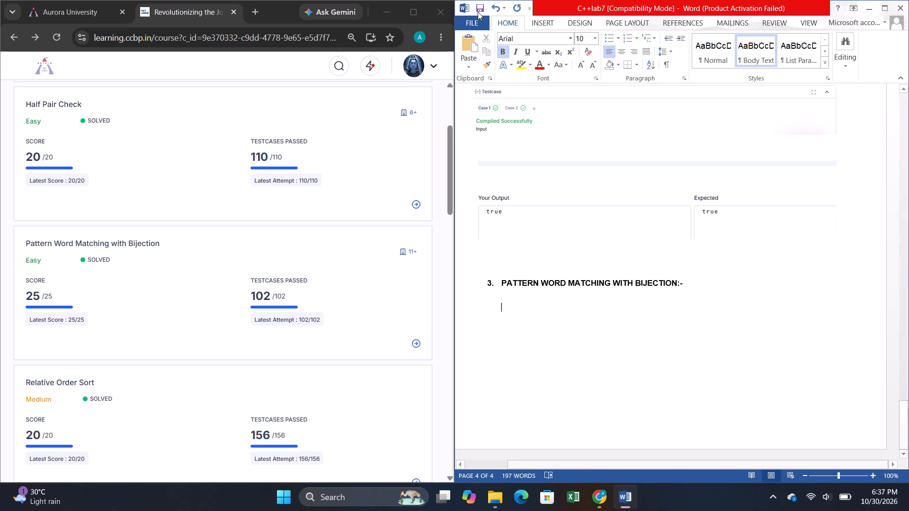
Open the Pattern Word Matching with Bijection problem in Chrome and copy its entire C++ solution code.
left_click(416, 345)
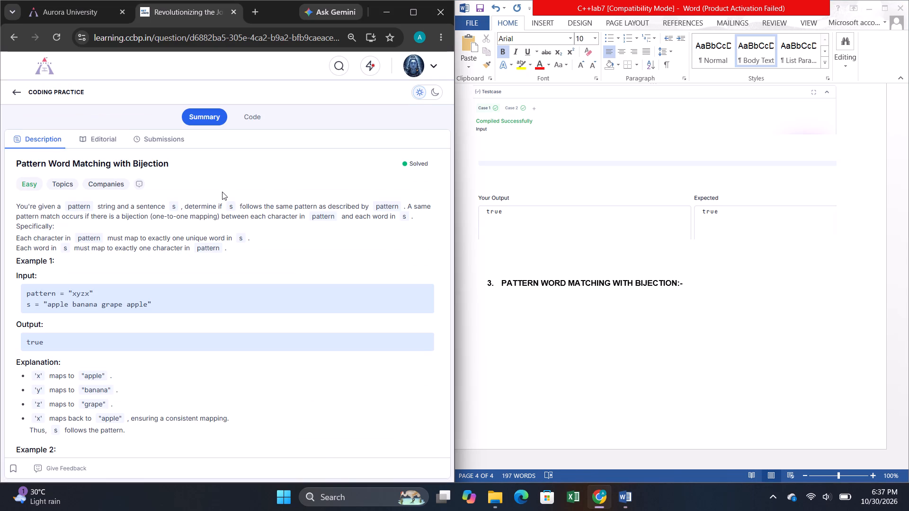
scroll(182, 185, "up", 1)
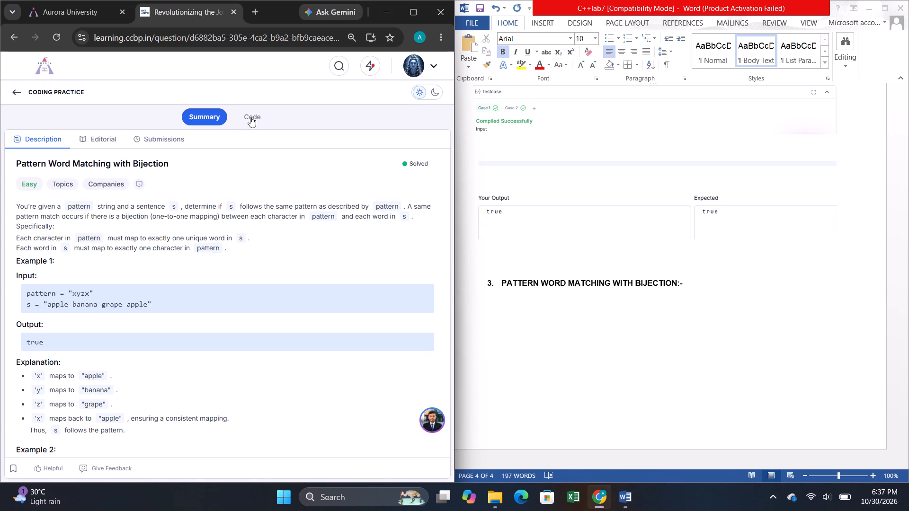
left_click(250, 117)
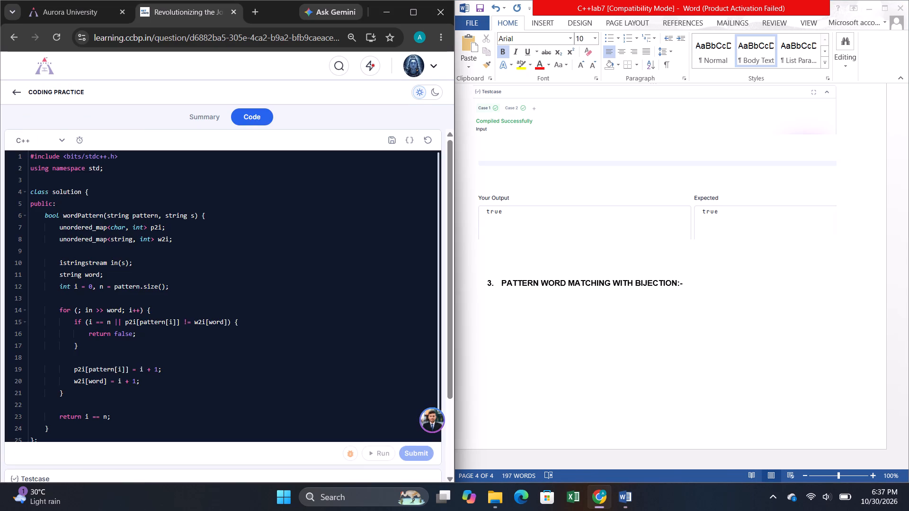
scroll(107, 218, "right", 1)
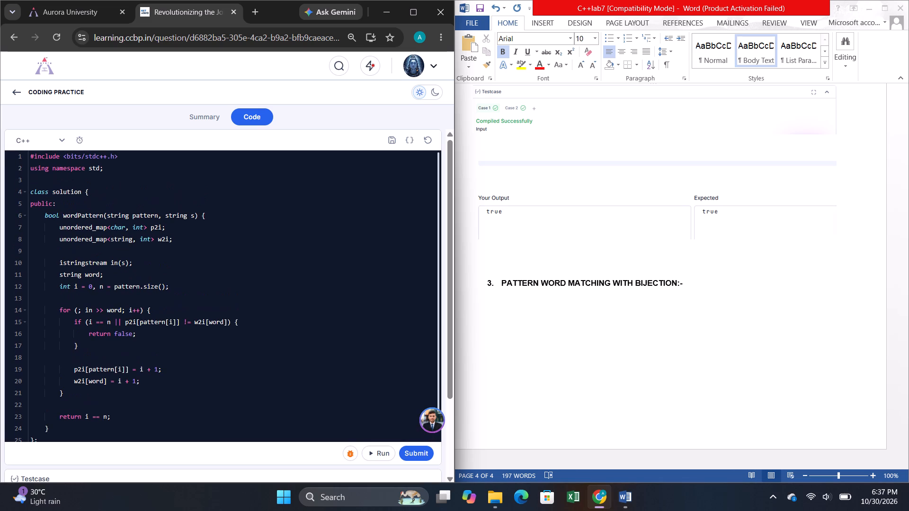
left_click_drag(29, 155, 89, 448)
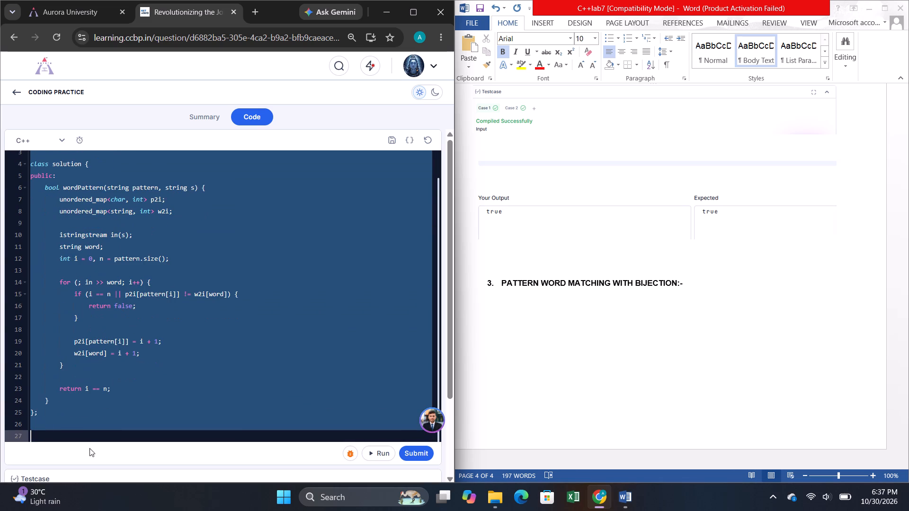
left_click_drag(89, 448, 89, 499)
key("ctrl+c")
Paste the copied C++ solution code on the indented blank line under the item 3 heading in Word.
left_click(511, 312)
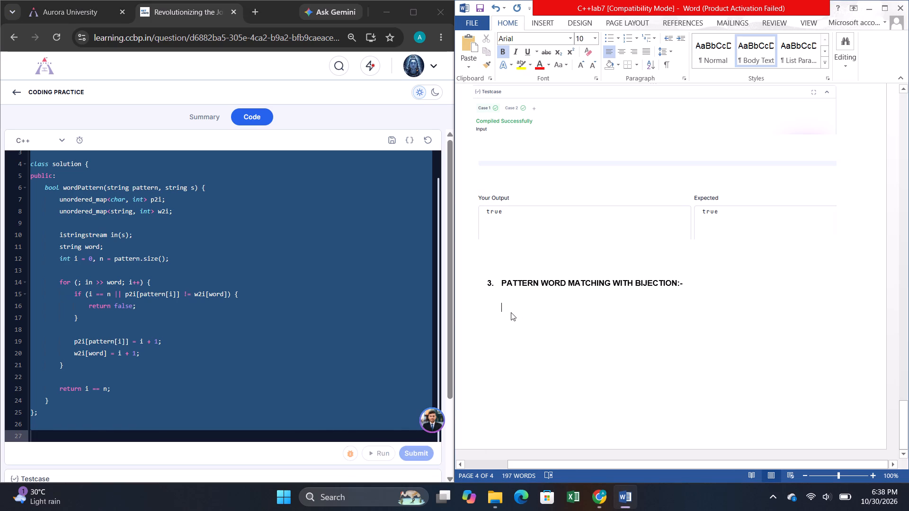
key("ctrl+v")
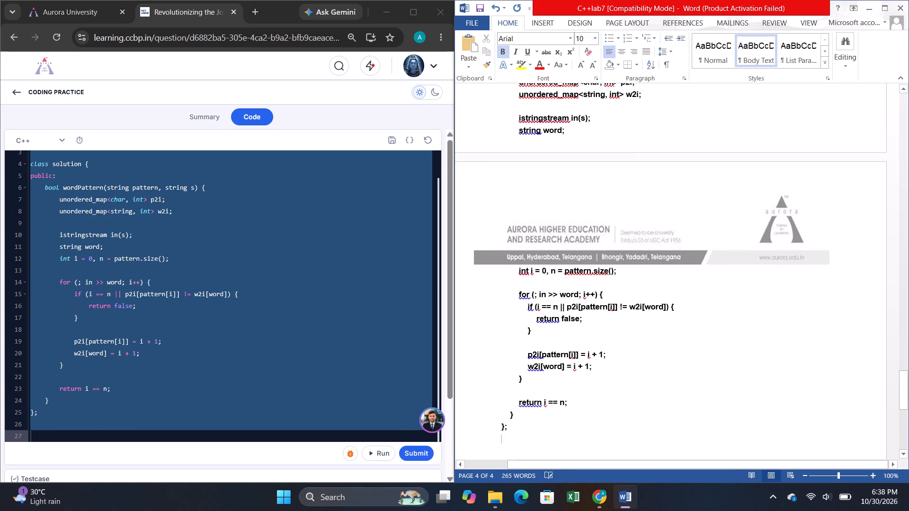
scroll(605, 299, "up", 2)
scroll(605, 299, "down", 1)
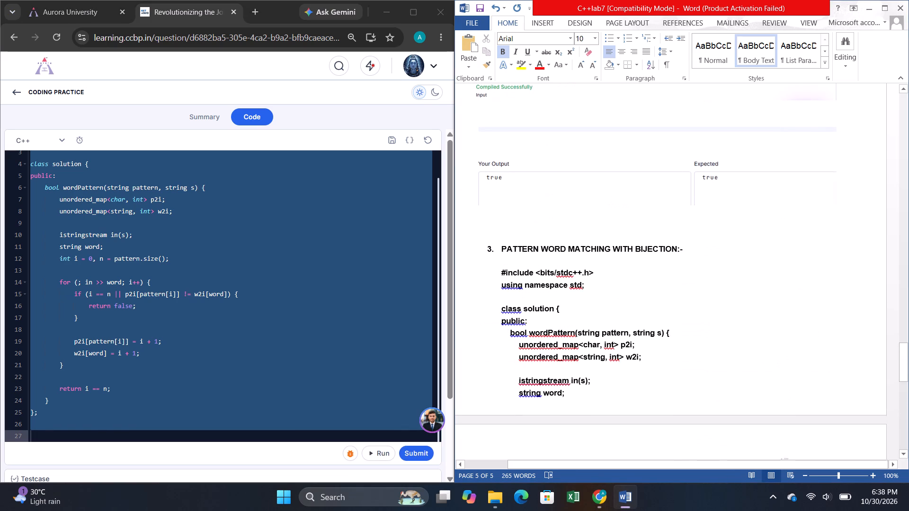
scroll(605, 299, "down", 3)
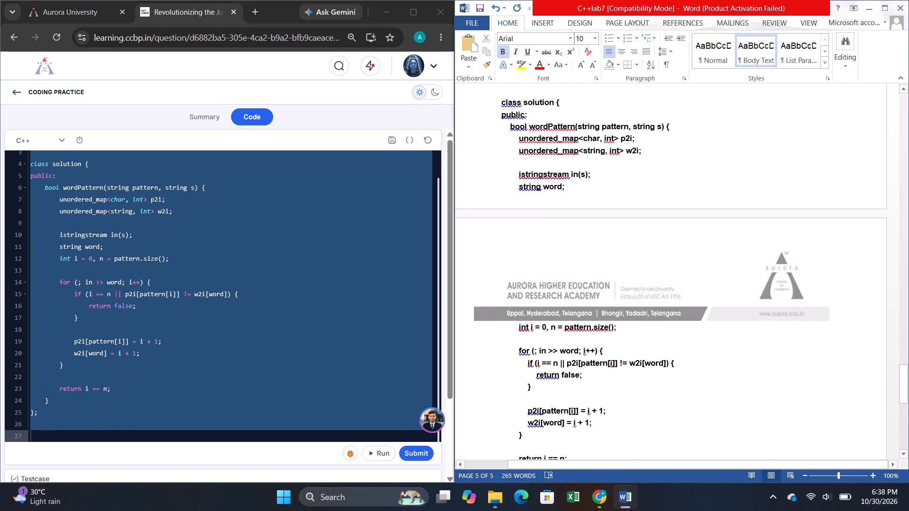
scroll(605, 299, "down", 2)
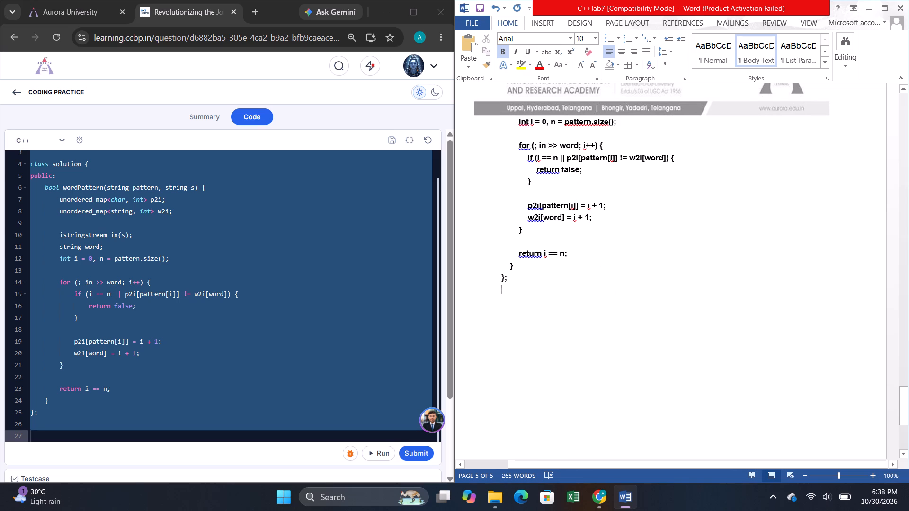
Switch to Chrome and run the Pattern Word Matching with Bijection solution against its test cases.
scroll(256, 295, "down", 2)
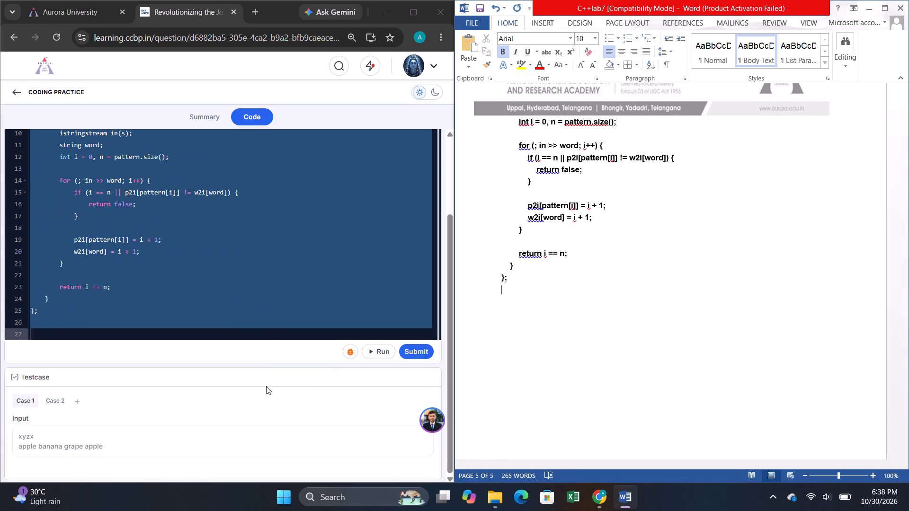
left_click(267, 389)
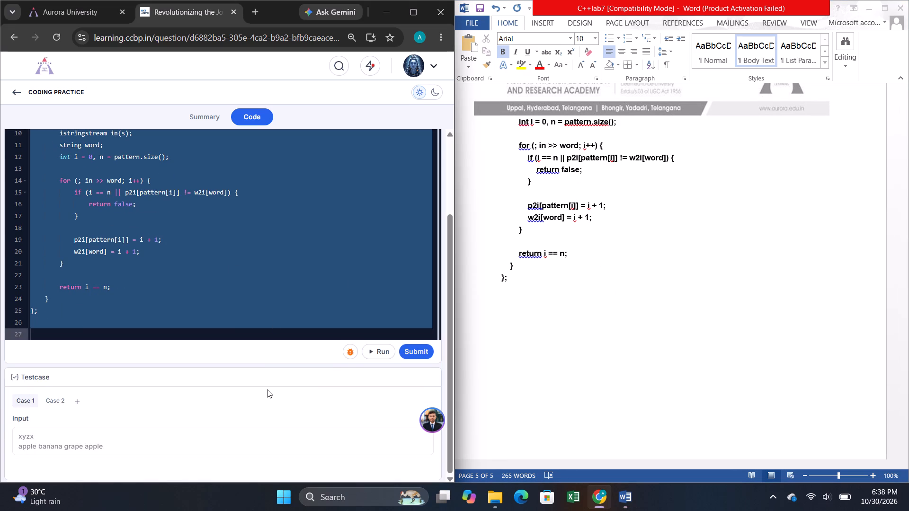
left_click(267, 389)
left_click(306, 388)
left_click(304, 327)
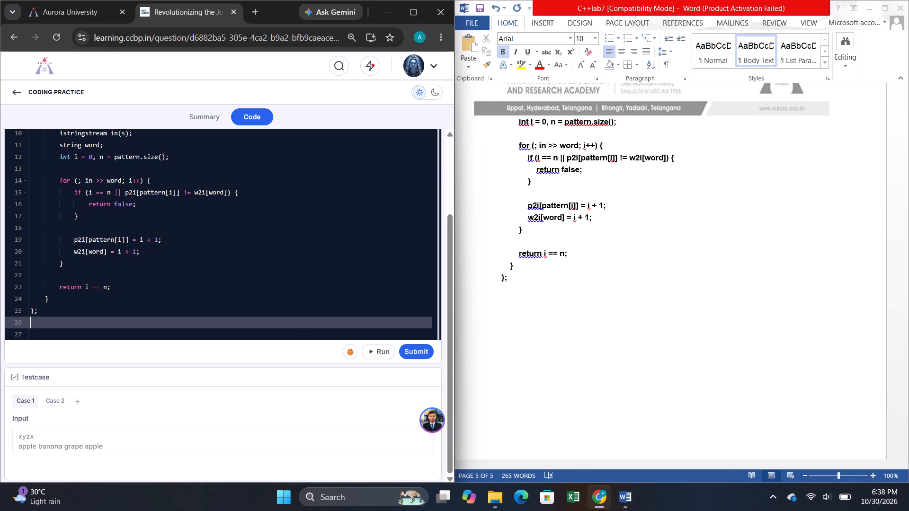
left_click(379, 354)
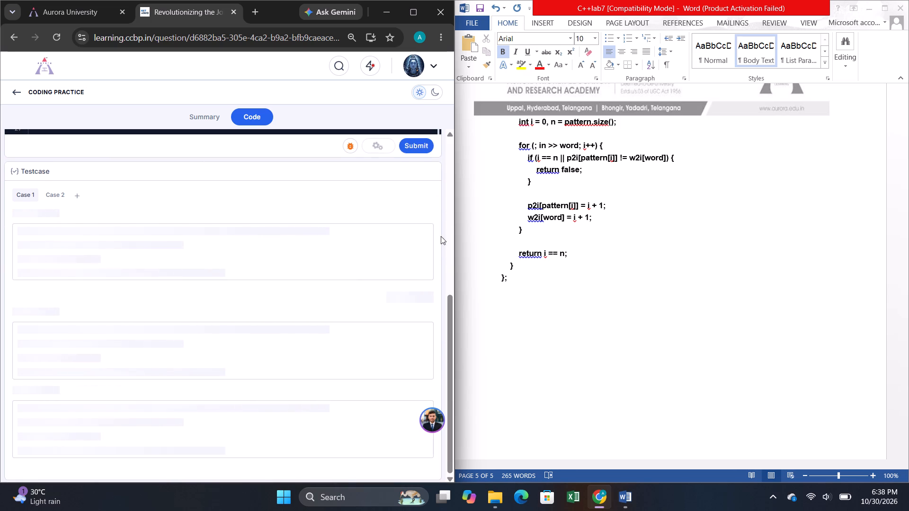
Check the earlier output screenshot in the Word document, and expand both the Word and Chrome windows to full screen.
scroll(674, 309, "up", 6)
scroll(674, 309, "down", 2)
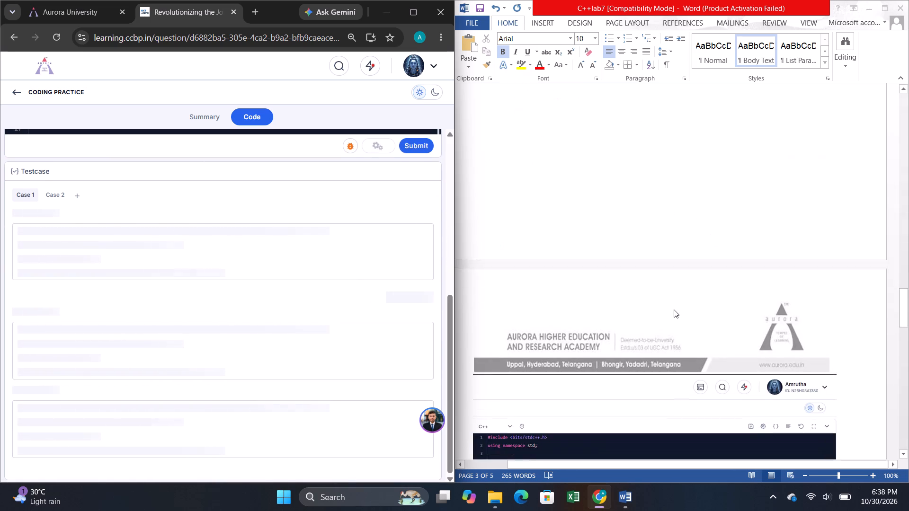
scroll(674, 309, "down", 4)
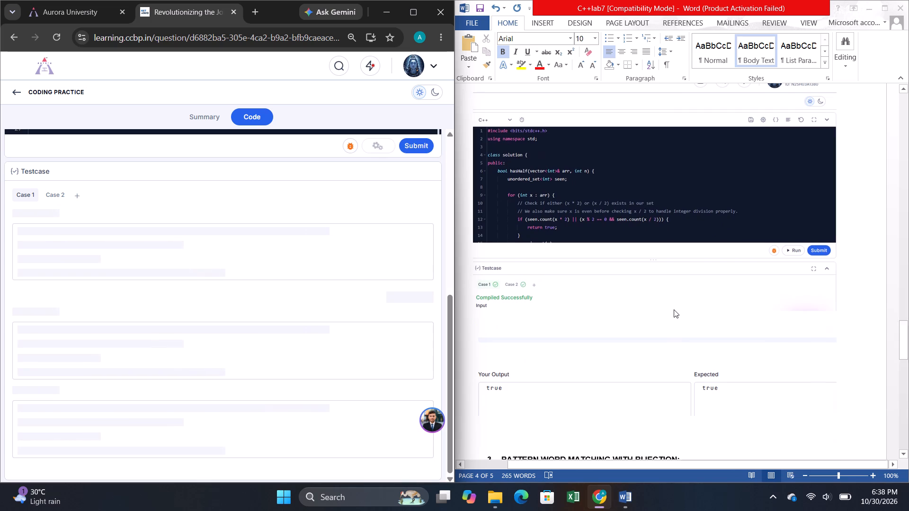
scroll(674, 309, "down", 4)
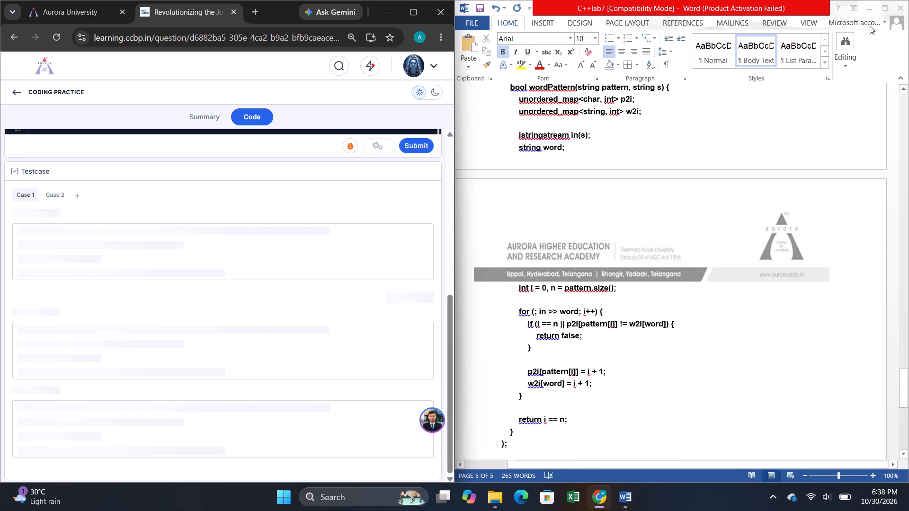
left_click(881, 7)
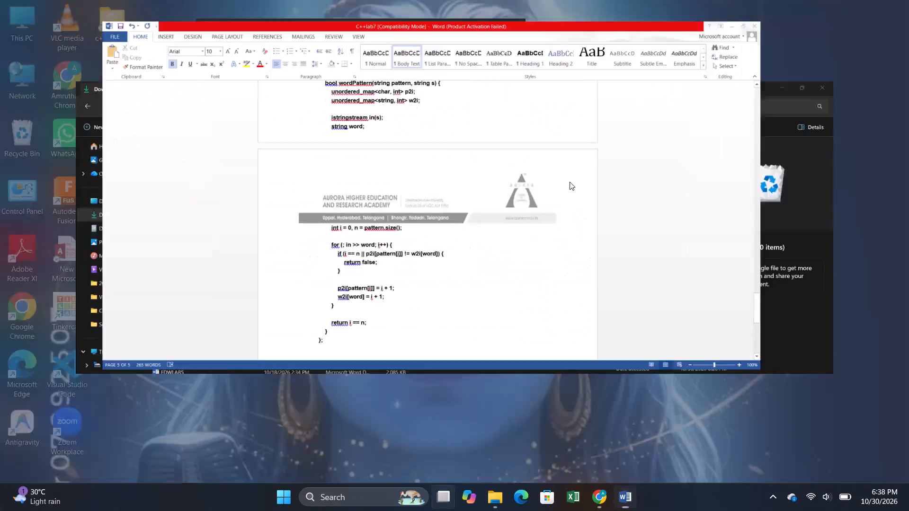
left_click(632, 55)
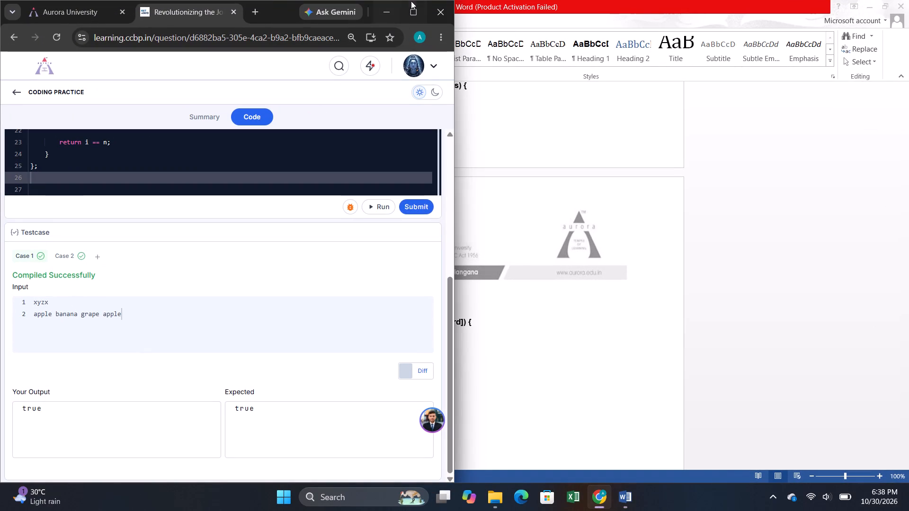
left_click(417, 4)
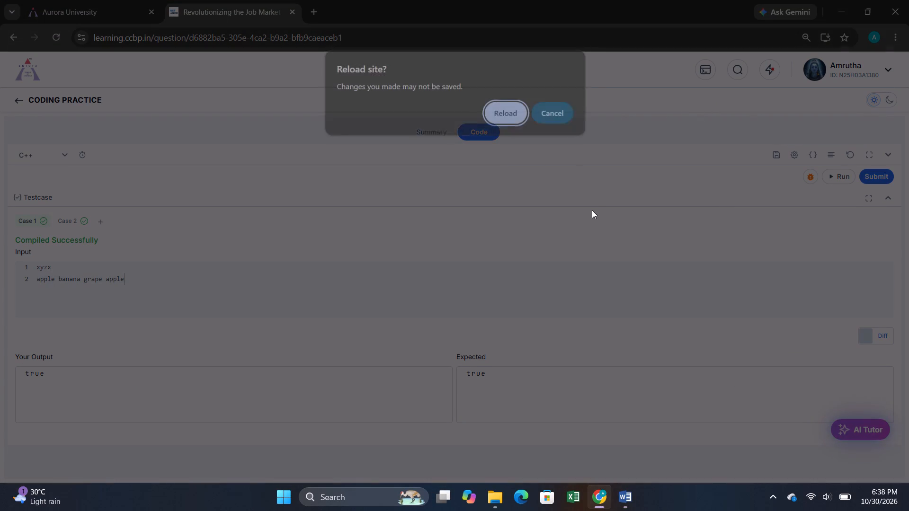
Reload the problem page to restore its split layout and run the solution against the test cases.
left_click(511, 121)
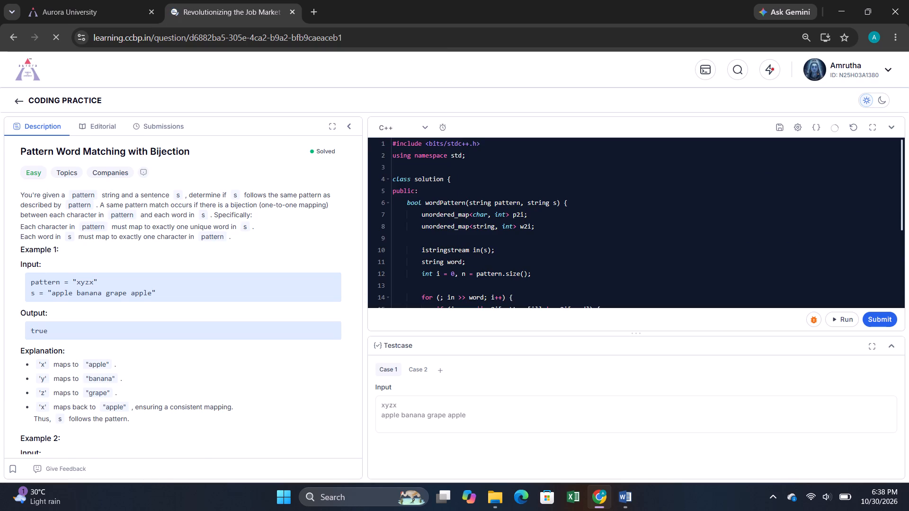
left_click(838, 320)
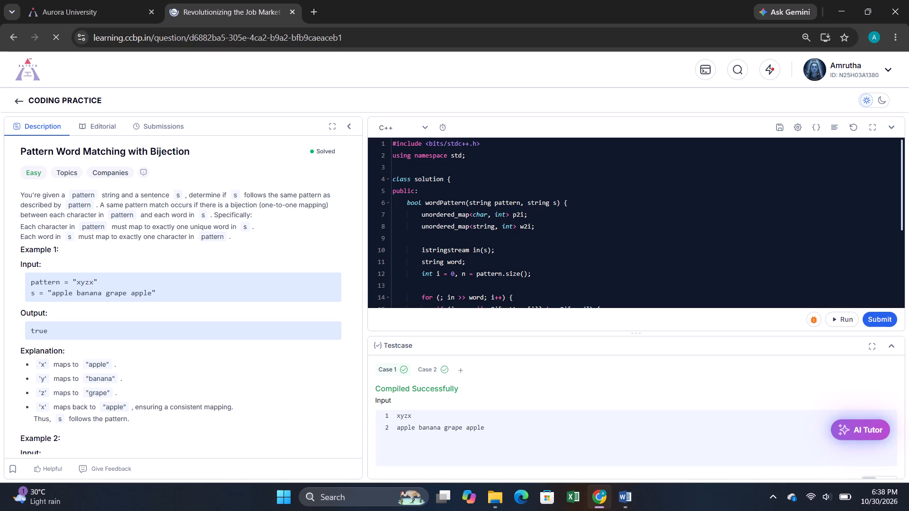
Capture a screen snip covering the account header, the code editor and the test case result down to "Compiled Successfully".
key("Print")
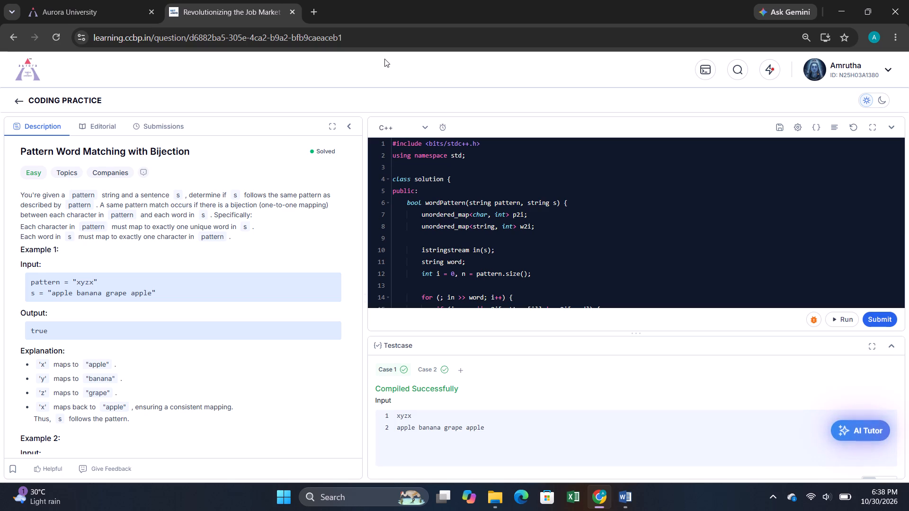
left_click_drag(388, 44, 394, 51)
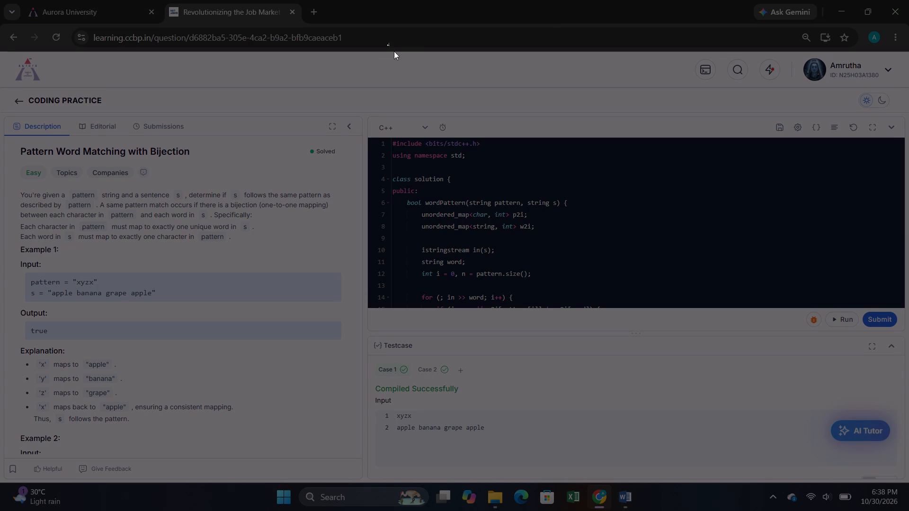
left_click_drag(394, 51, 746, 141)
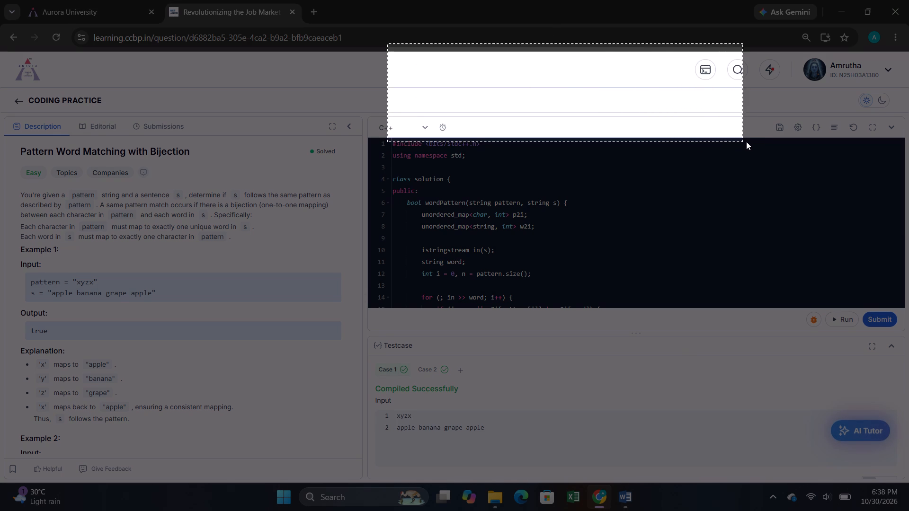
left_click_drag(746, 141, 893, 166)
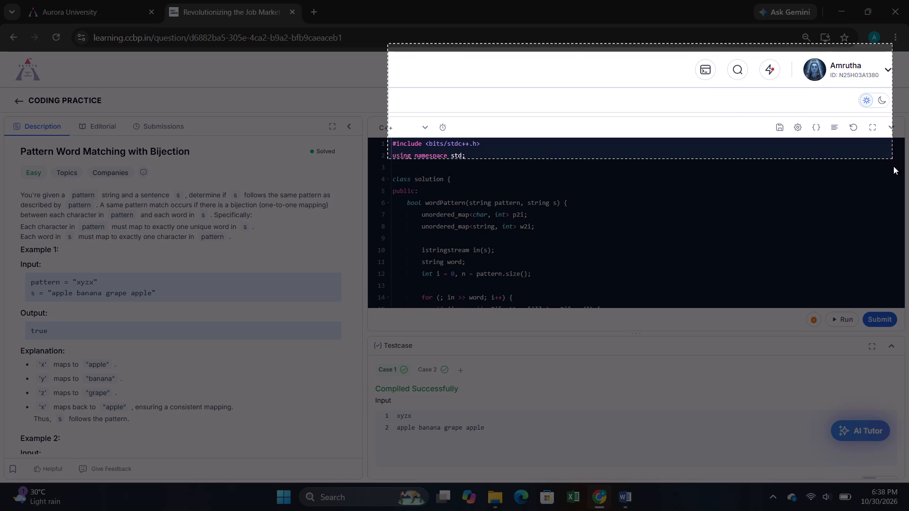
left_click_drag(893, 166, 908, 251)
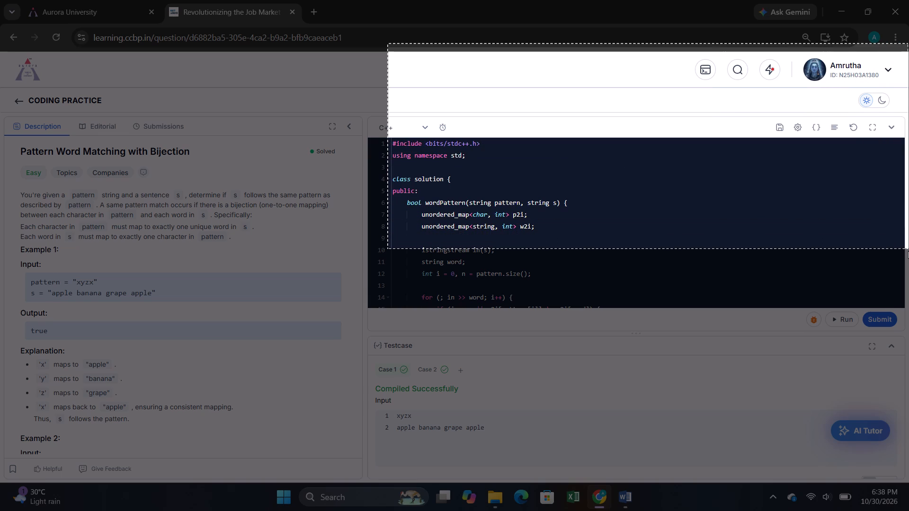
left_click_drag(908, 251, 894, 366)
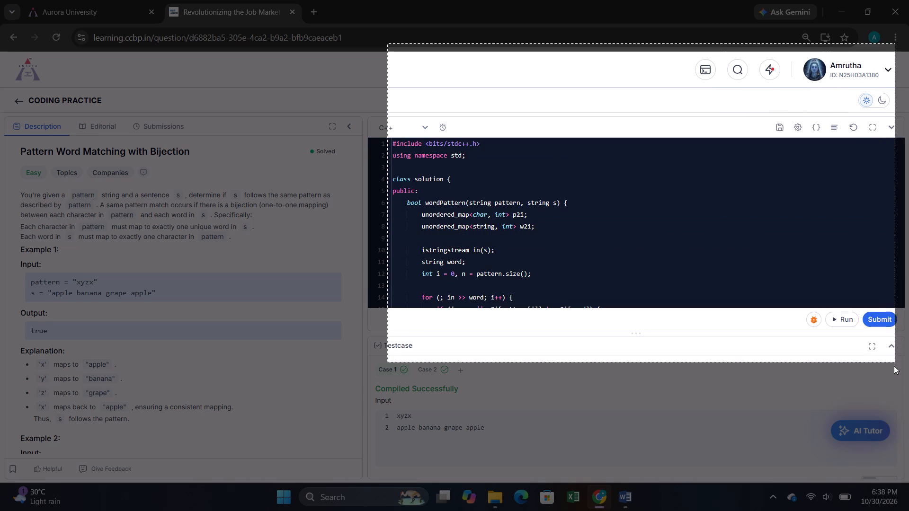
left_click_drag(894, 366, 866, 396)
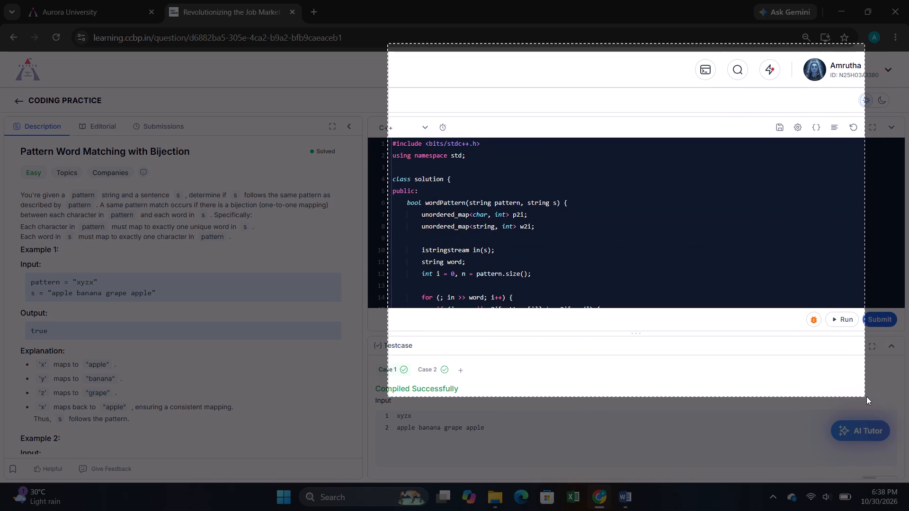
left_click_drag(866, 396, 897, 395)
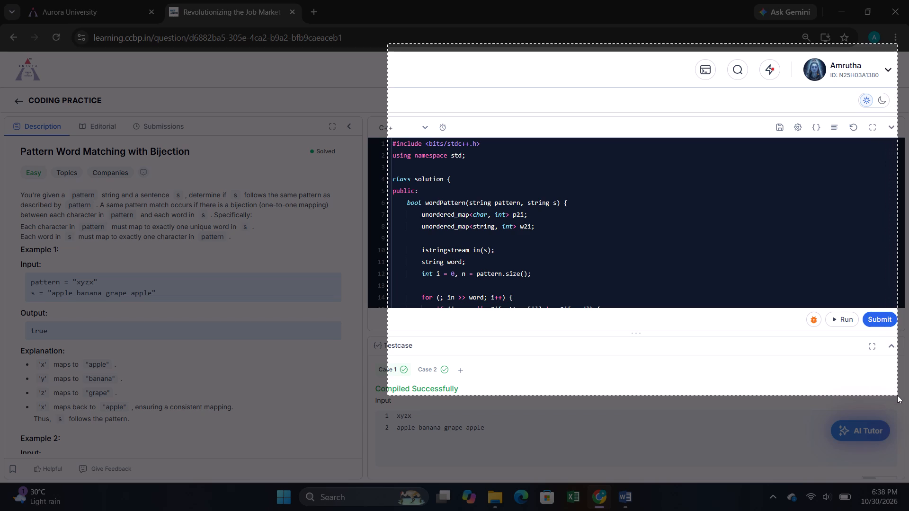
left_click_drag(897, 395, 908, 395)
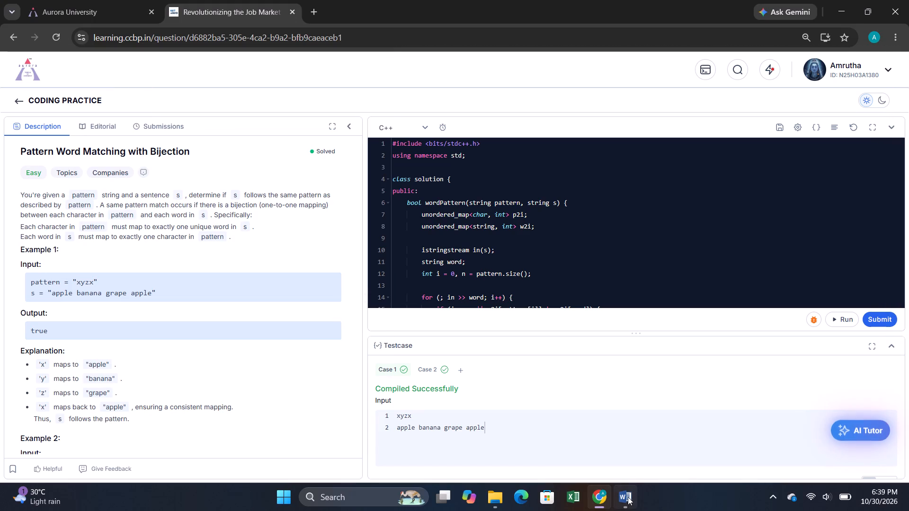
Switch to Word and paste the output screenshot on a new line below the item 3 code.
left_click(625, 500)
scroll(383, 451, "down", 3)
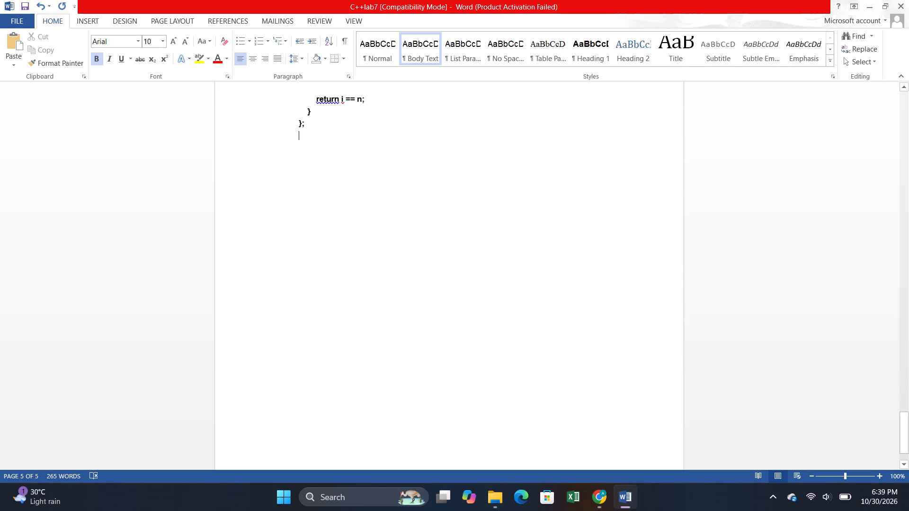
left_click(278, 126)
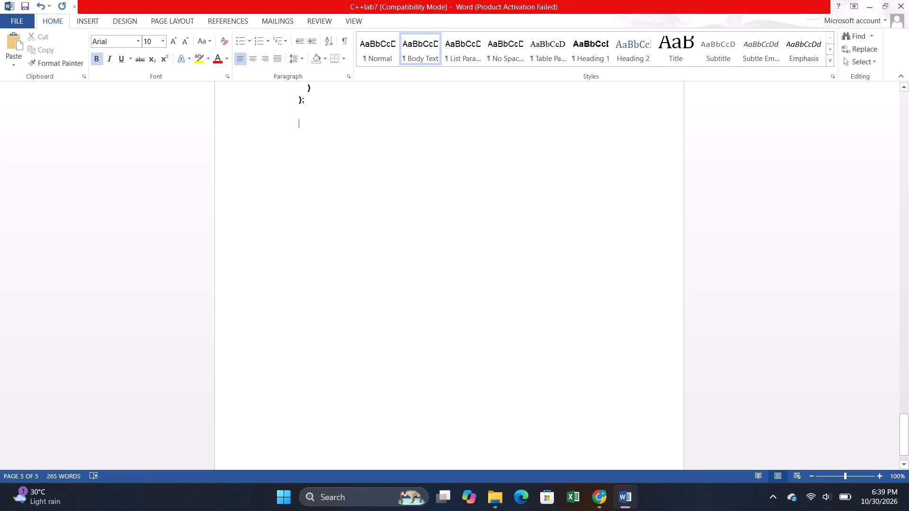
left_click(278, 141)
double_click(278, 141)
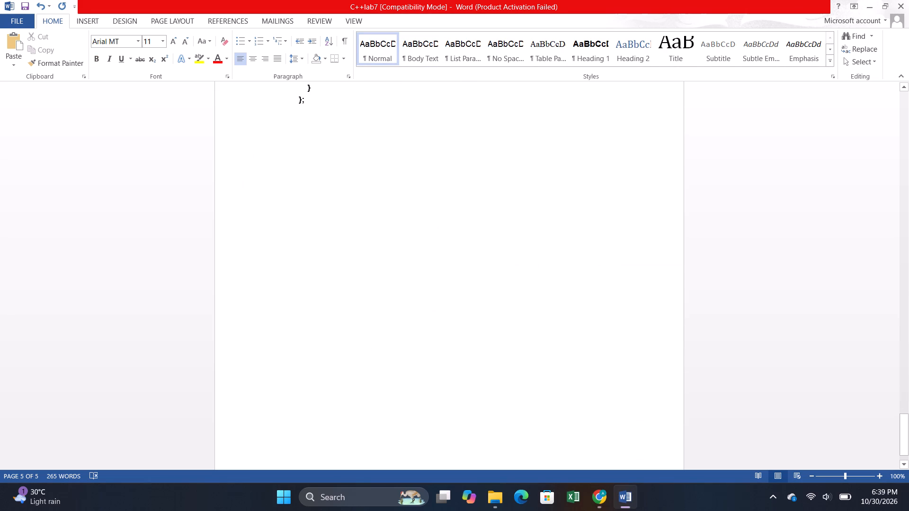
key("ctrl+v")
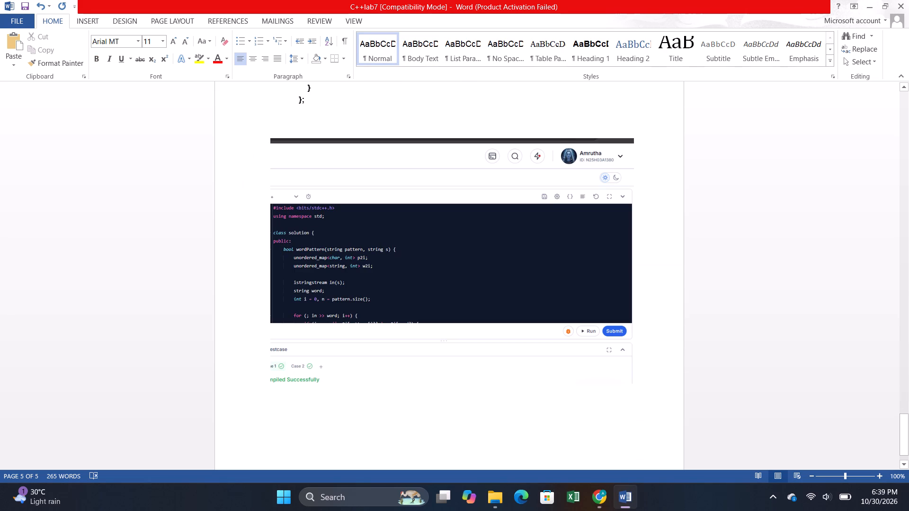
Add blank lines below the pasted screenshot until the cursor is at the start of a new page.
scroll(591, 253, "down", 1)
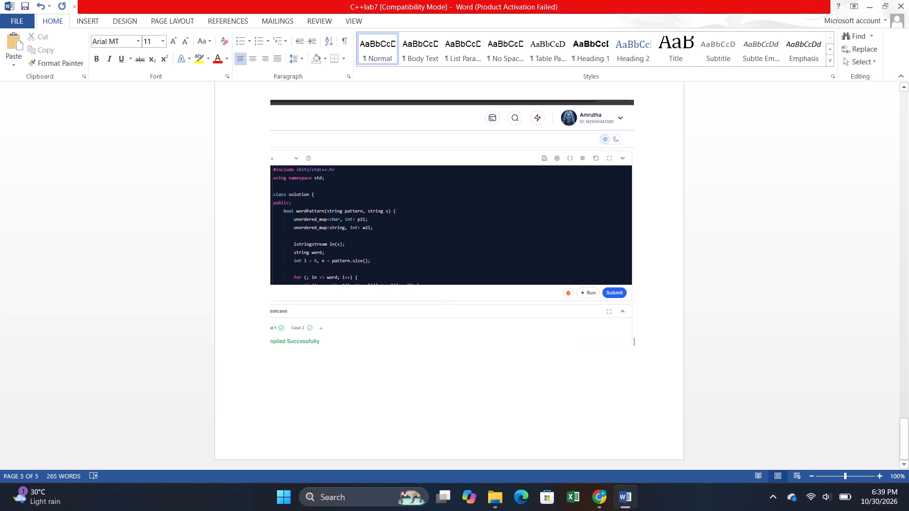
key("Return")
key("Return")
key("Return")
key("Return")
key("Return")
key("Return")
key("Return")
key("Return")
key("Return")
key("Return")
key("Return")
key("Return")
key("Return")
key("Return")
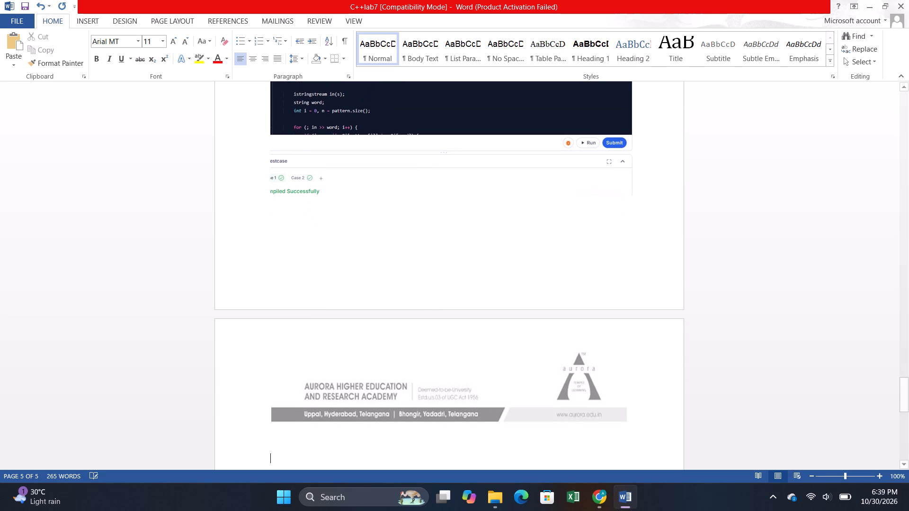
Compare the test case's Your Output and Expected boxes in Chrome with the earlier output screenshots in the Word report.
left_click(633, 105)
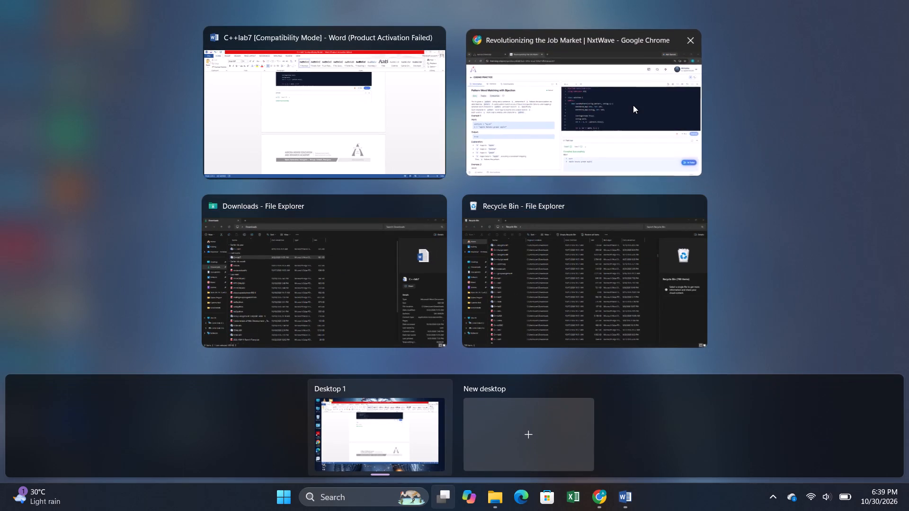
scroll(595, 330, "down", 2)
scroll(641, 432, "down", 2)
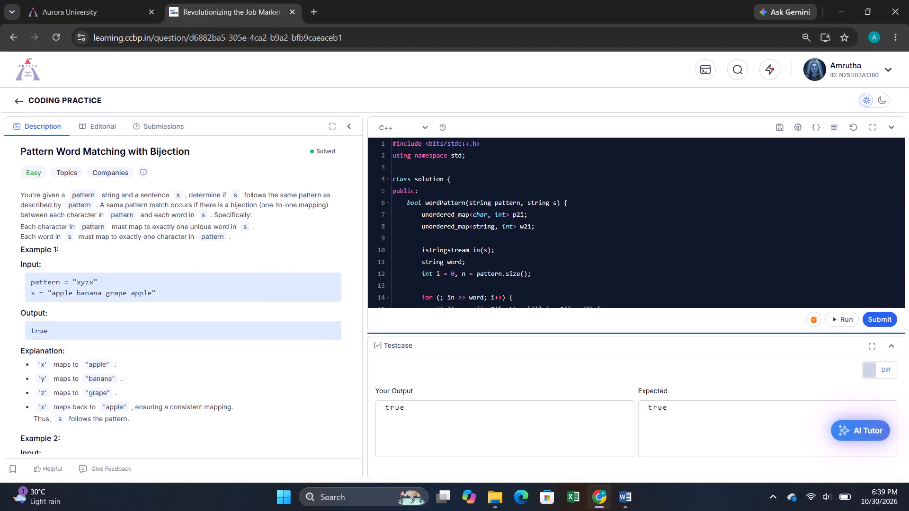
left_click(552, 129)
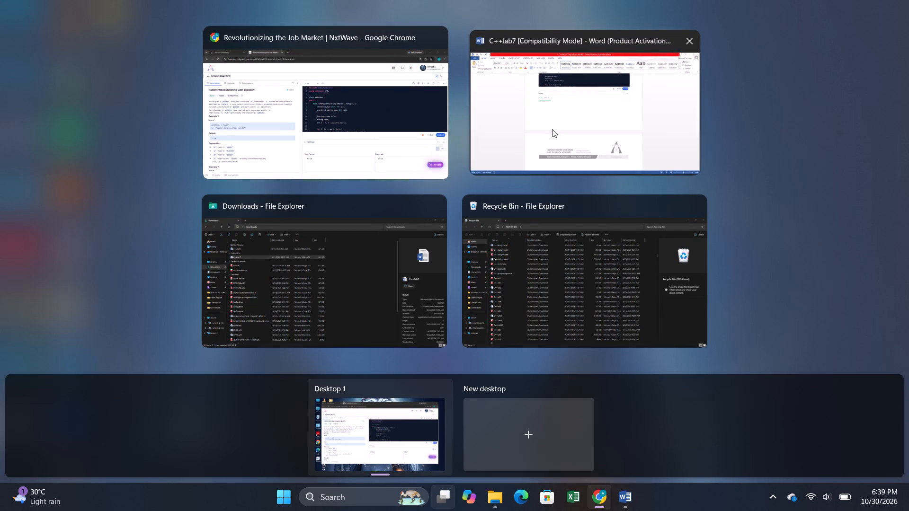
scroll(454, 289, "up", 6)
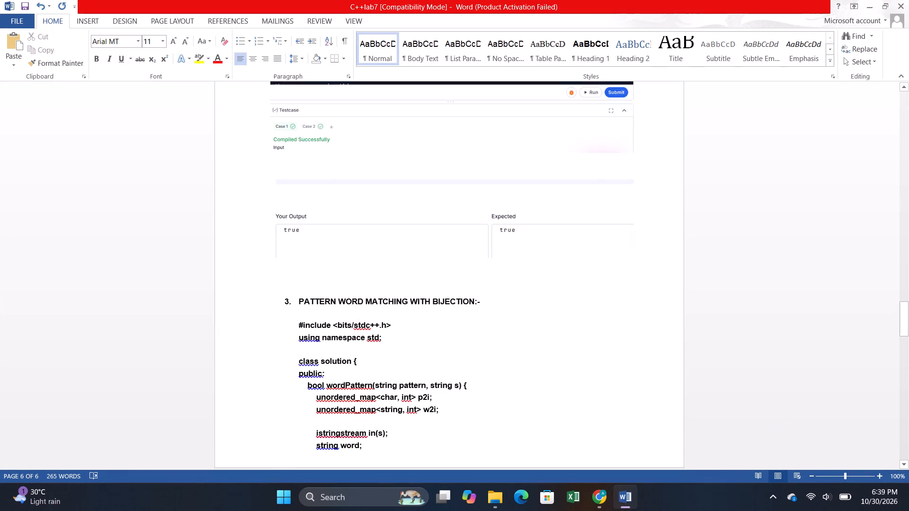
scroll(454, 289, "down", 1)
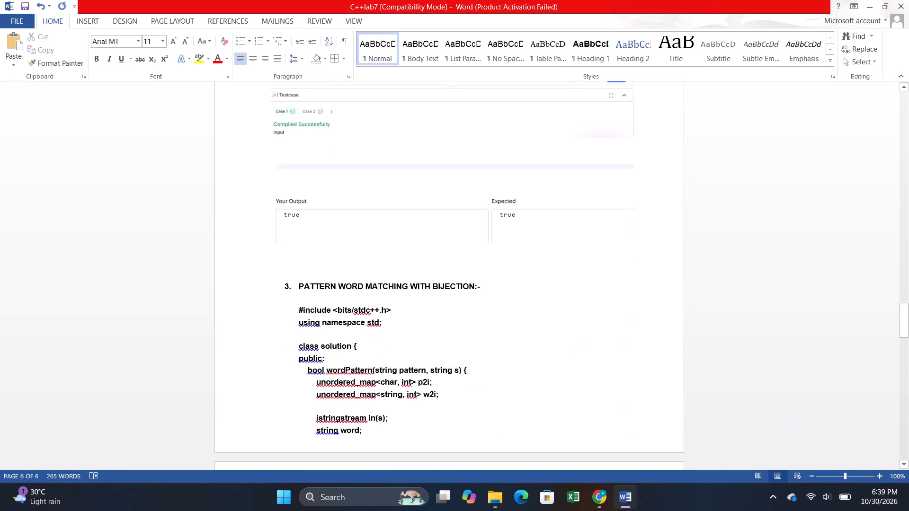
scroll(454, 289, "down", 1)
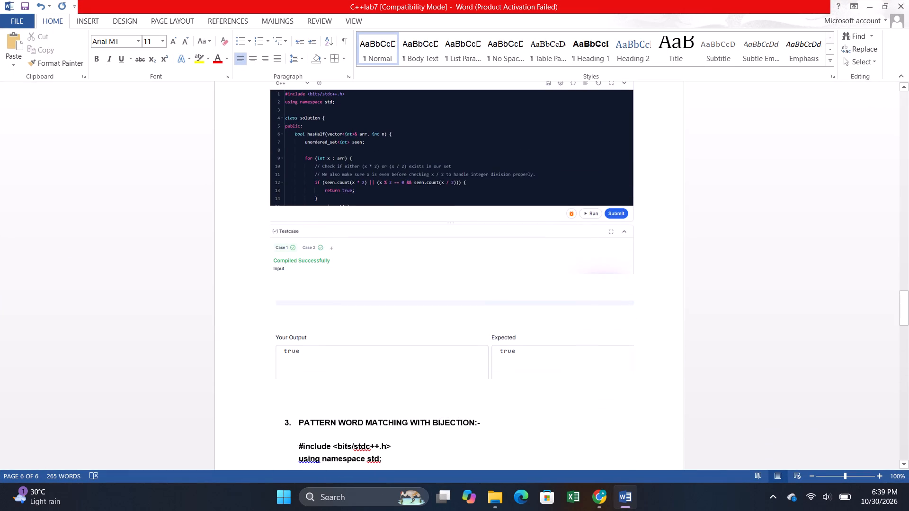
scroll(454, 289, "down", 2)
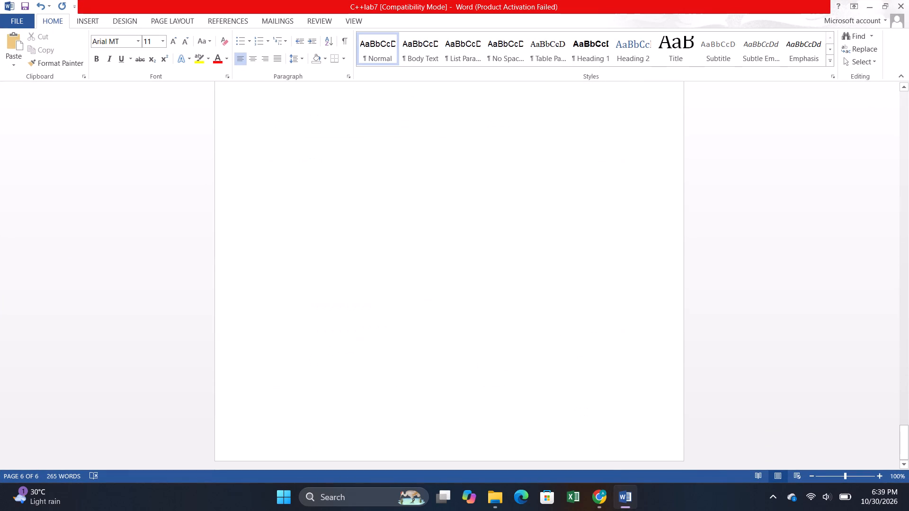
scroll(454, 289, "down", 5)
scroll(454, 289, "up", 2)
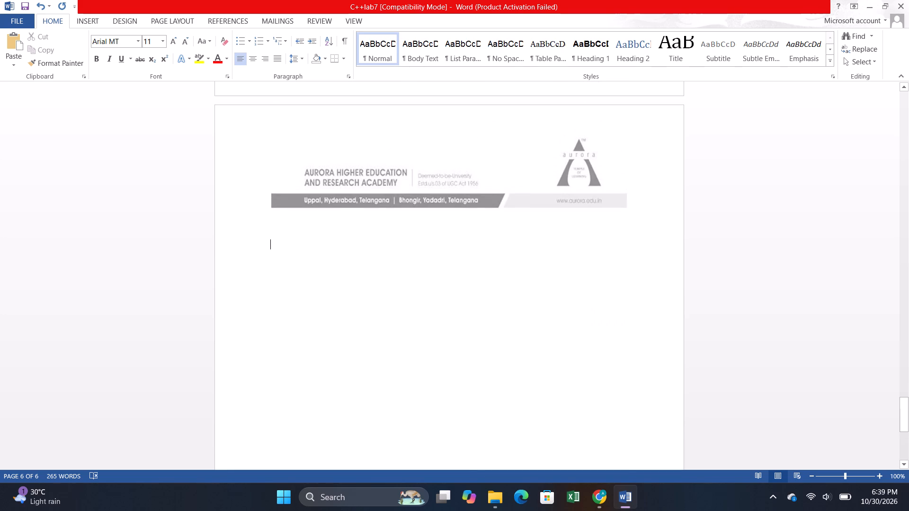
Switch to Chrome and capture a screen snip of the Your Output and Expected boxes for Pattern Word Matching with Bijection.
left_click(557, 143)
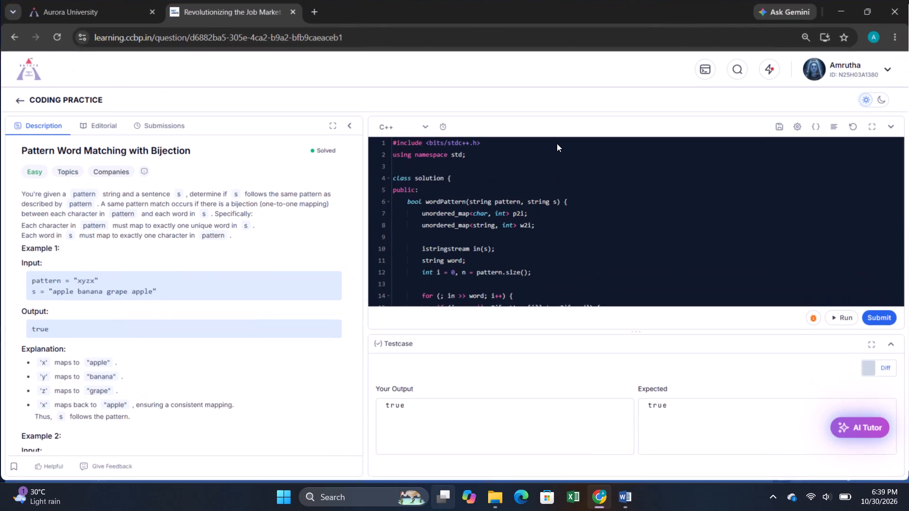
key("Print")
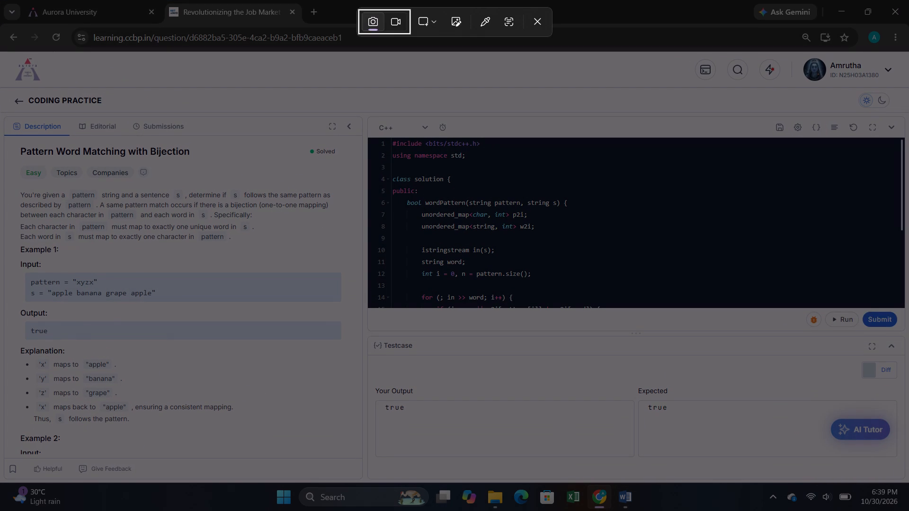
left_click_drag(368, 354, 786, 442)
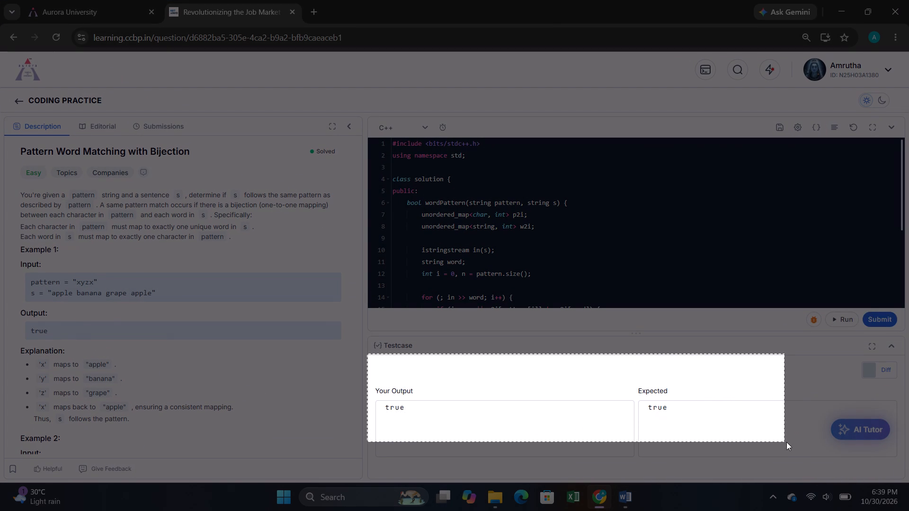
left_click_drag(786, 442, 823, 458)
Switch to Word, paste the output snip at the start of the new page and add blank lines below it.
left_click(566, 101)
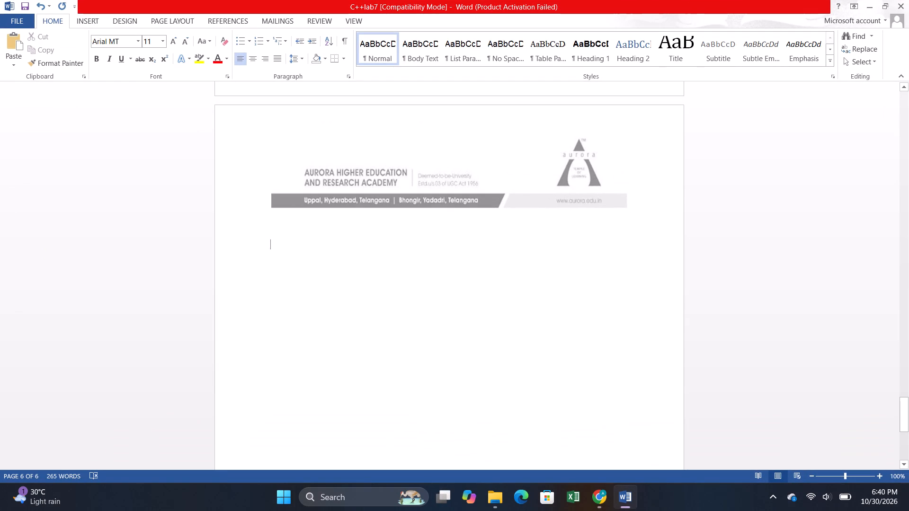
key("ctrl+v")
key("Return")
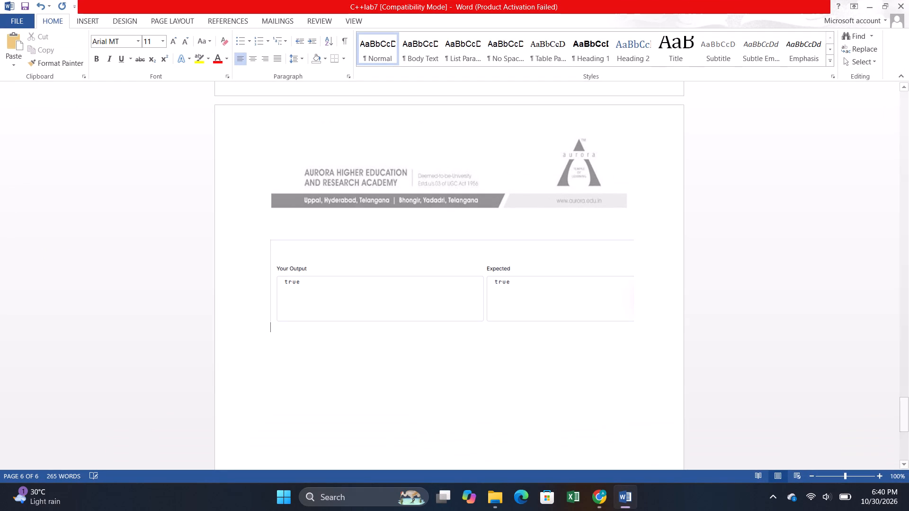
key("Return")
key("Return")
key("Return")
Switch to Chrome and return from the problem page to the Coding Practice question list to find the next problem.
left_click(598, 139)
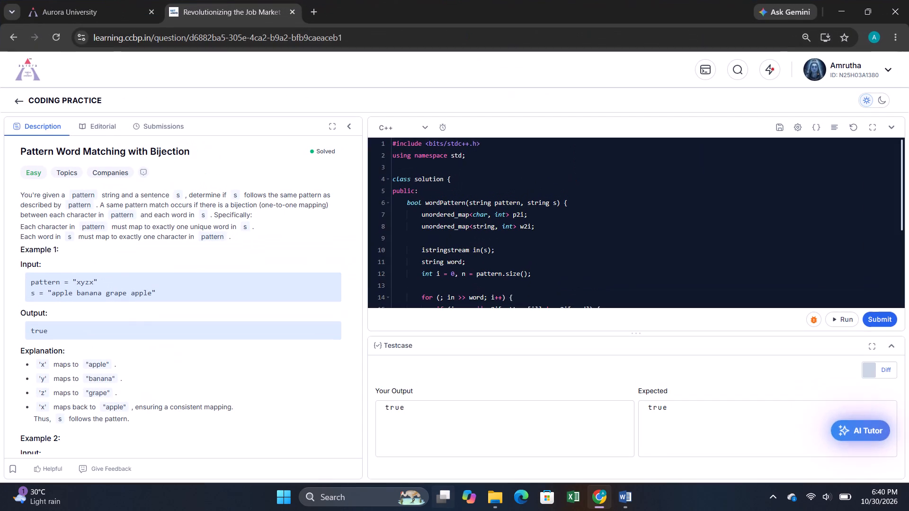
left_click(16, 101)
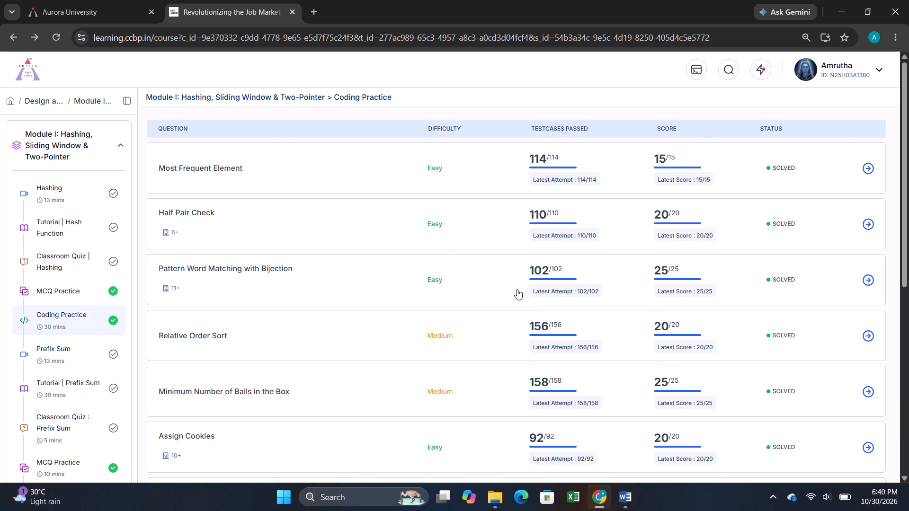
scroll(517, 289, "down", 1)
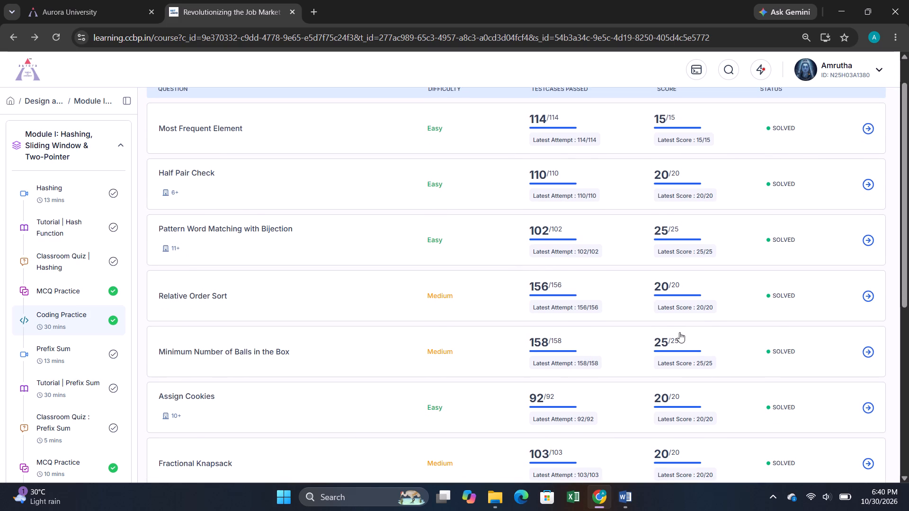
left_click(586, 152)
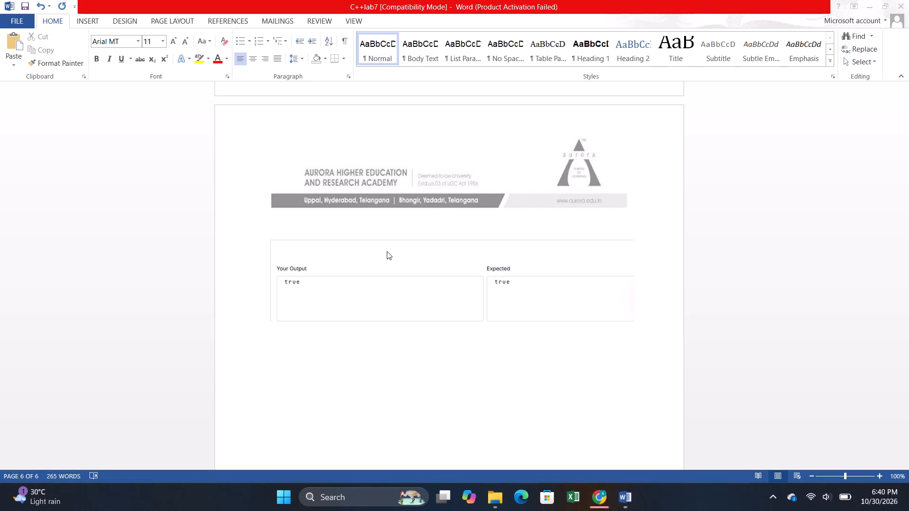
scroll(387, 251, "up", 4)
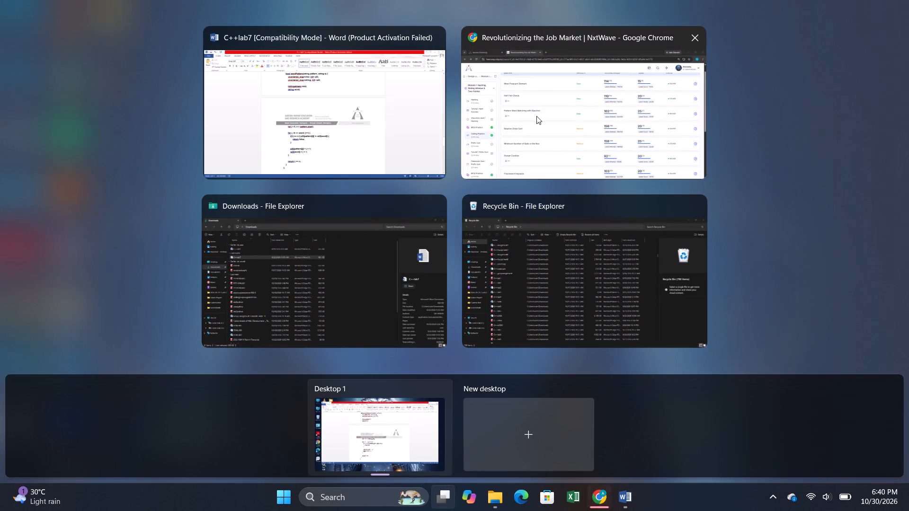
left_click(536, 116)
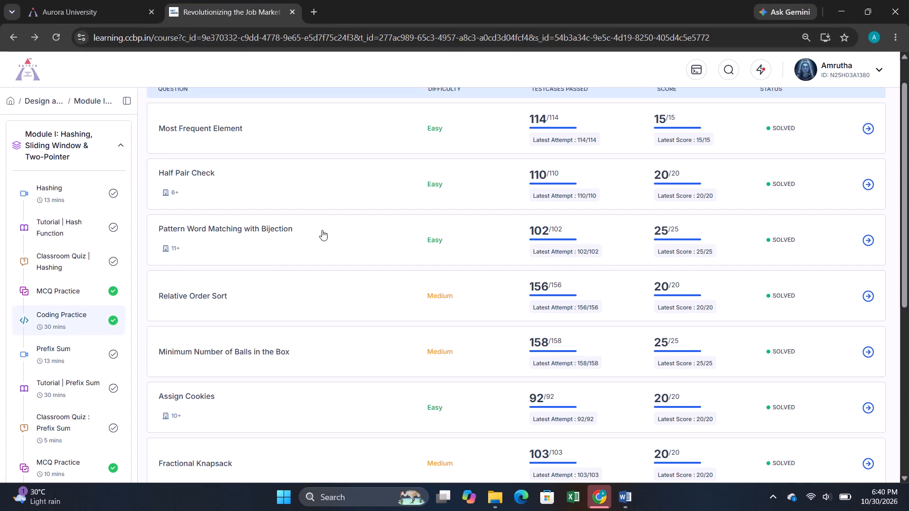
Switch to Word and add the numbered heading "4. RELATIVE ORDER SORT:-" below the output screenshot, followed by an unnumbered blank line for the code.
left_click(569, 135)
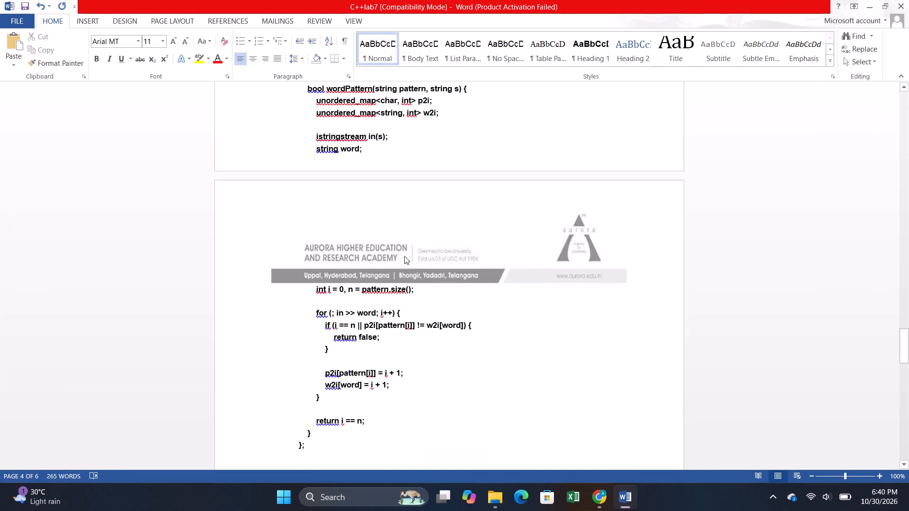
scroll(397, 274, "down", 6)
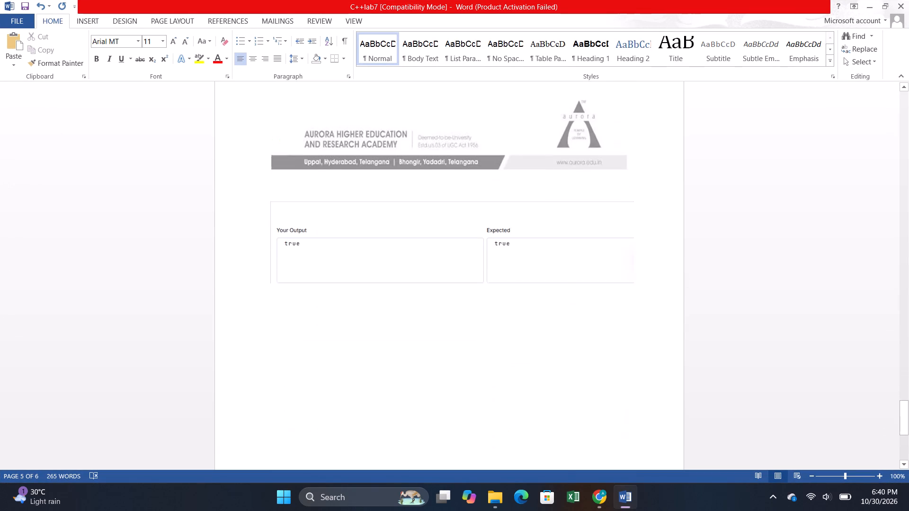
scroll(397, 274, "down", 2)
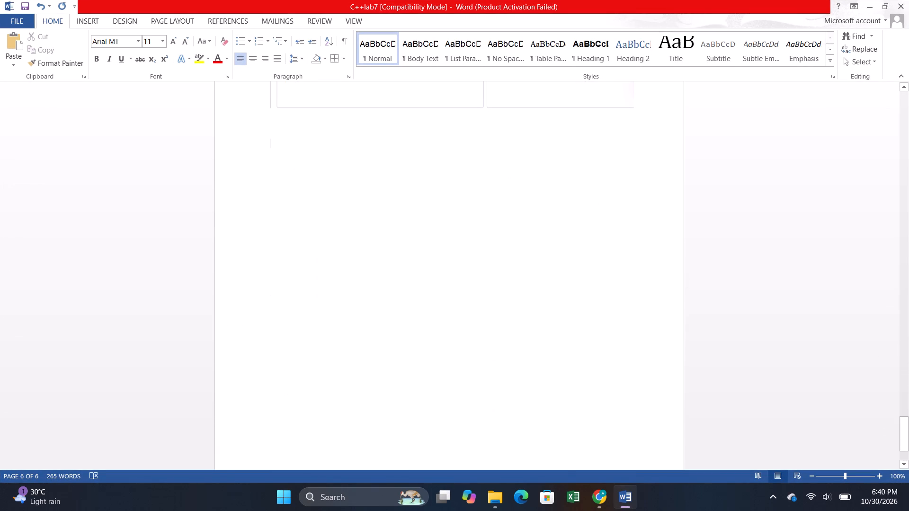
key("4")
type(".")
key("space")
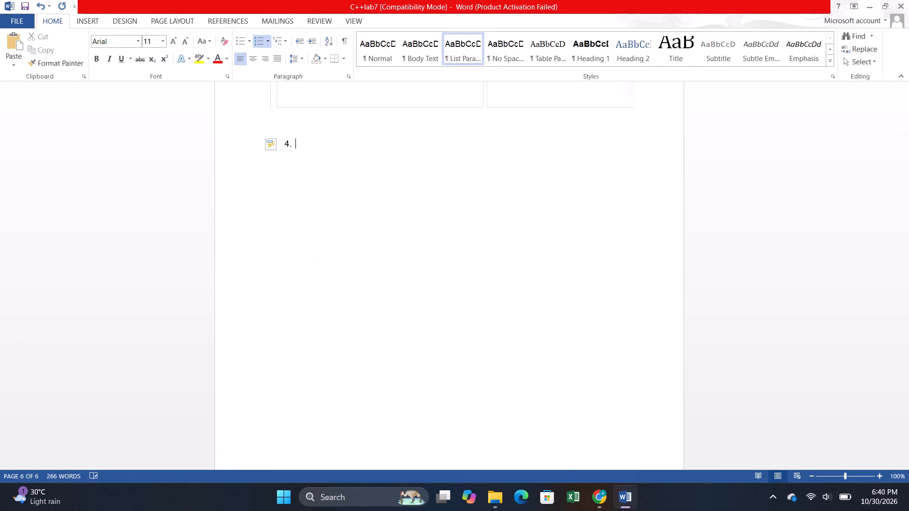
left_click(556, 112)
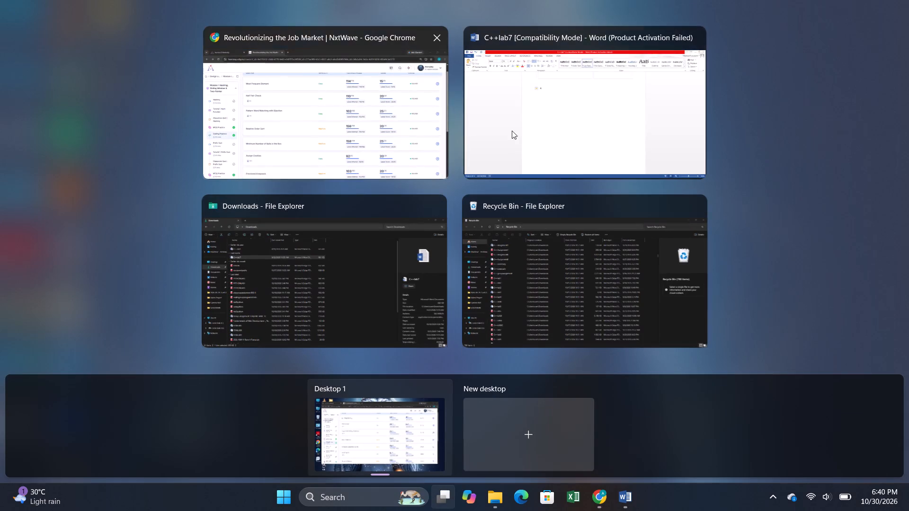
left_click(584, 108)
type("RELATIVE")
key("space")
type("ORDER SORT")
key("shift+colon")
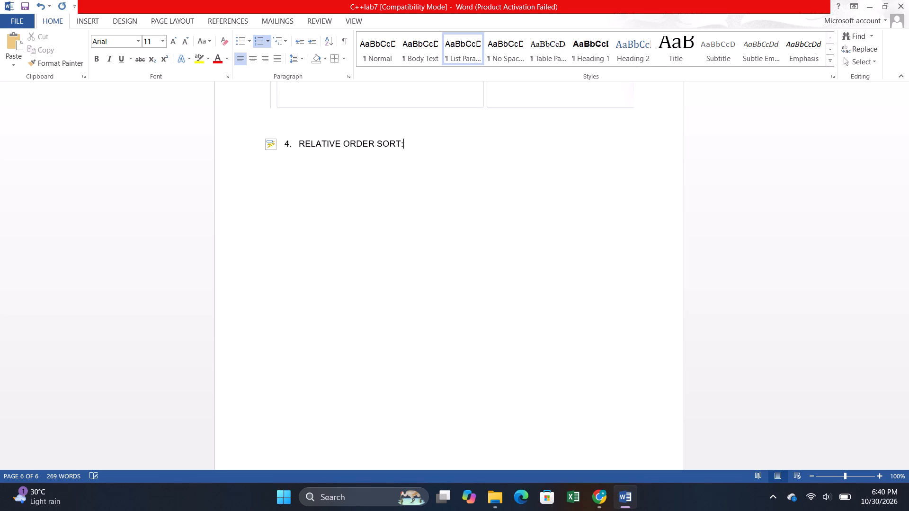
key("minus")
key("Return")
key("BackSpace")
key("Return")
key("Return")
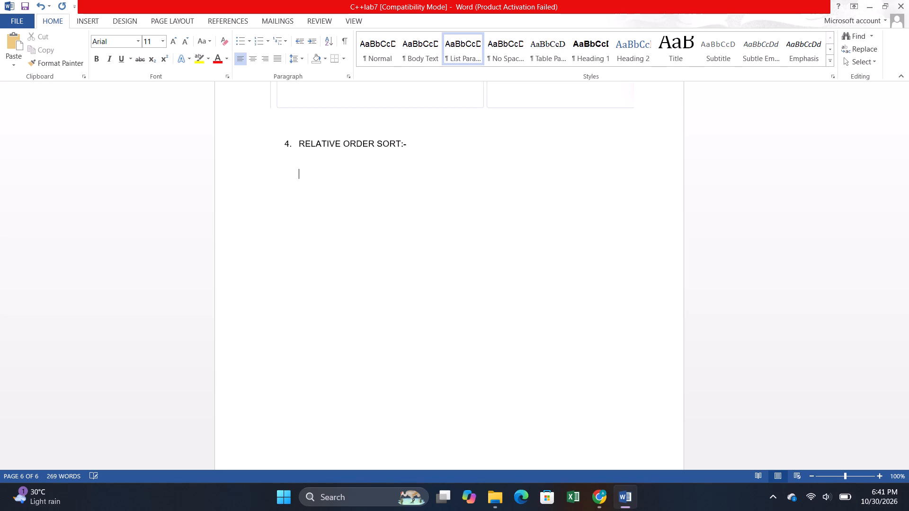
Switch to Chrome and open the Relative Order Sort problem from the Coding Practice list.
left_click(599, 107)
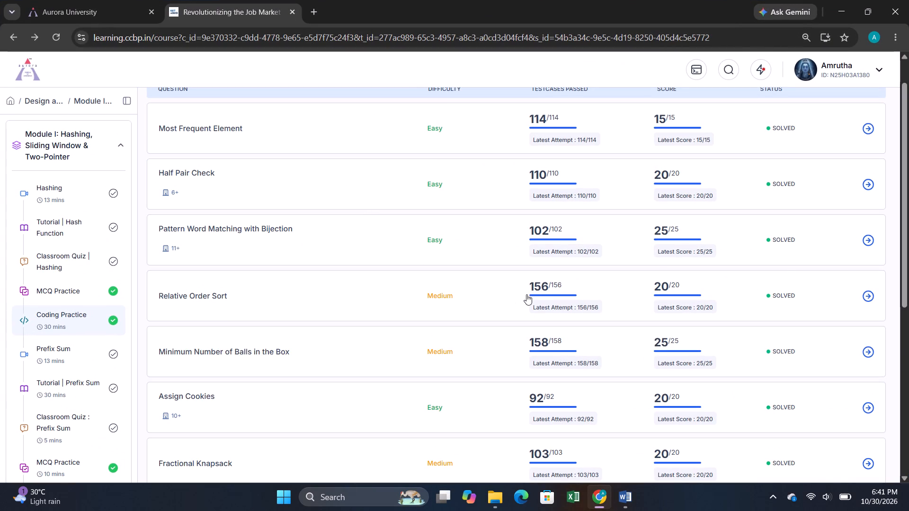
left_click(867, 298)
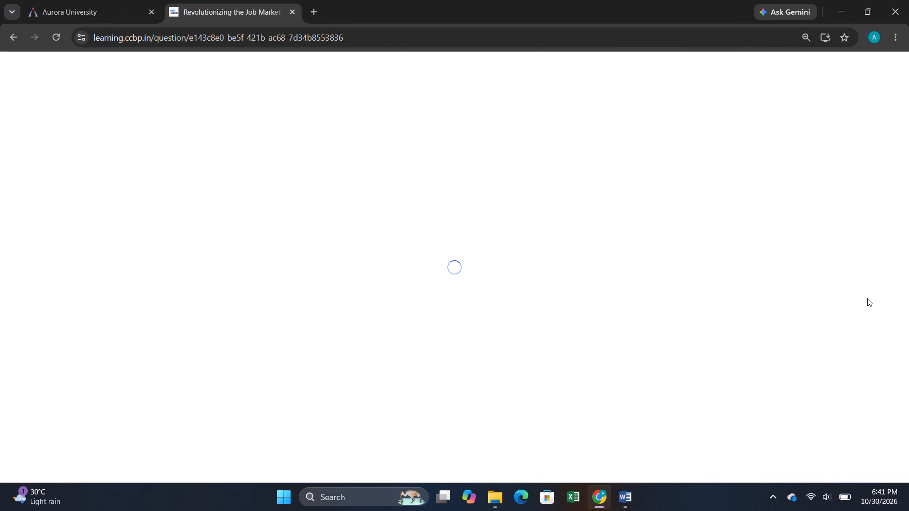
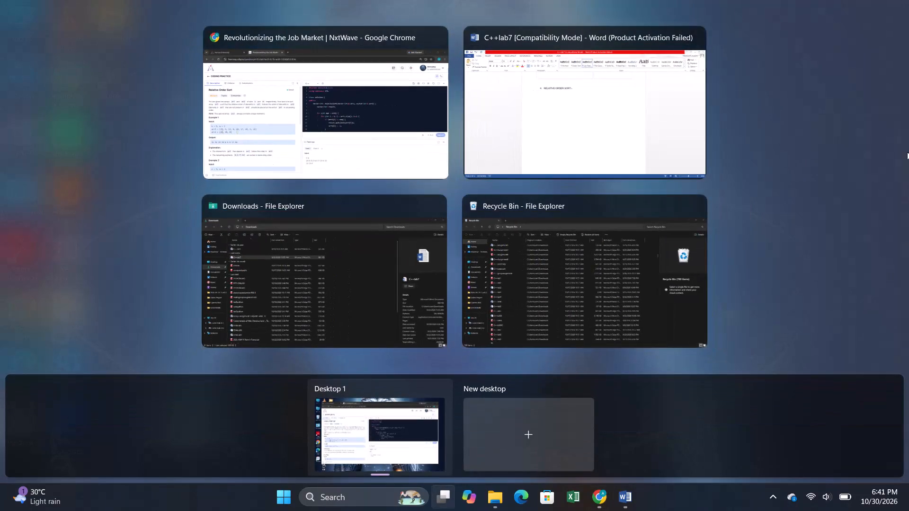
Copy the complete Relative Order Sort solution code from the Chrome code editor and paste it below heading 4 in Word.
left_click(620, 97)
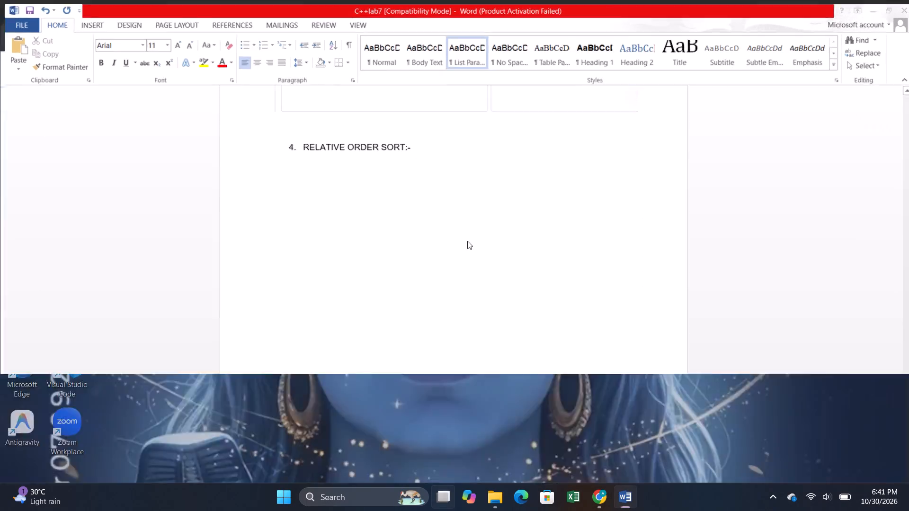
left_click(574, 141)
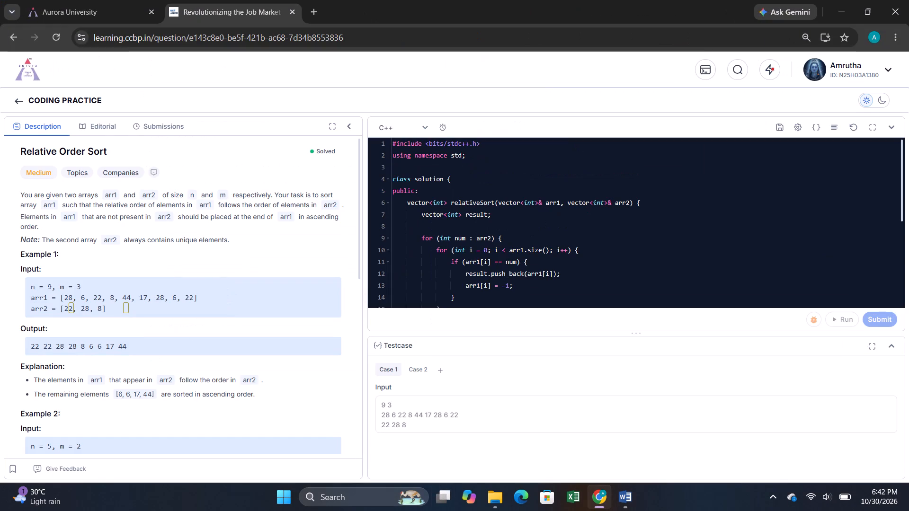
left_click_drag(392, 141, 471, 317)
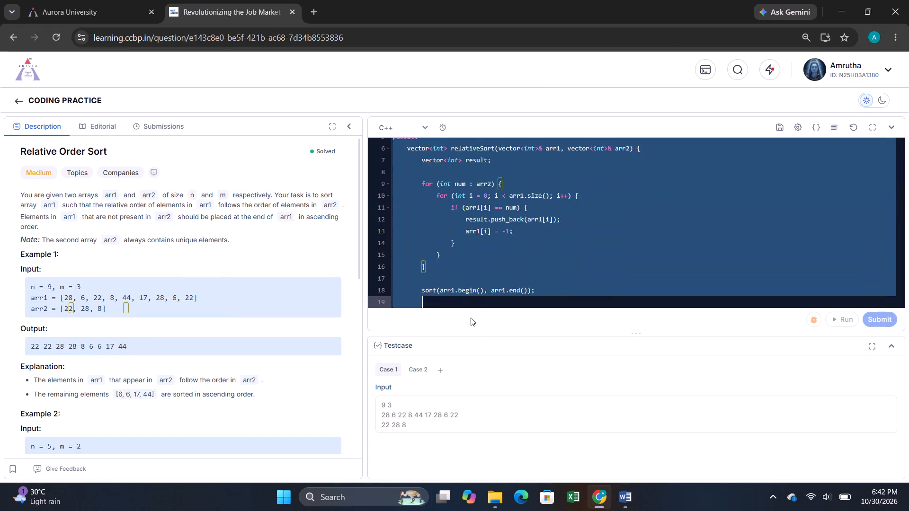
left_click_drag(471, 317, 470, 371)
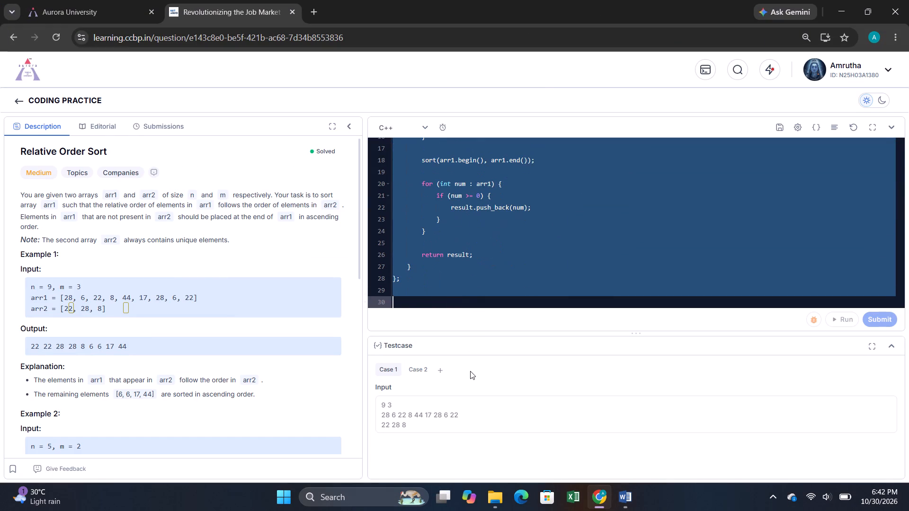
key("ctrl+c")
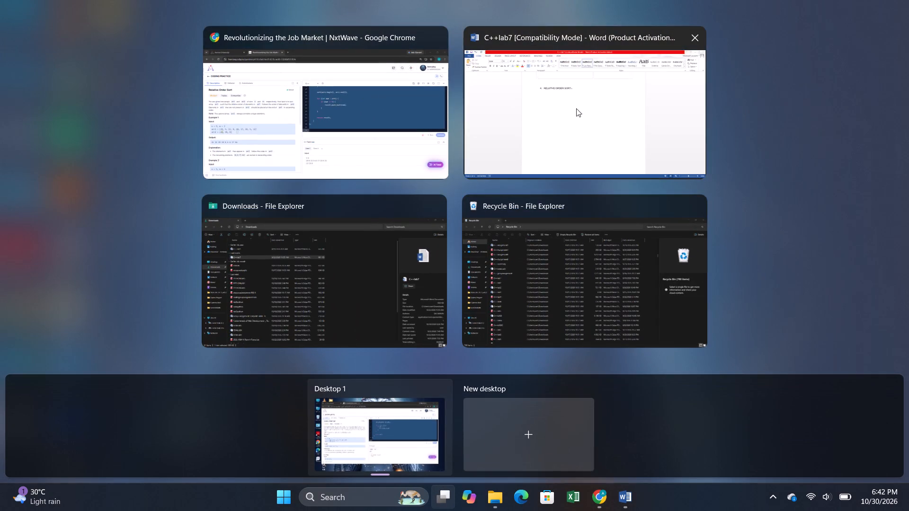
left_click(589, 113)
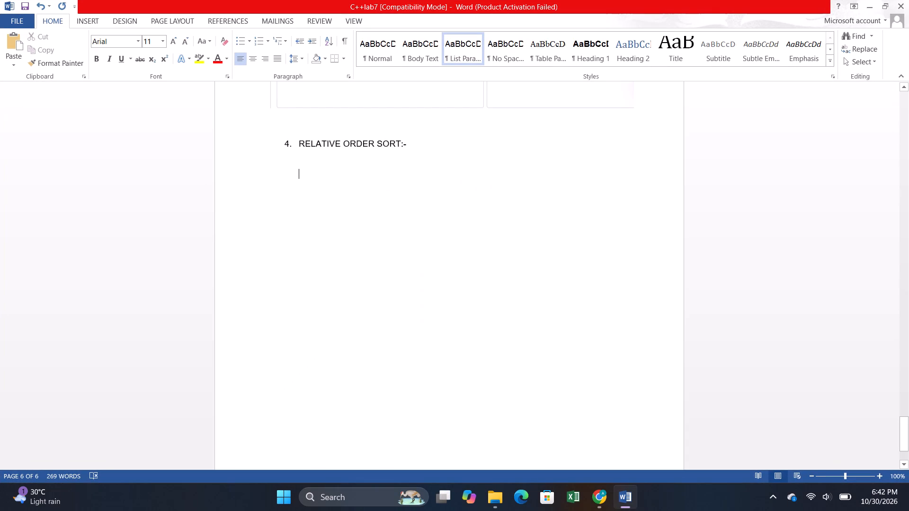
key("ctrl+v")
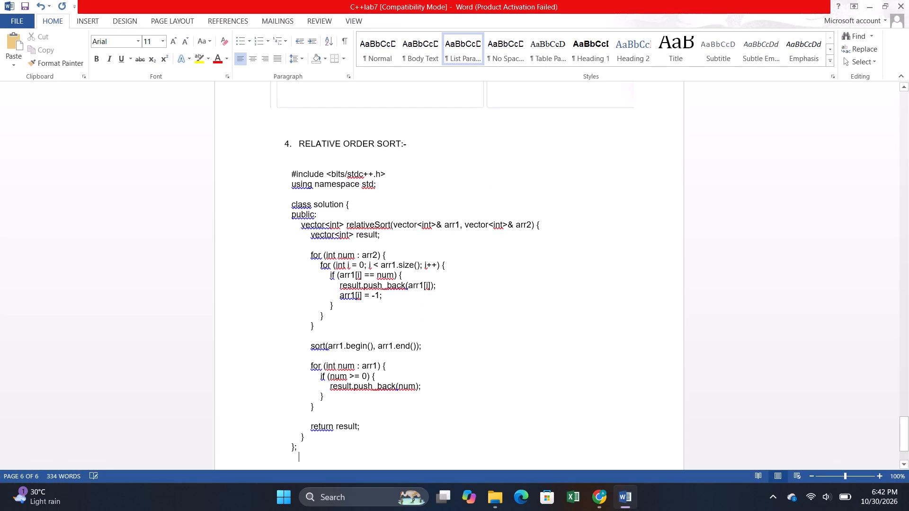
Add blank lines below the pasted code until the cursor reaches the start of a new page.
scroll(405, 226, "down", 6)
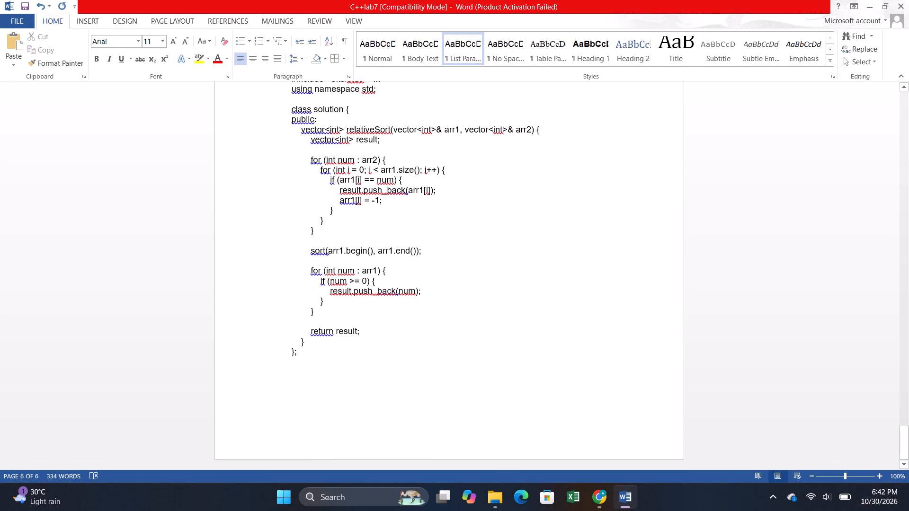
key("Return")
key("Return")
key("Return")
key("Return")
key("Return")
key("Return")
key("Return")
key("Return")
key("Return")
key("Return")
key("Return")
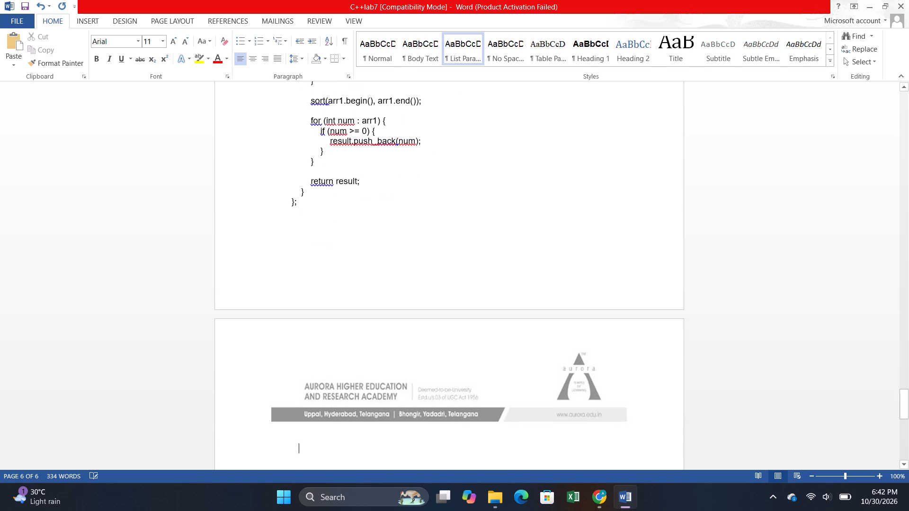
key("Return")
Switch to Chrome and run the Relative Order Sort solution against its test cases.
left_click(585, 125)
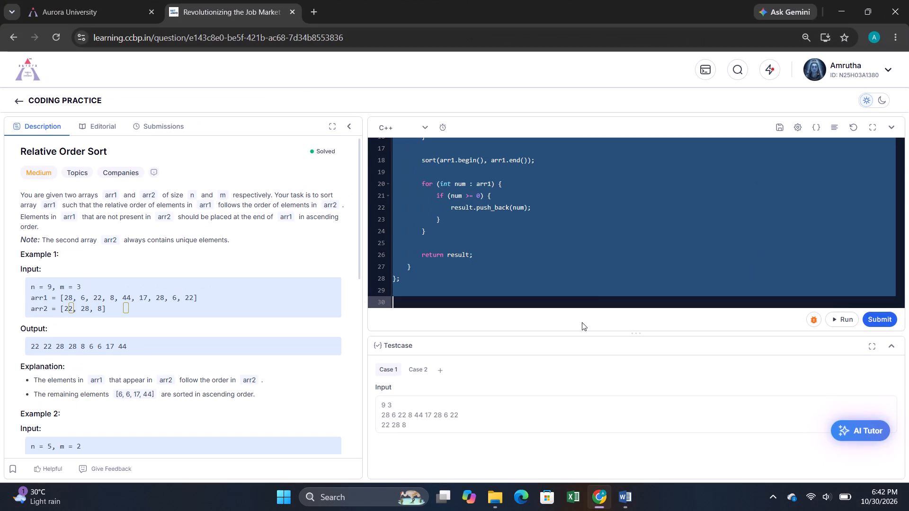
left_click(608, 273)
scroll(577, 228, "up", 7)
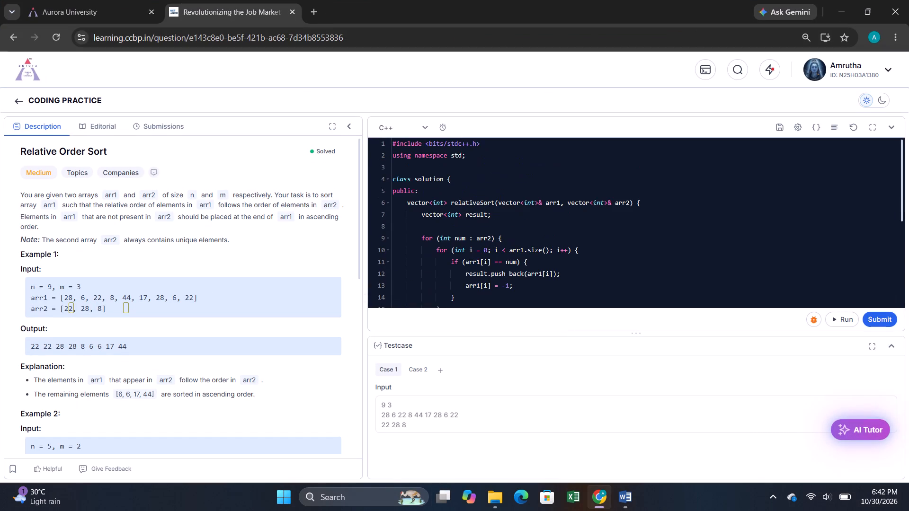
left_click(840, 323)
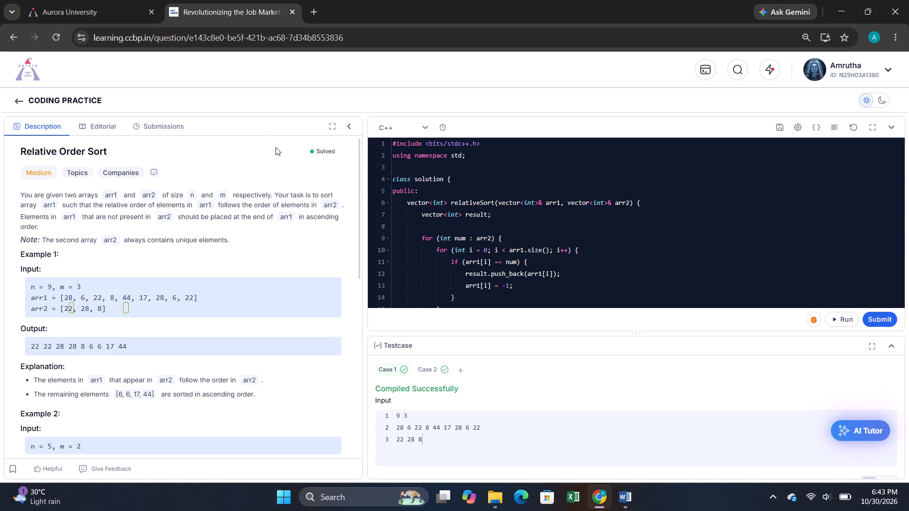
Snip the code side of the page, from the account header down through the test case result and input.
key("Print")
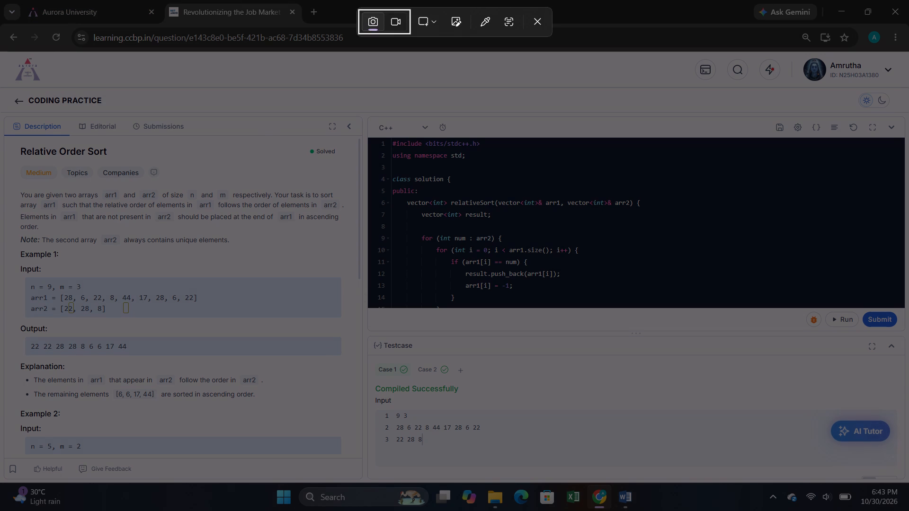
left_click_drag(388, 49, 782, 93)
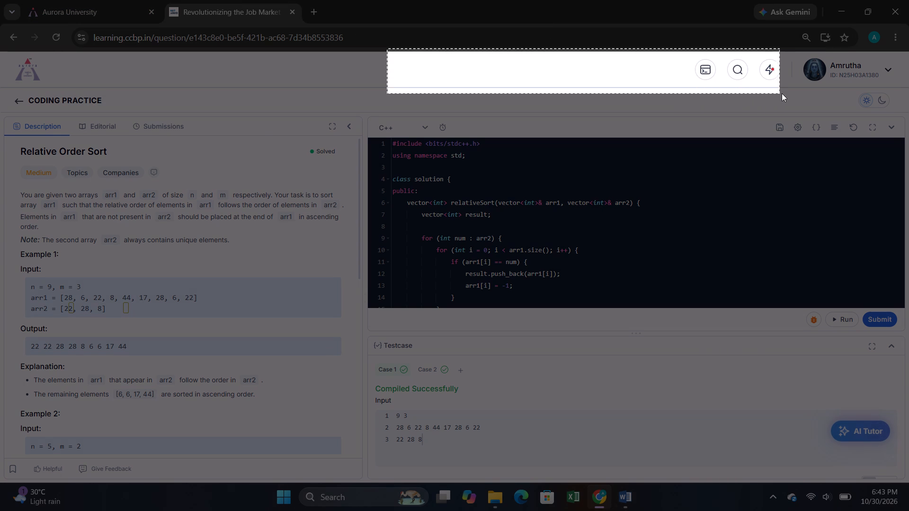
left_click_drag(782, 93, 869, 202)
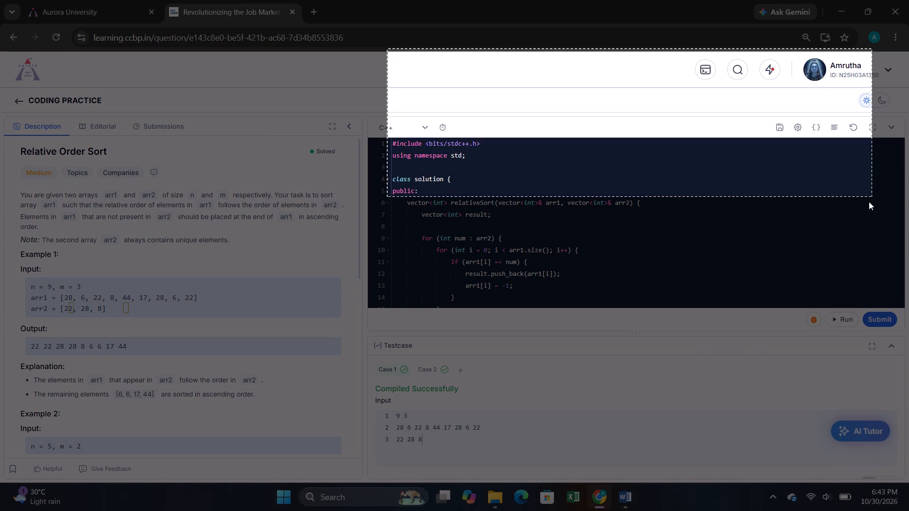
left_click_drag(869, 202, 894, 269)
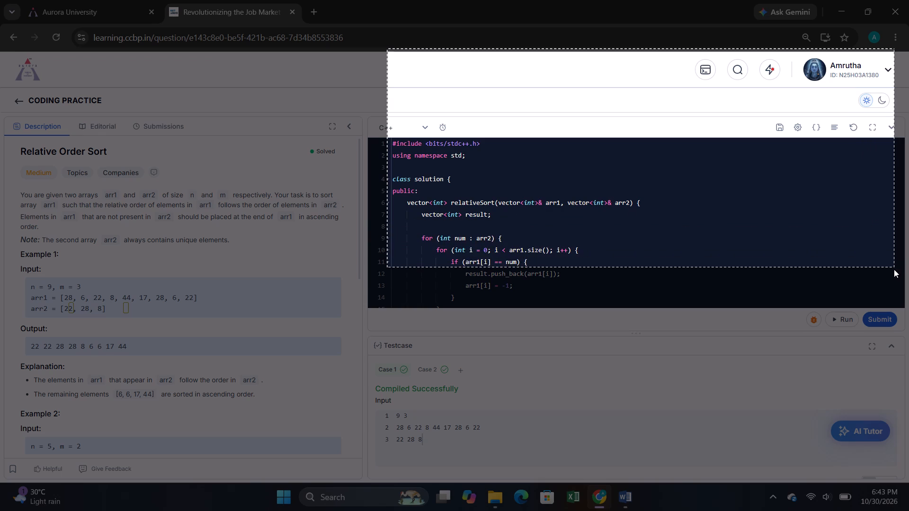
left_click_drag(894, 269, 891, 438)
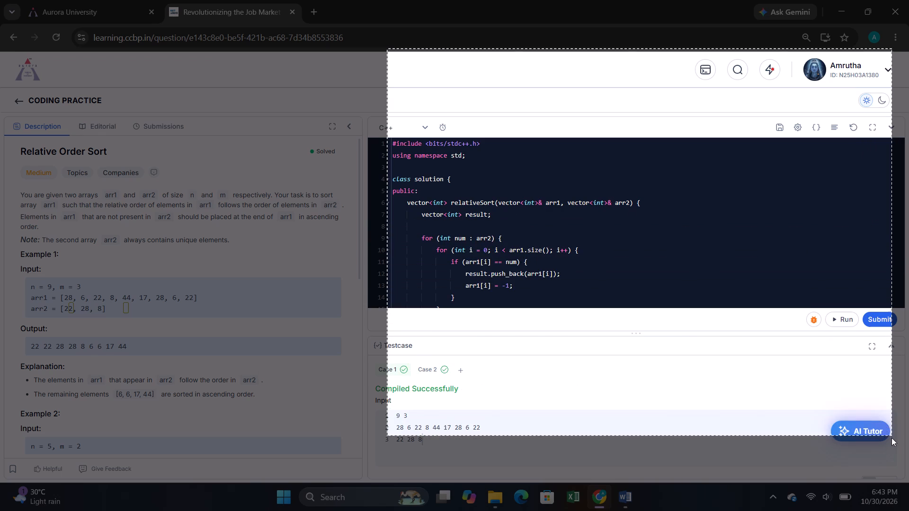
left_click_drag(891, 438, 885, 487)
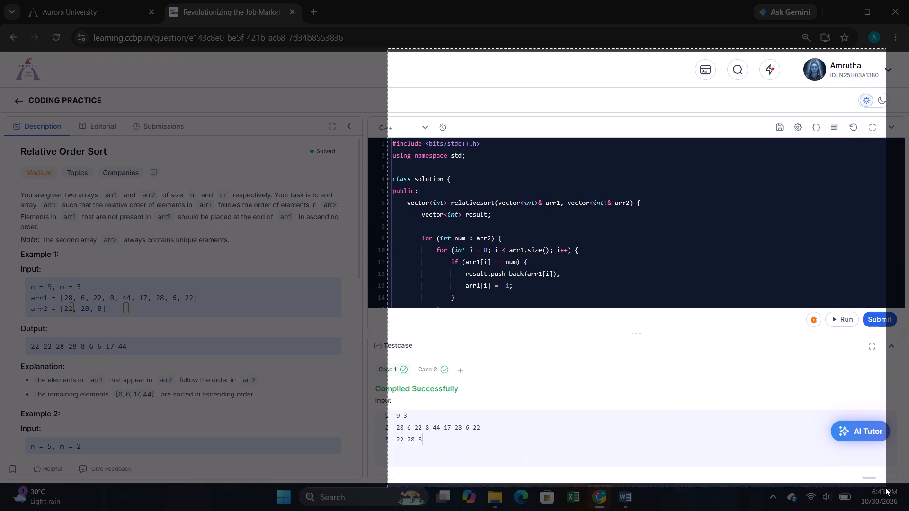
left_click_drag(885, 487, 897, 460)
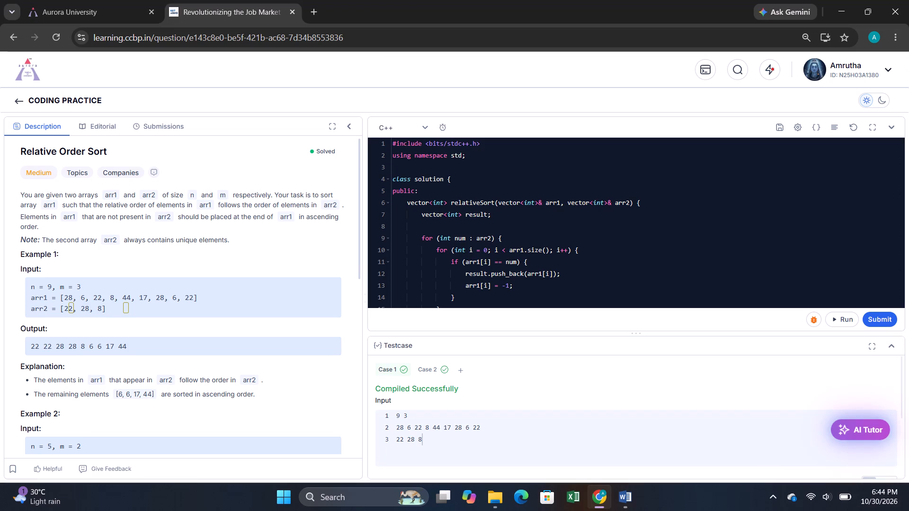
Switch to Word, paste the code and test case snip on the new page and add blank lines below it.
left_click(617, 501)
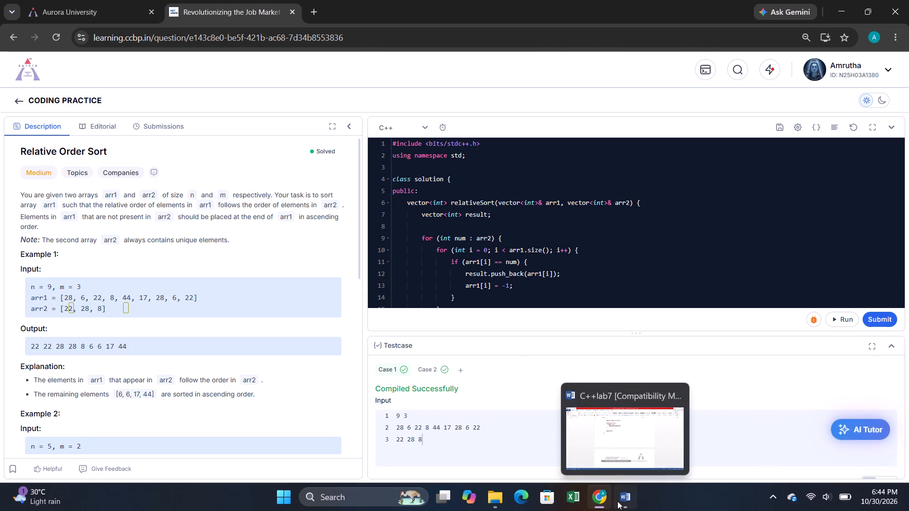
scroll(401, 296, "down", 1)
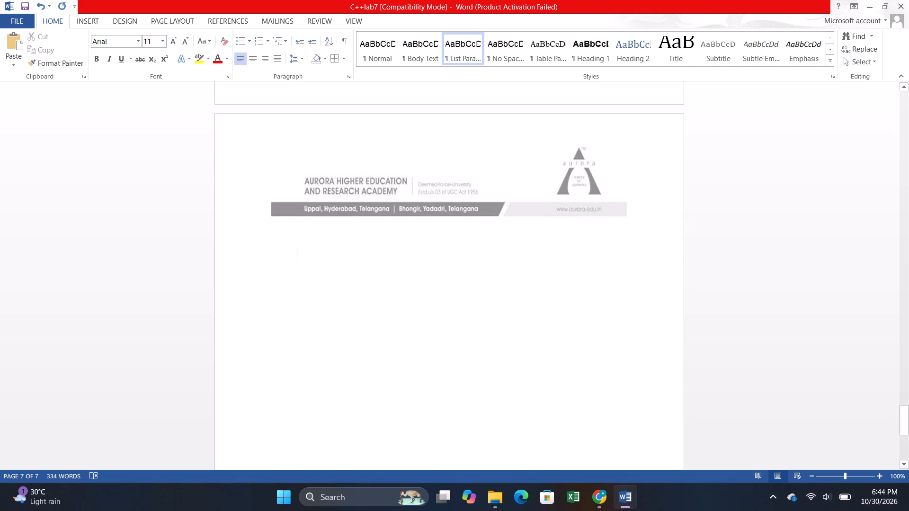
key("ctrl+v")
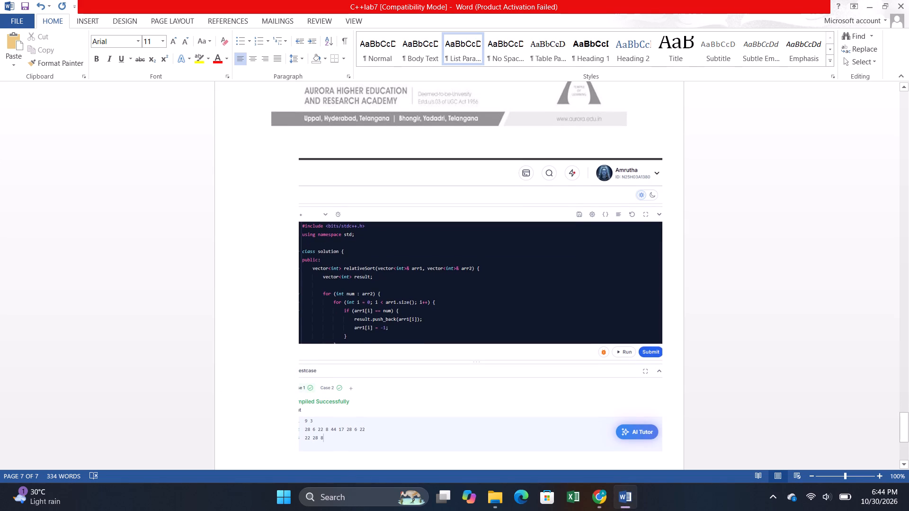
key("Return")
key("Return")
key("Return")
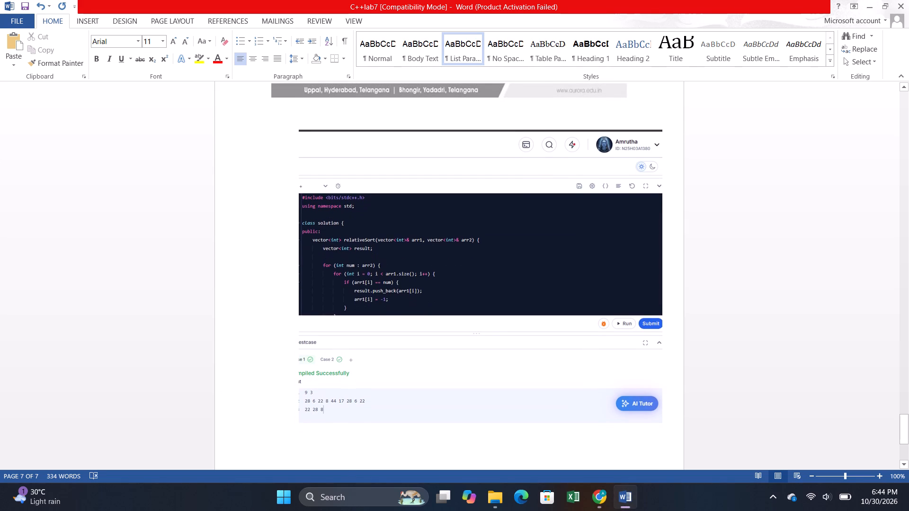
key("Return")
Switch to Chrome and snip the Your Output and Expected boxes of the test case results.
left_click(601, 114)
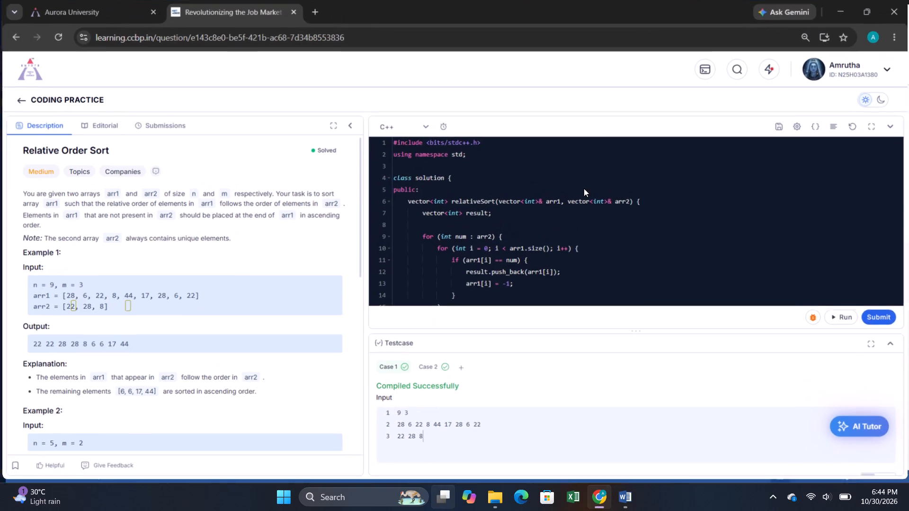
scroll(570, 344, "down", 2)
scroll(574, 406, "down", 2)
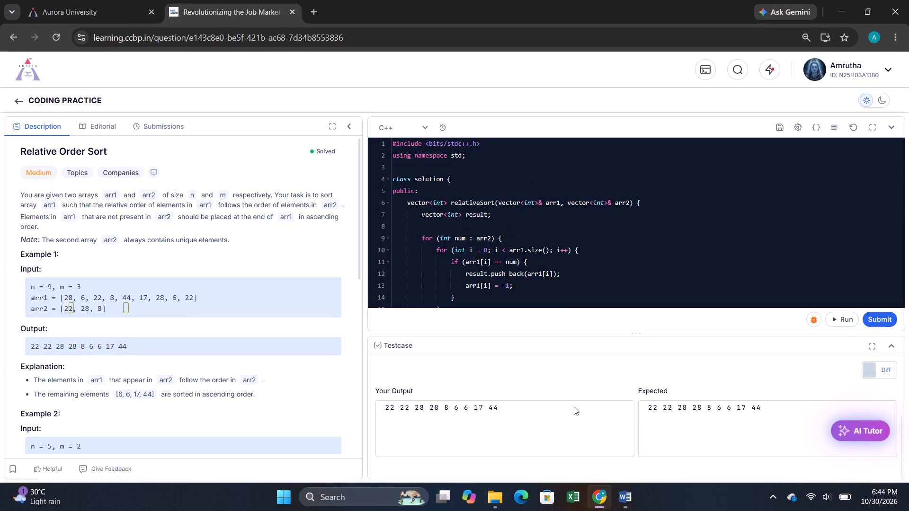
key("Print")
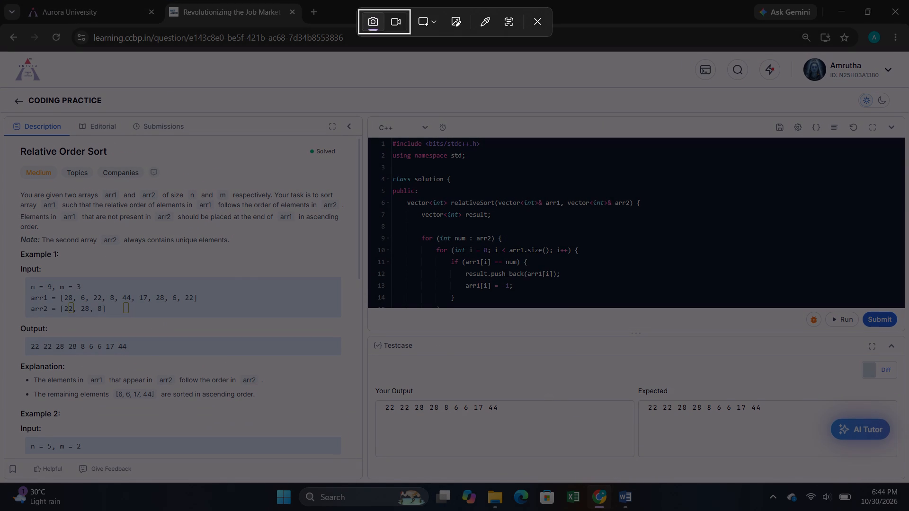
left_click_drag(373, 354, 756, 438)
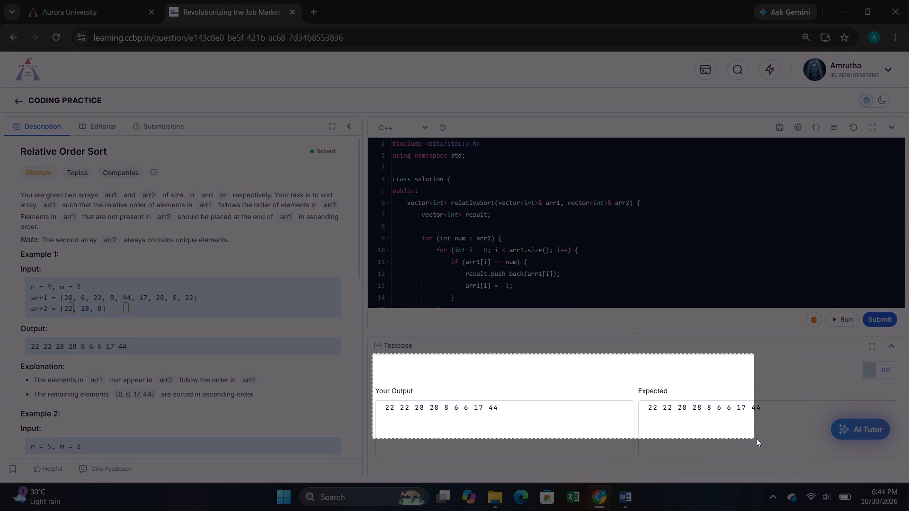
left_click_drag(756, 438, 795, 443)
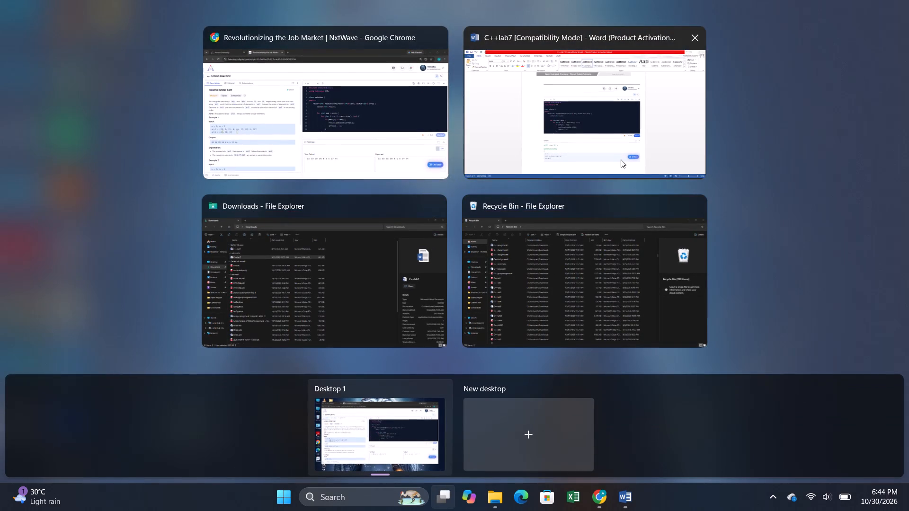
Switch to Word, paste the output comparison snip below the first screenshot and add three blank lines.
left_click(621, 159)
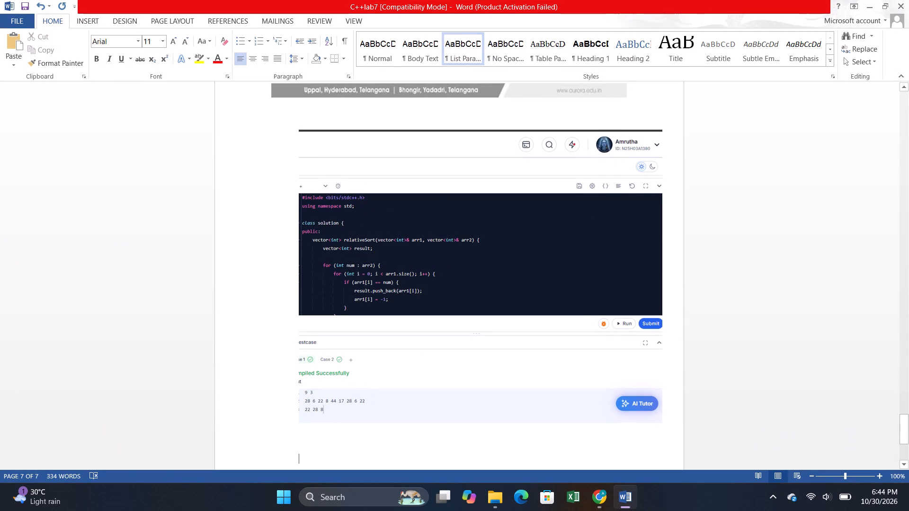
key("ctrl+v")
key("Return")
key("Return")
key("Return")
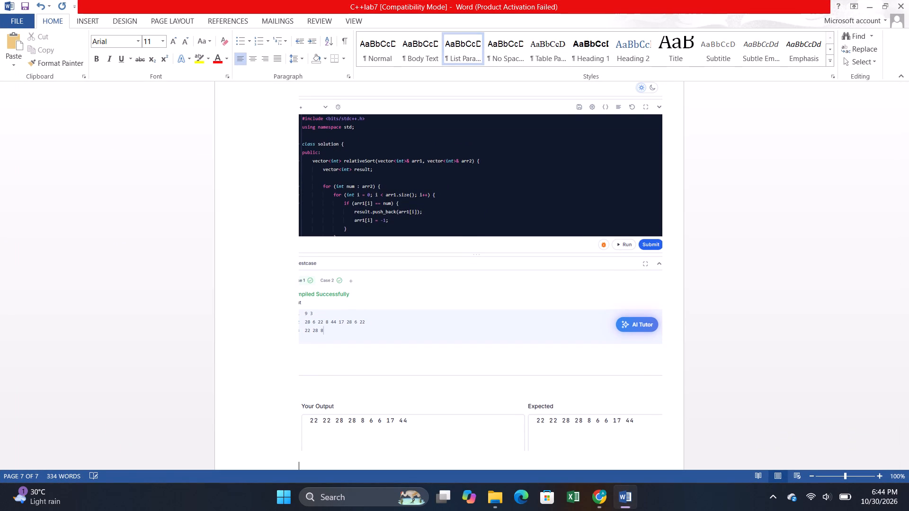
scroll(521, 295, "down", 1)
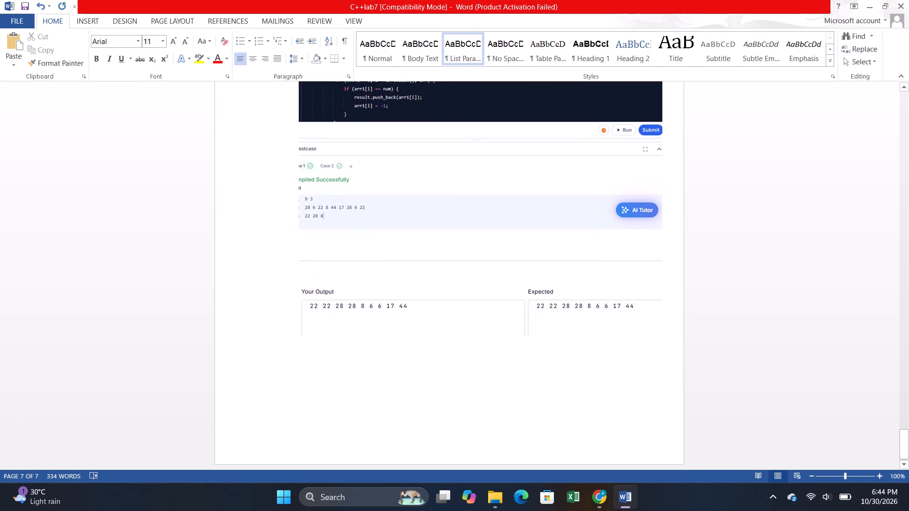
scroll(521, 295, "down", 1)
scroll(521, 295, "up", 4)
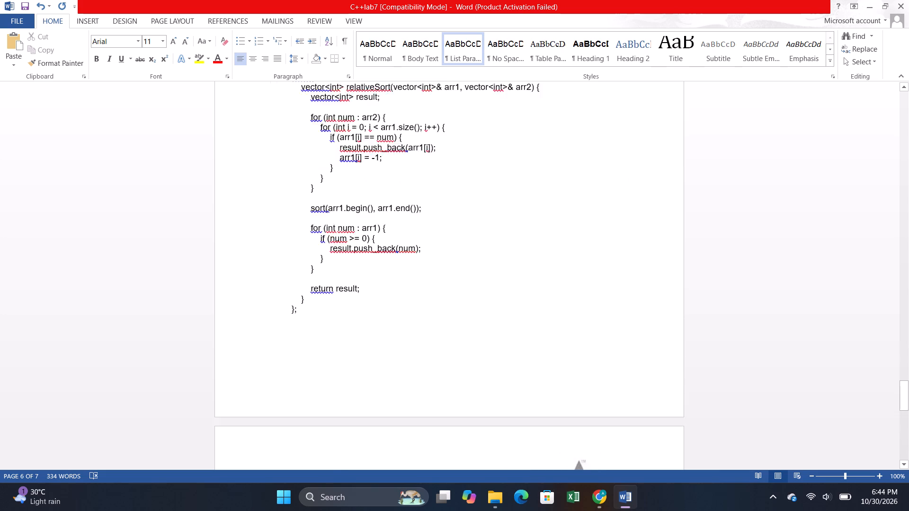
Add blank lines below the output comparison screenshot until the cursor moves onto a new page.
scroll(521, 295, "up", 2)
scroll(521, 295, "down", 8)
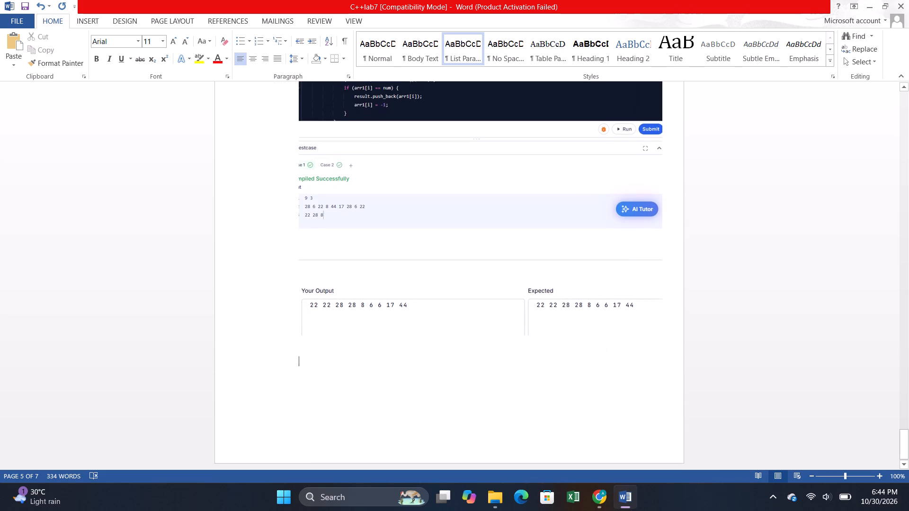
scroll(521, 295, "down", 2)
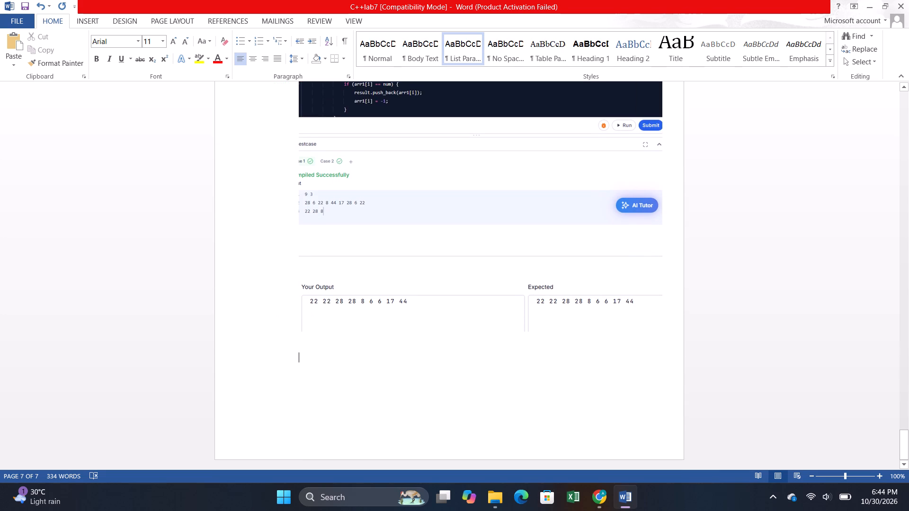
key("Return")
key("Return")
key("Return")
key("Return")
key("Return")
key("Return")
key("Return")
key("Return")
key("Return")
key("Return")
key("Return")
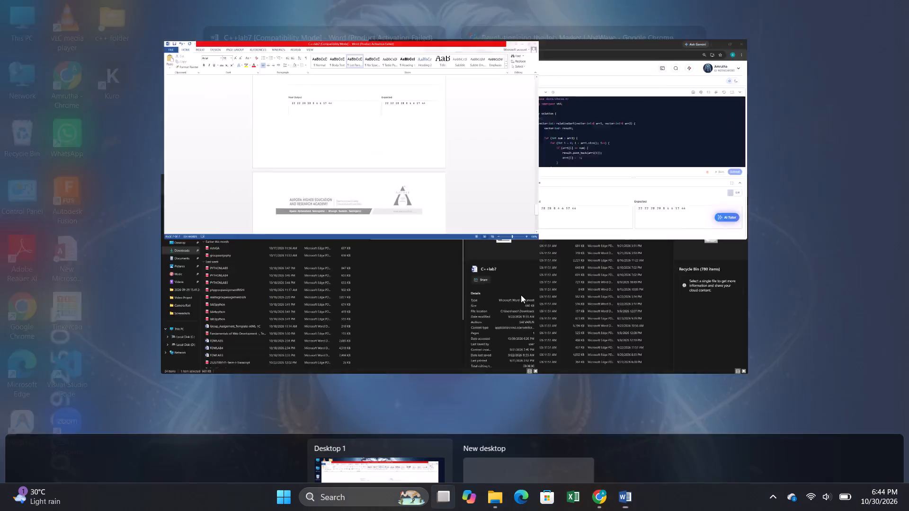
Switch to Chrome and go back from Relative Order Sort to the coding practice question list, showing the problem after it.
left_click(606, 89)
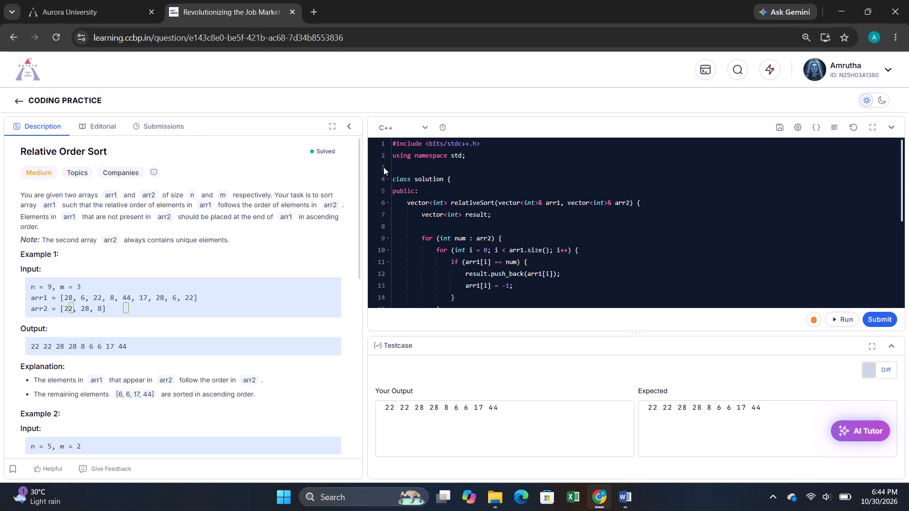
left_click(18, 102)
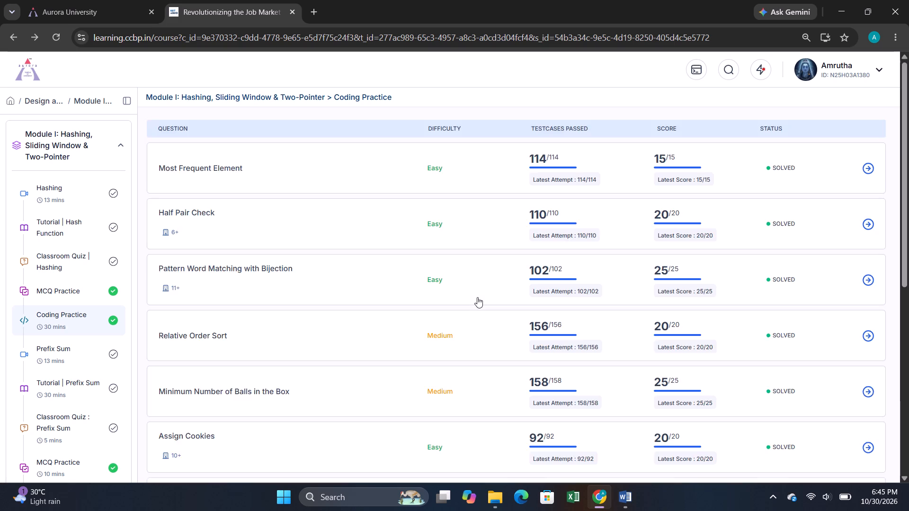
scroll(477, 297, "down", 2)
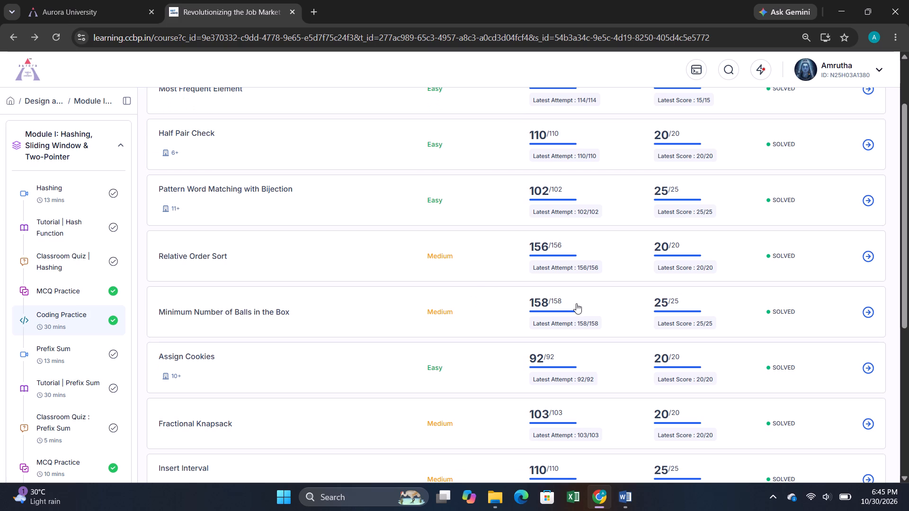
Switch to Word and enter the numbered heading "5. MAXIMUM NUMBER OF BALLS IN THE BOX" on the new page, checking the question list in Chrome.
left_click(564, 106)
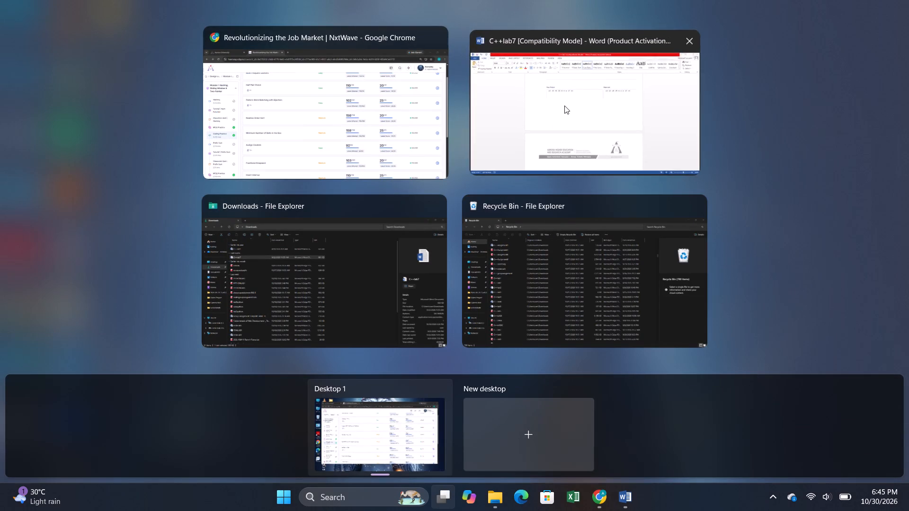
key("5")
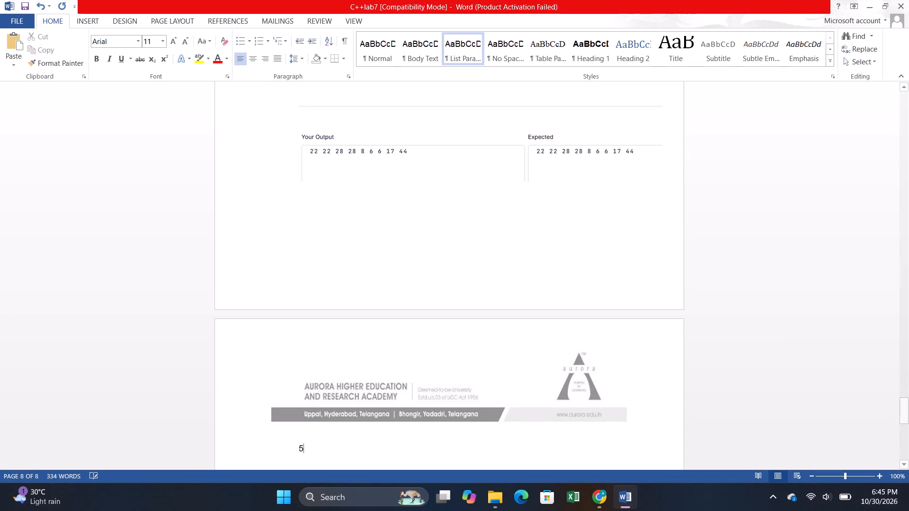
type(".")
key("space")
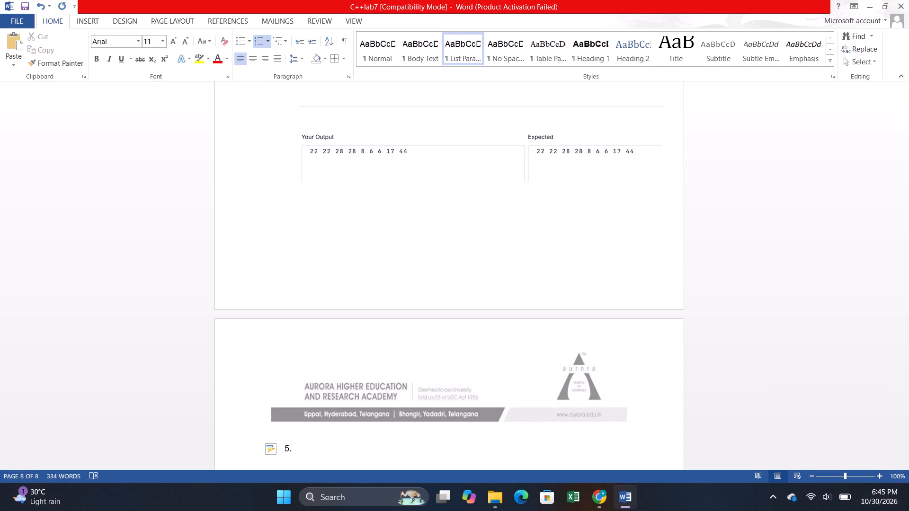
type("MAXIMUM")
key("space")
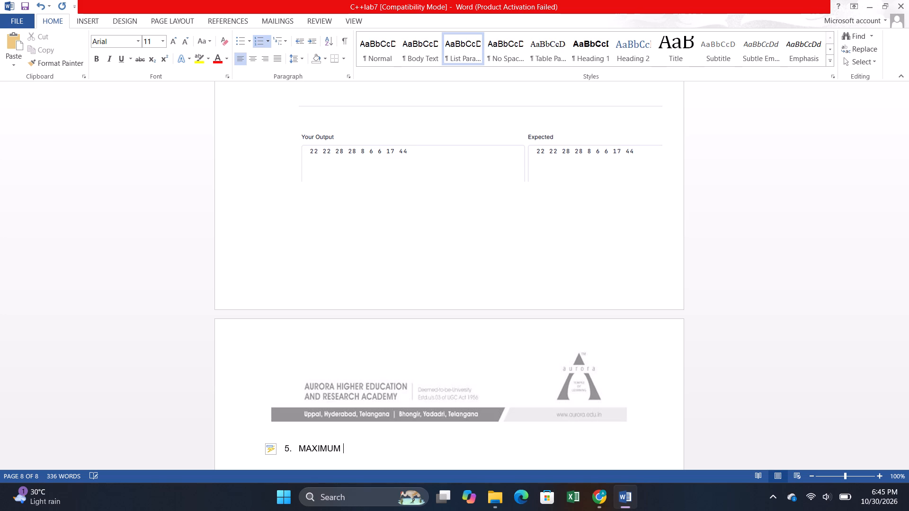
left_click(543, 108)
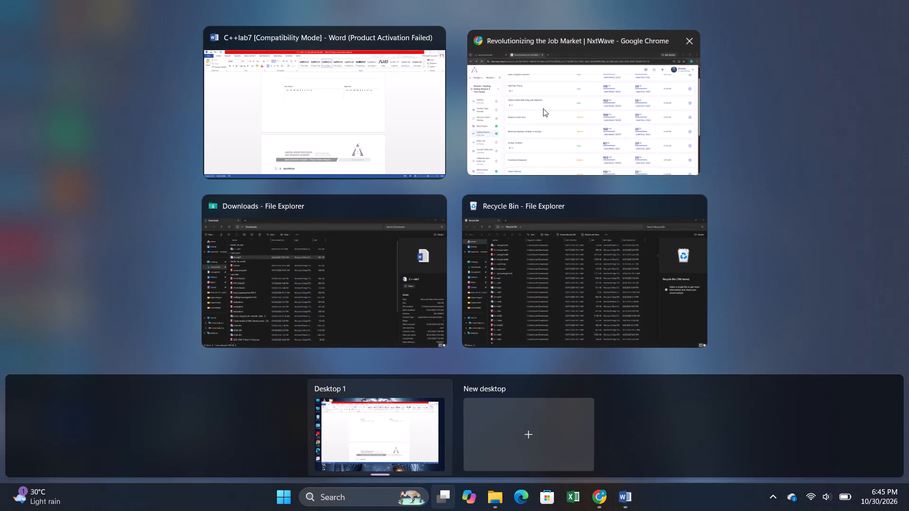
left_click(556, 105)
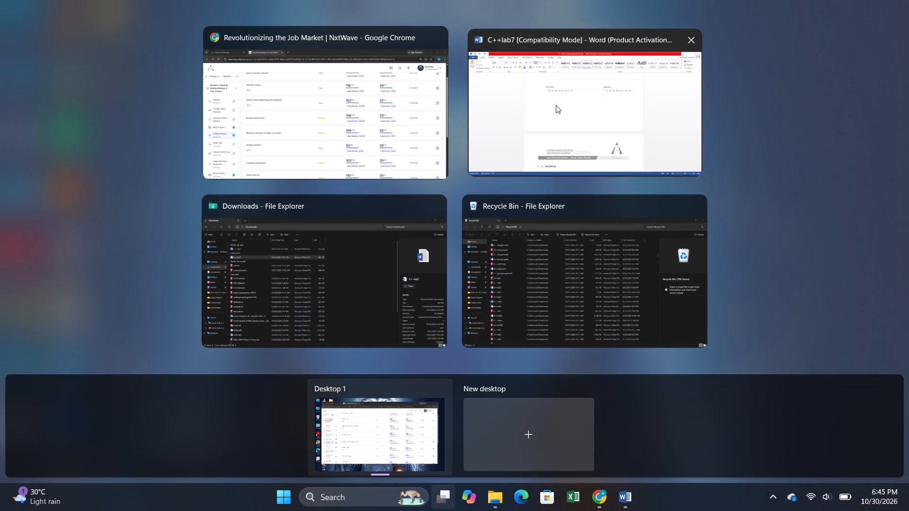
type("NUMBERS")
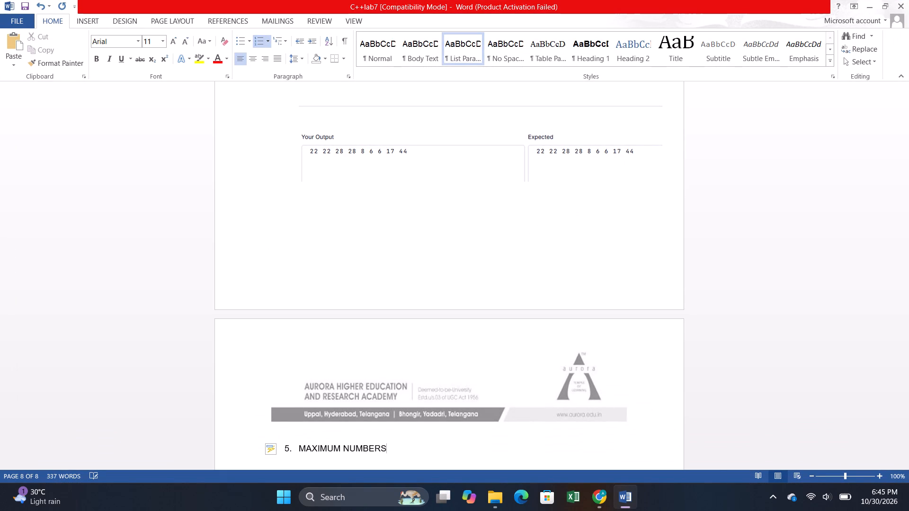
key("BackSpace")
key("space")
type("OF")
key("space")
type("BALLS IN THE S")
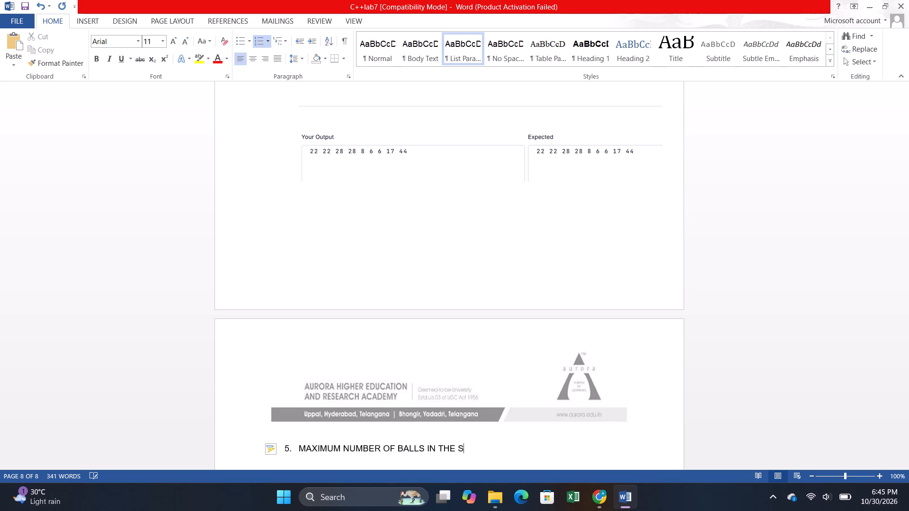
key("BackSpace")
type("BOX")
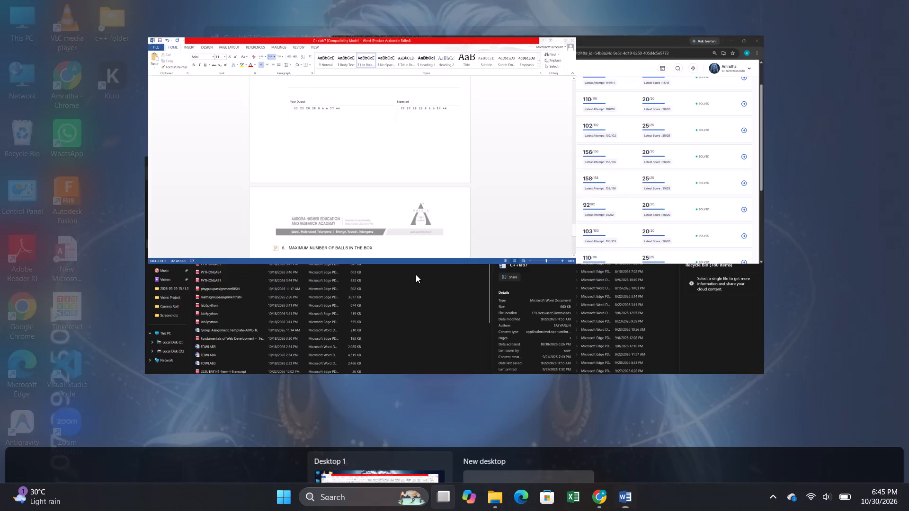
Finish heading 5 with ":-", end the numbered list and add blank lines below it.
left_click(539, 132)
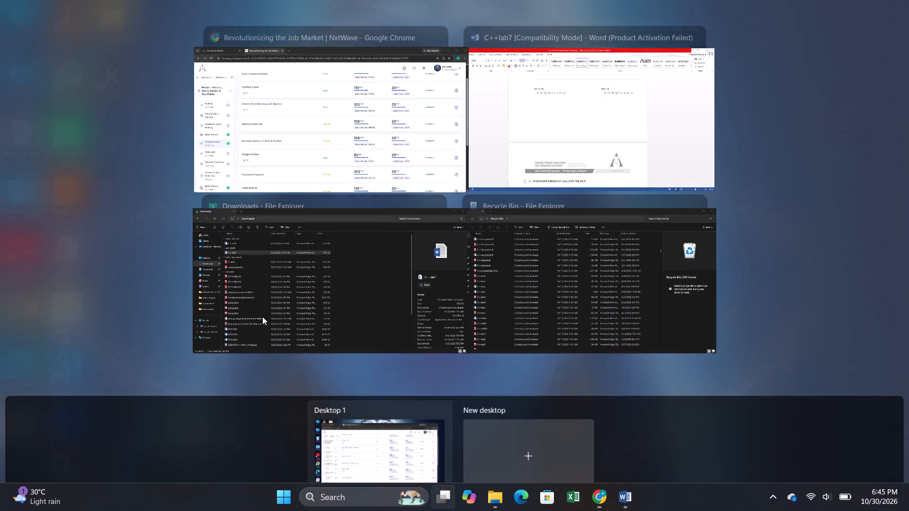
left_click(542, 126)
scroll(425, 286, "down", 1)
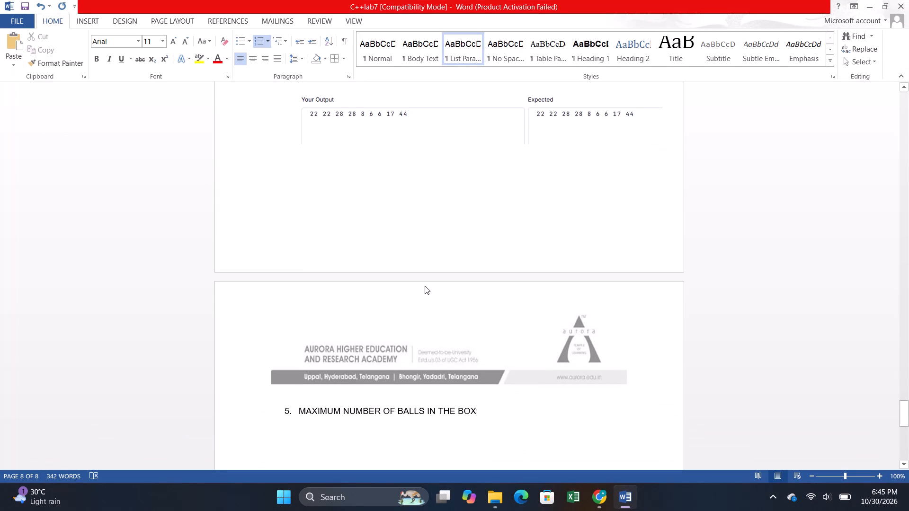
scroll(425, 286, "down", 1)
key("shift+colon")
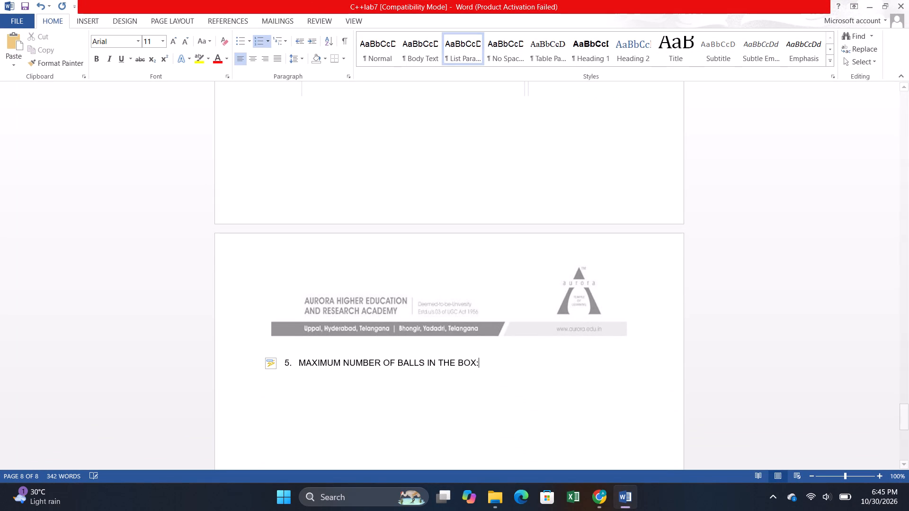
key("minus")
key("Return")
key("Return")
key("Return")
key("Return")
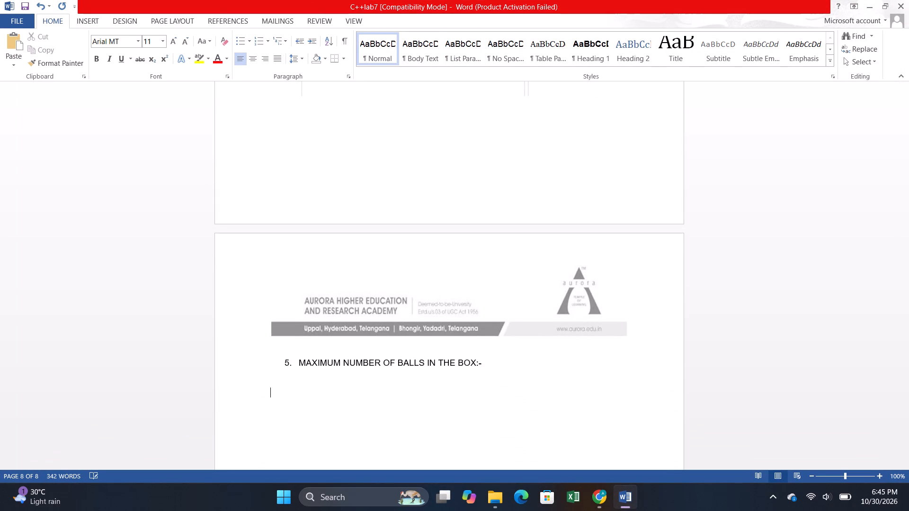
key("Return")
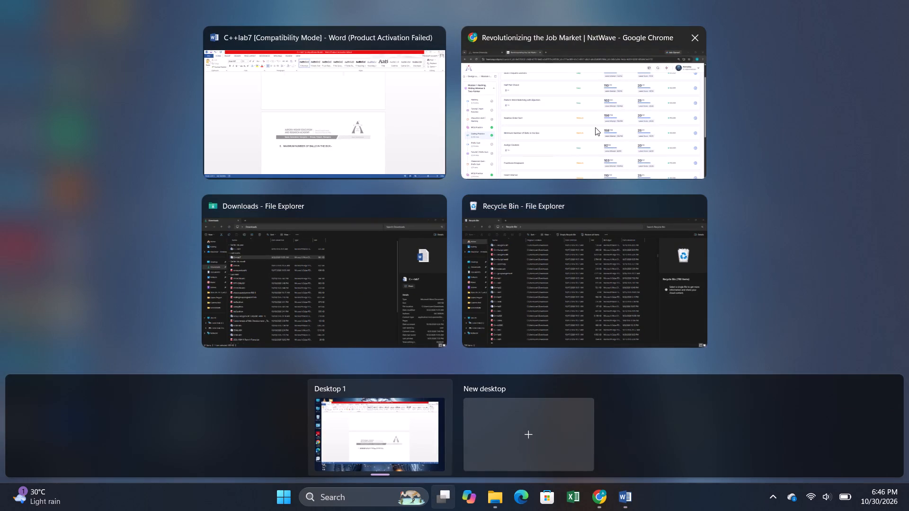
Switch to Chrome, open the Minimum Number of Balls in the Box problem and copy its entire C++ solution code.
left_click(595, 127)
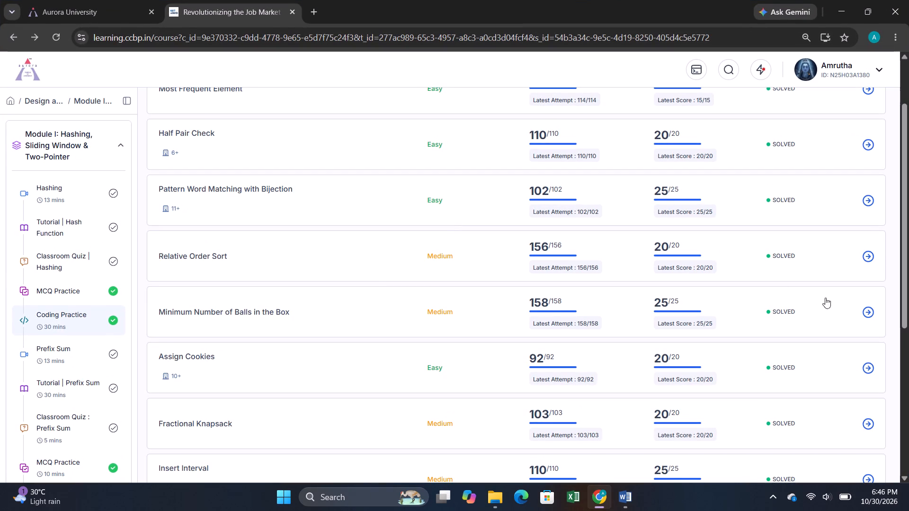
left_click(871, 314)
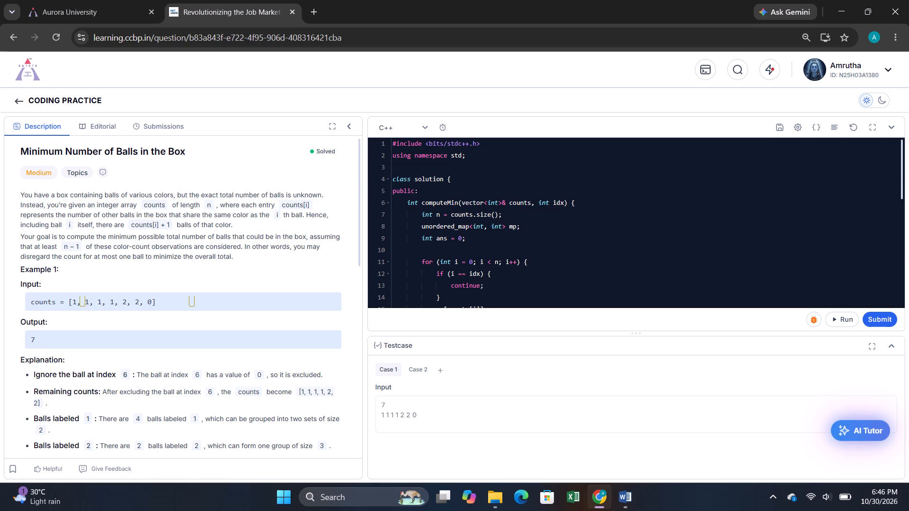
left_click_drag(393, 141, 463, 340)
key("ctrl+c")
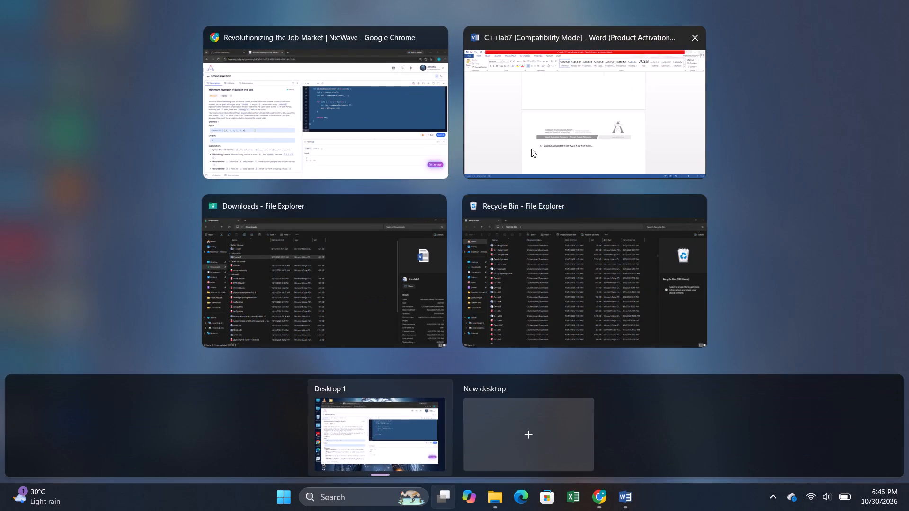
Switch to Word, paste the solution code below heading 5 and add blank lines until a new page starts.
left_click(546, 127)
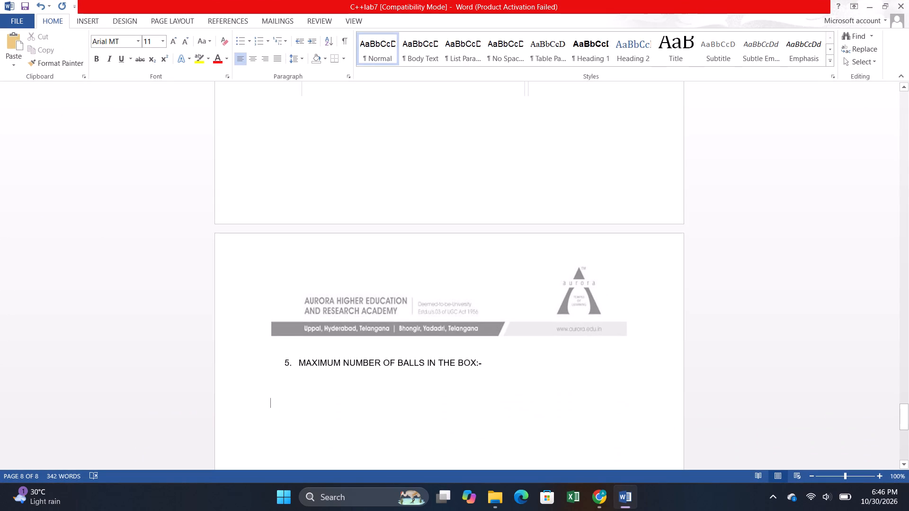
key("ctrl+v")
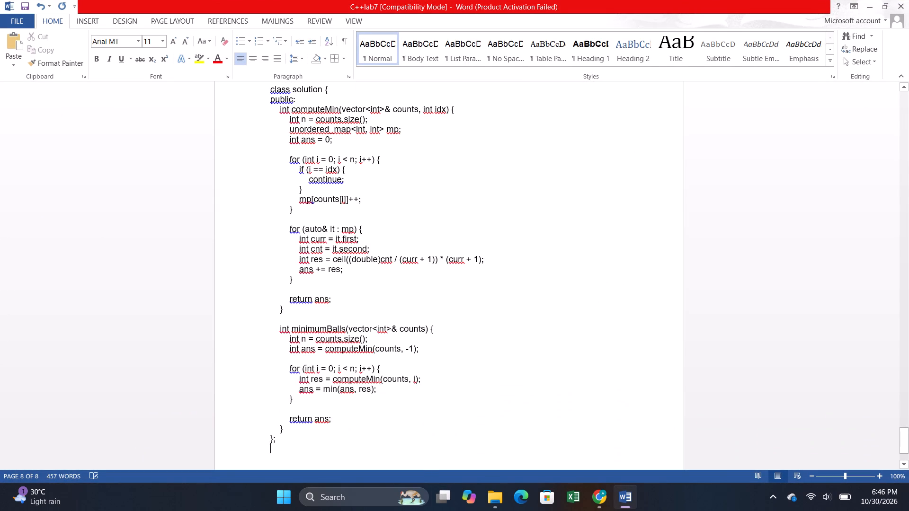
scroll(386, 419, "down", 1)
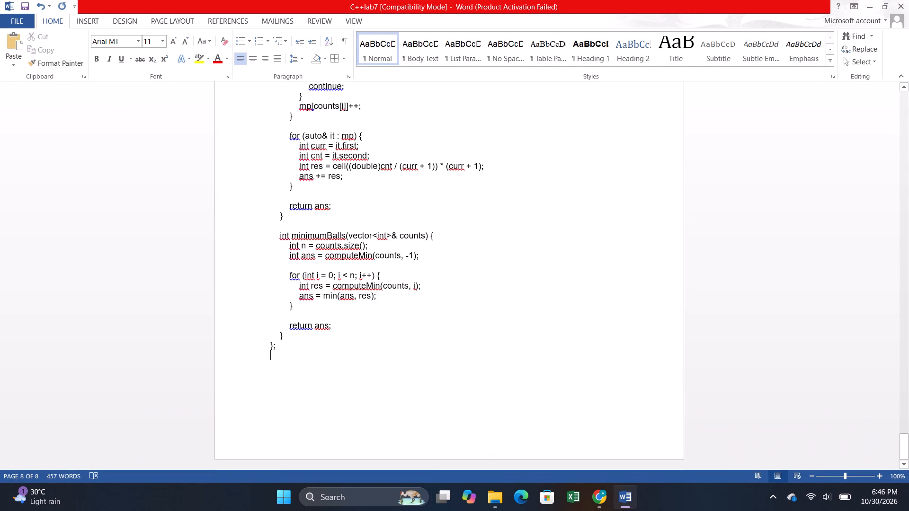
key("Return")
key("Return")
key("Return")
key("Return")
key("Return")
key("Return")
key("Return")
key("Return")
key("Return")
key("Return")
key("Return")
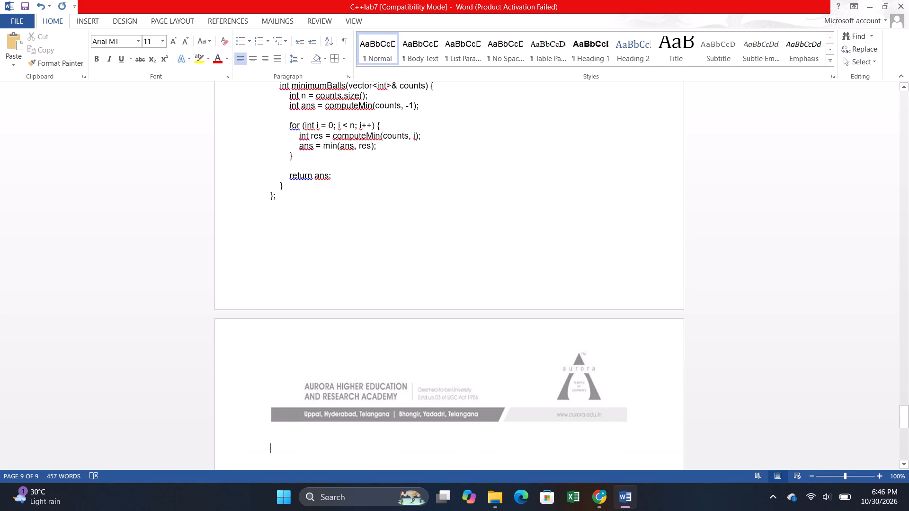
key("Return")
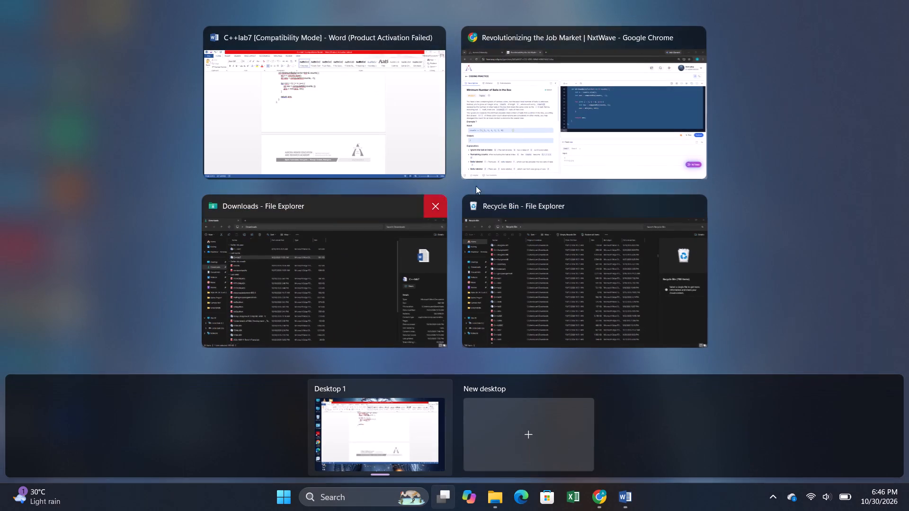
Switch to Chrome, run the Minimum Number of Balls in the Box code on the test cases and deselect the code.
left_click(603, 131)
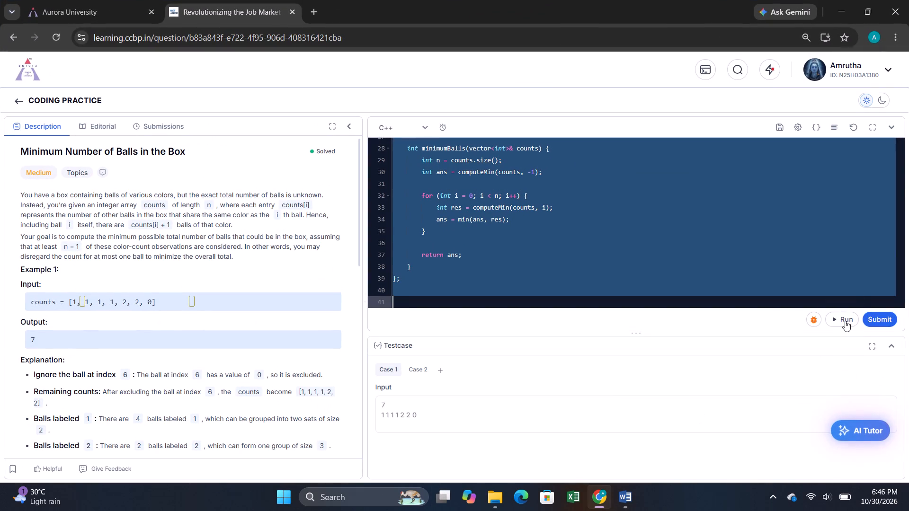
left_click(845, 321)
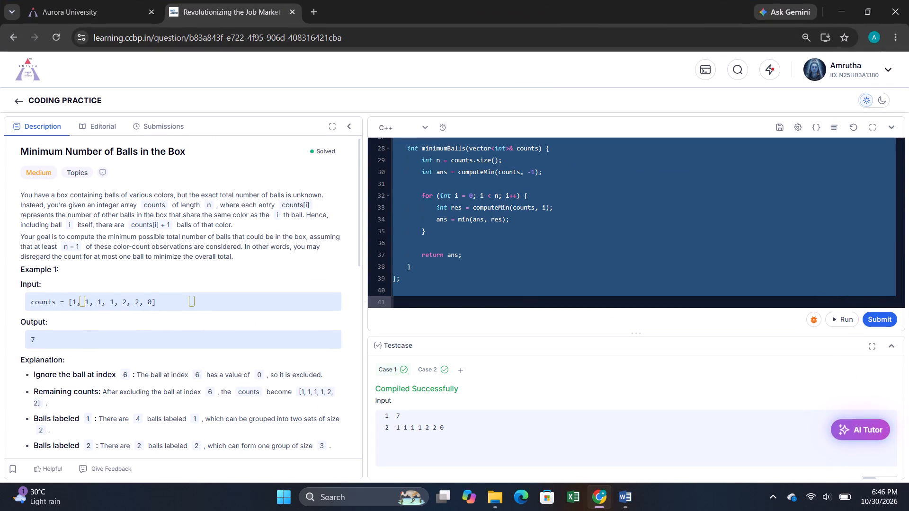
left_click(604, 256)
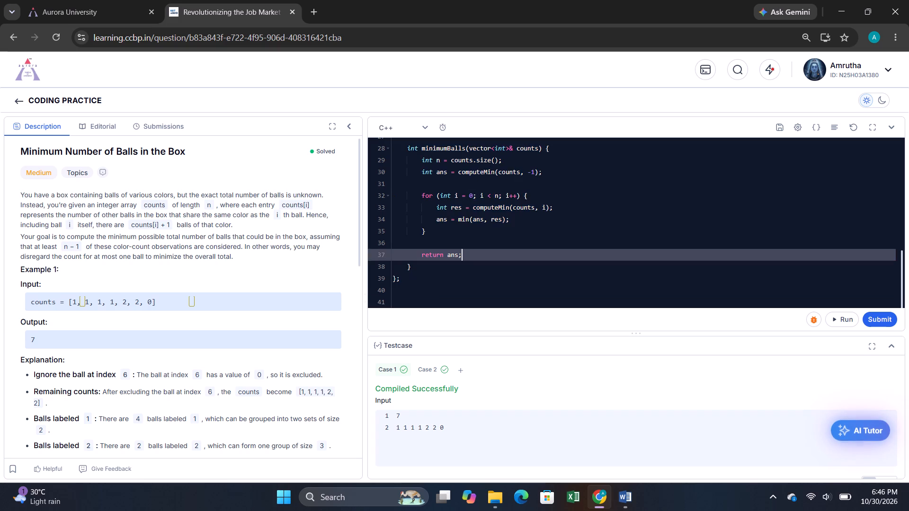
Capture a screenshot from the page header down to the compile result, covering the start of the Minimum Number of Balls in the Box code.
scroll(604, 256, "up", 7)
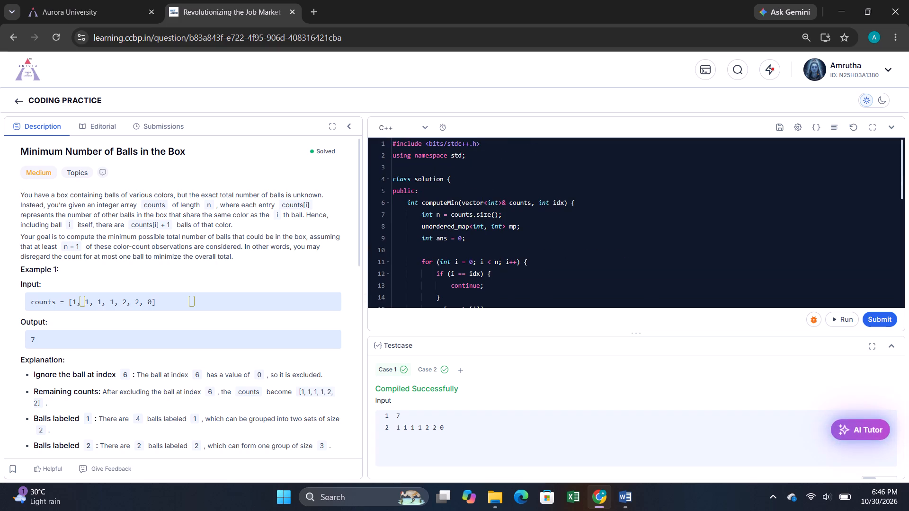
key("Print")
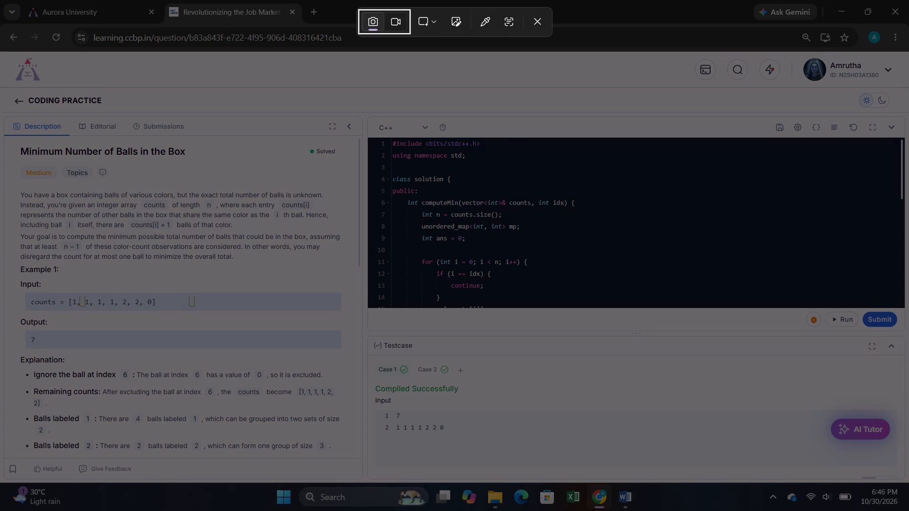
left_click_drag(390, 51, 867, 124)
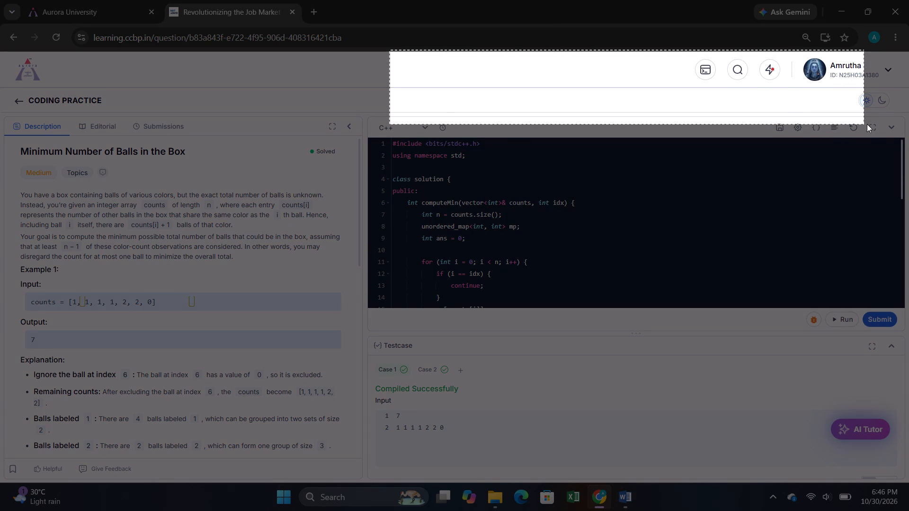
left_click_drag(867, 124, 888, 248)
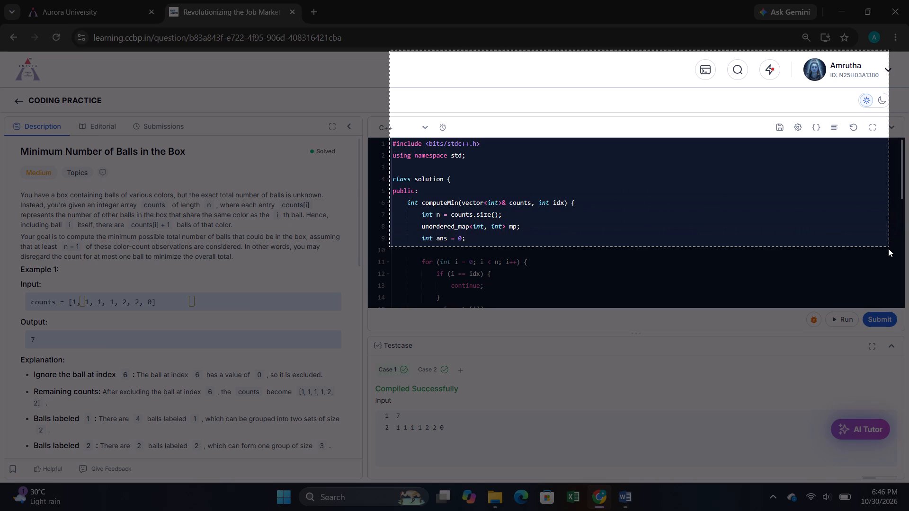
left_click_drag(888, 248, 881, 407)
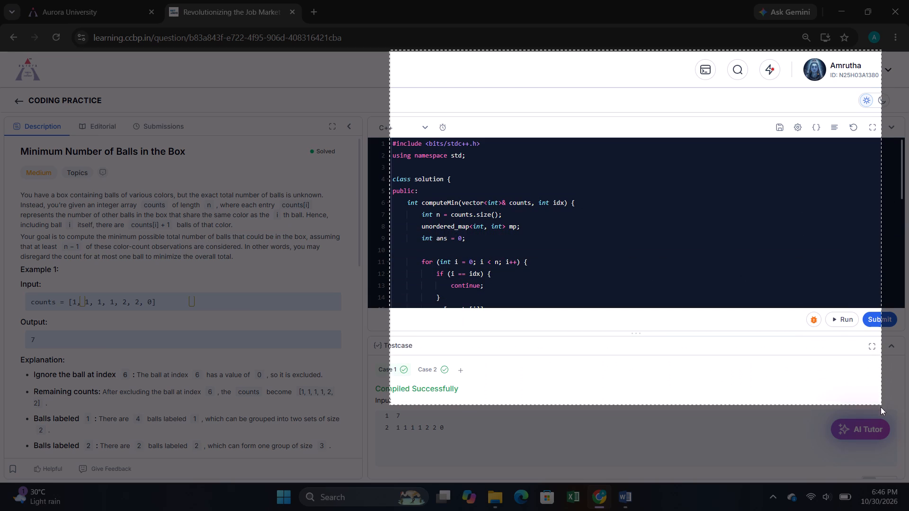
left_click_drag(881, 407, 903, 398)
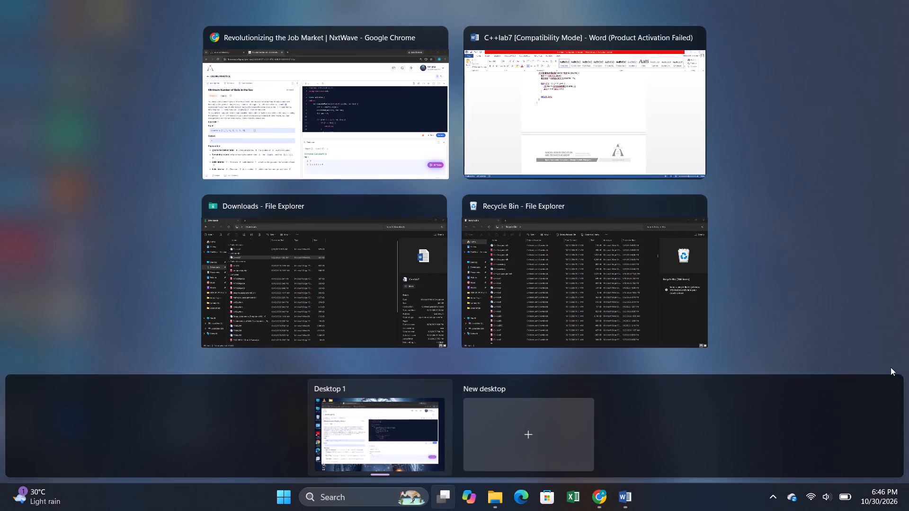
Switch to Word, paste the code screenshot on the new page after the solution code and add blank lines below it.
left_click(540, 114)
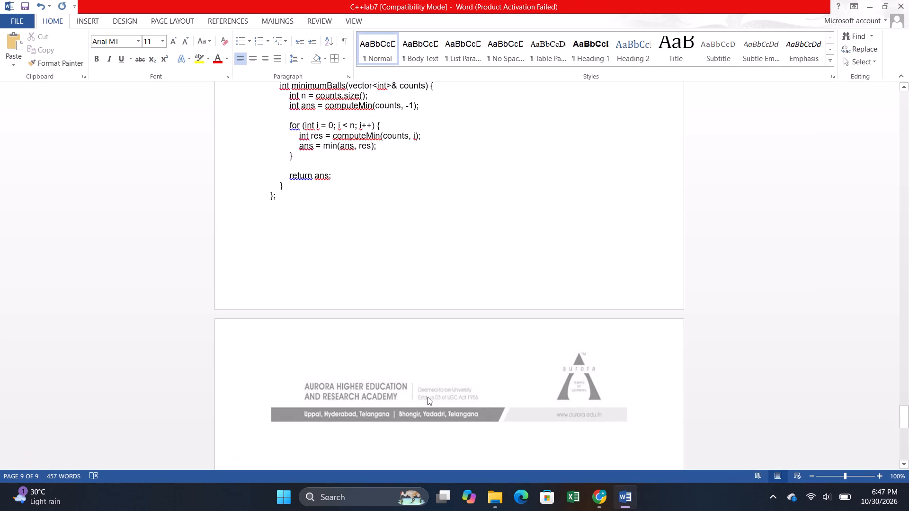
key("ctrl+v")
key("Return")
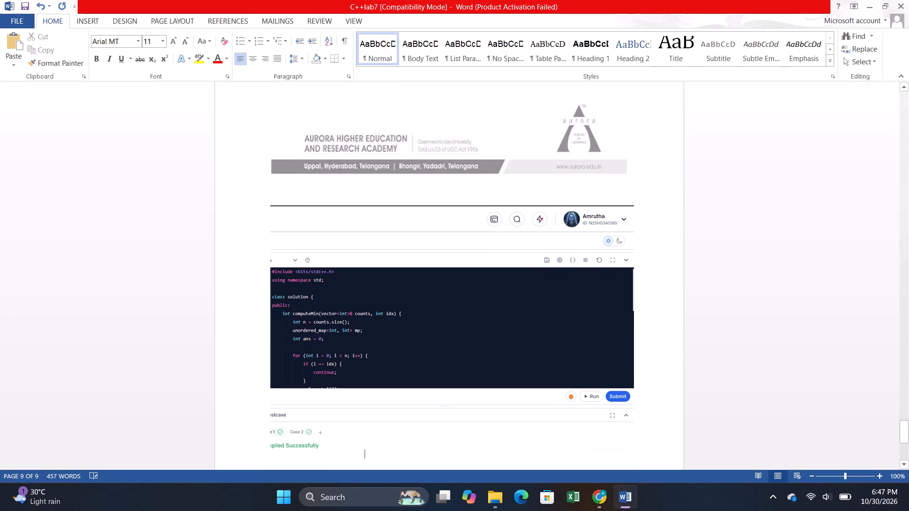
key("Return")
key("Return")
key("Return")
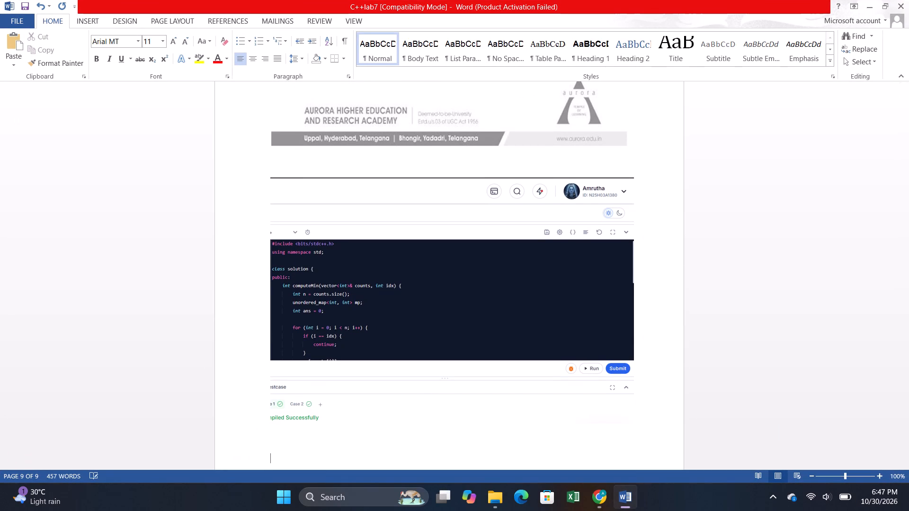
Switch to Chrome and capture a screenshot of the Your Output and Expected boxes in the test case results.
left_click(581, 107)
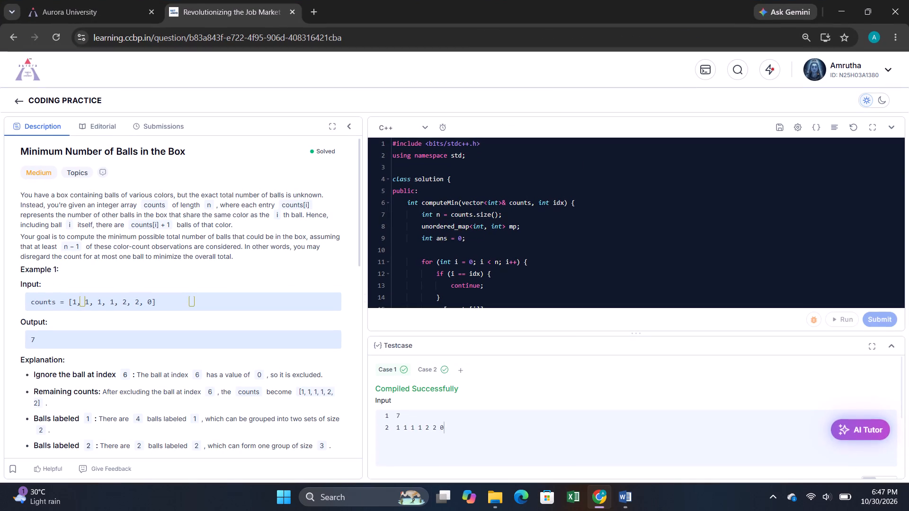
scroll(567, 411, "down", 3)
key("Print")
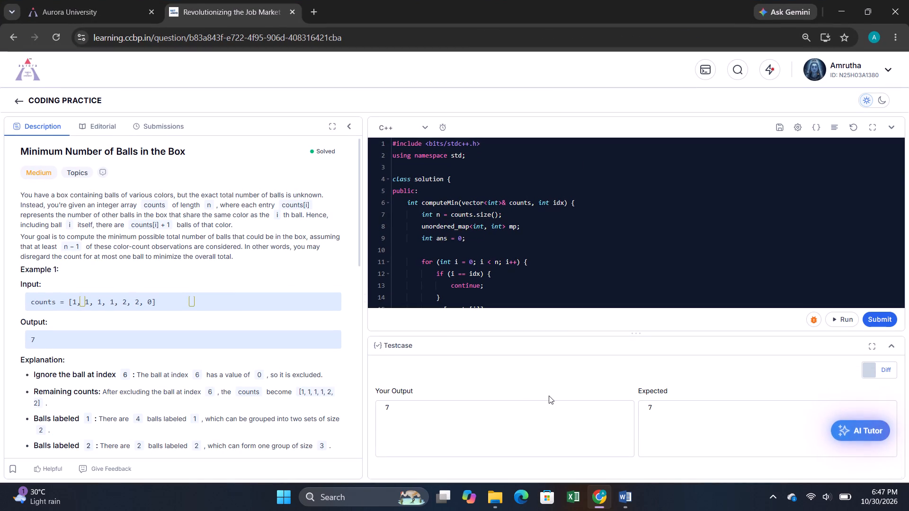
left_click_drag(370, 375, 518, 403)
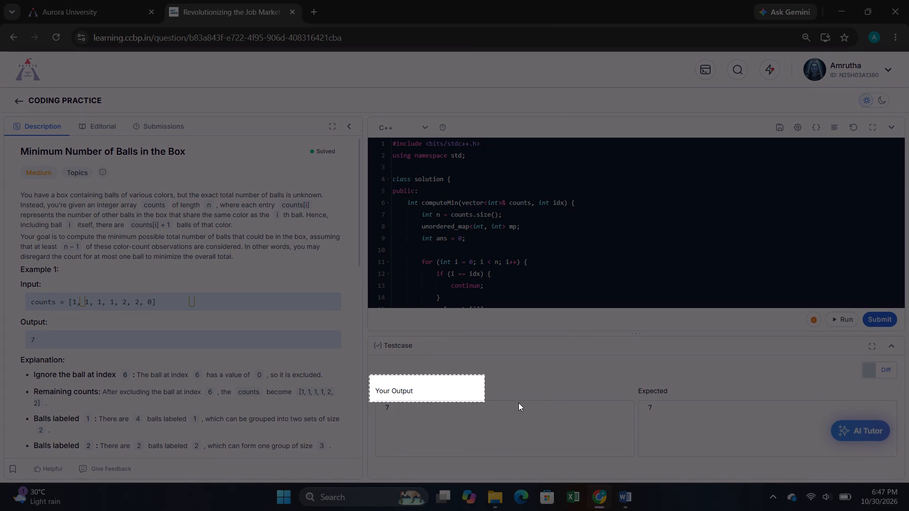
left_click_drag(518, 403, 829, 452)
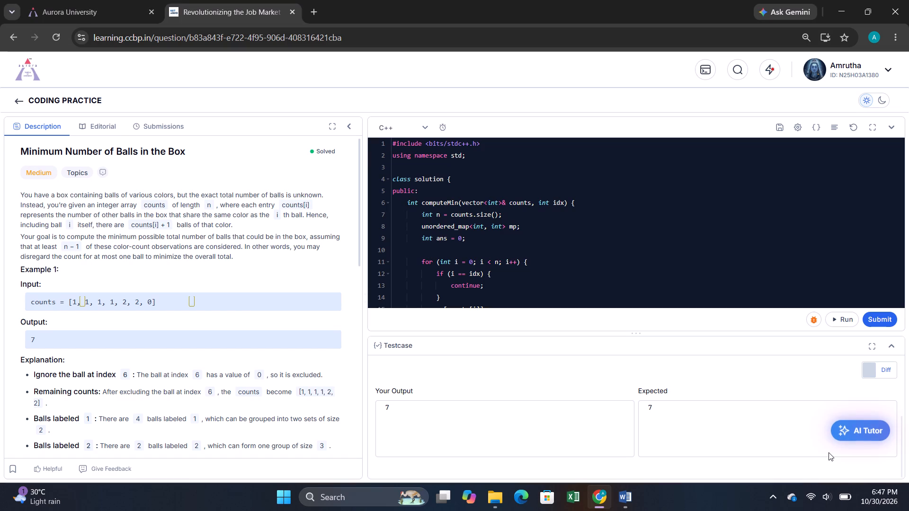
Switch to Word, paste the output screenshot below the code screenshot and add blank lines after it.
left_click(605, 114)
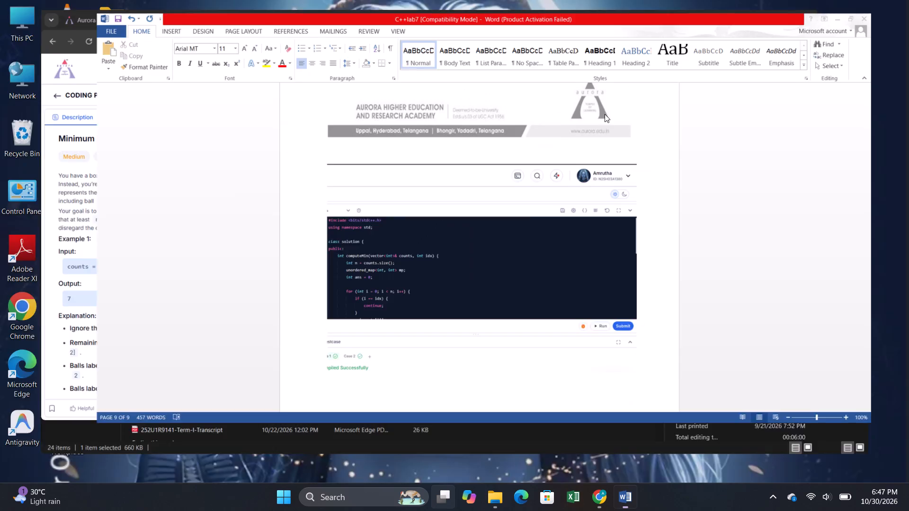
key("ctrl+v")
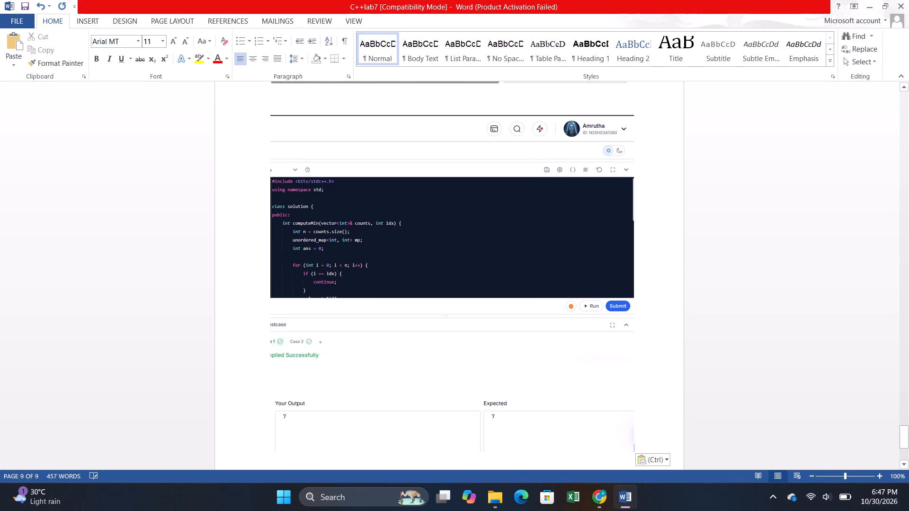
key("Return")
key("Return")
key("Return")
key("Return")
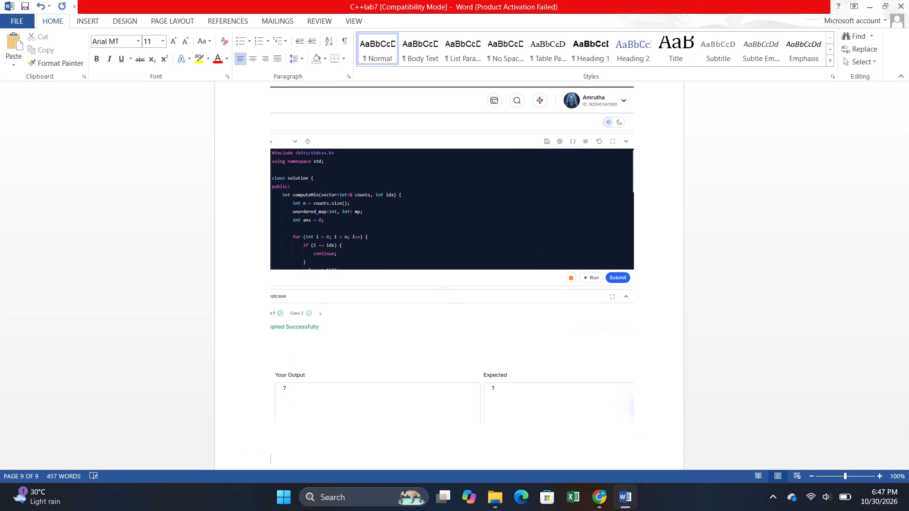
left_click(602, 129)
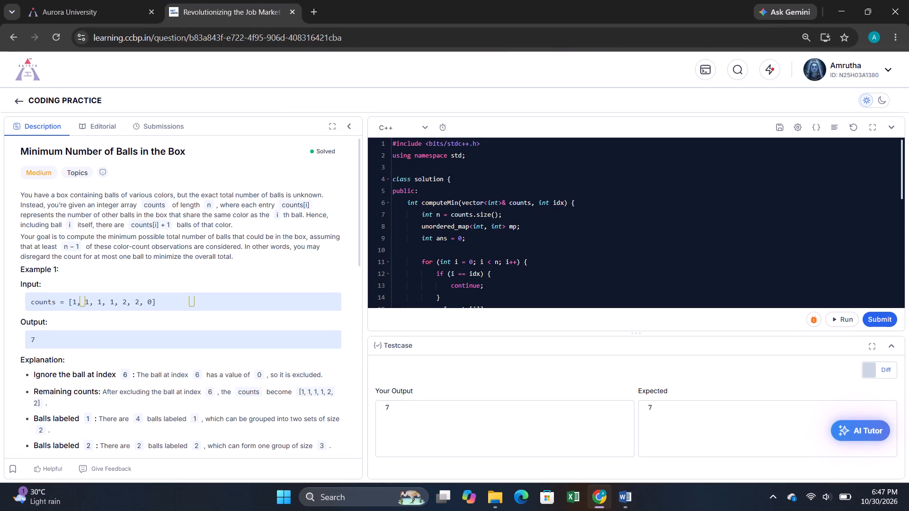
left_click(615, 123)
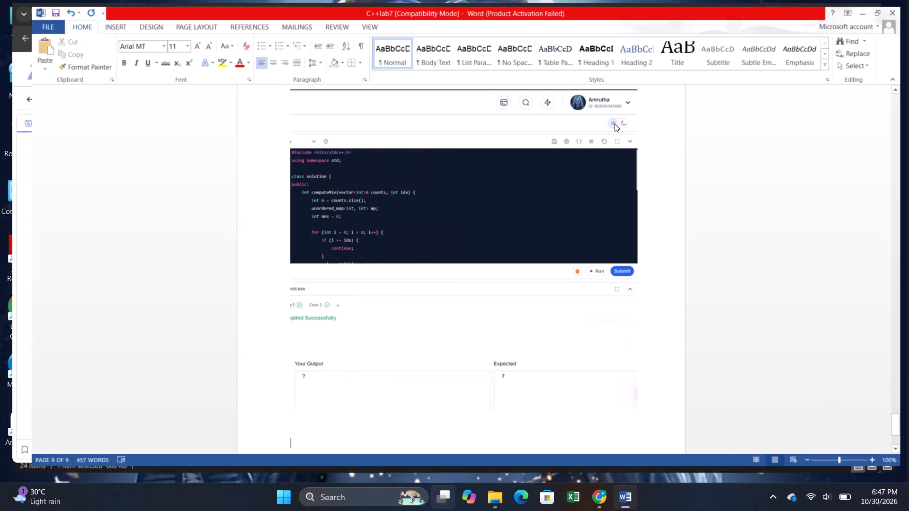
Adjust the blank space below the output screenshot, leaving one more blank line than before.
key("Return")
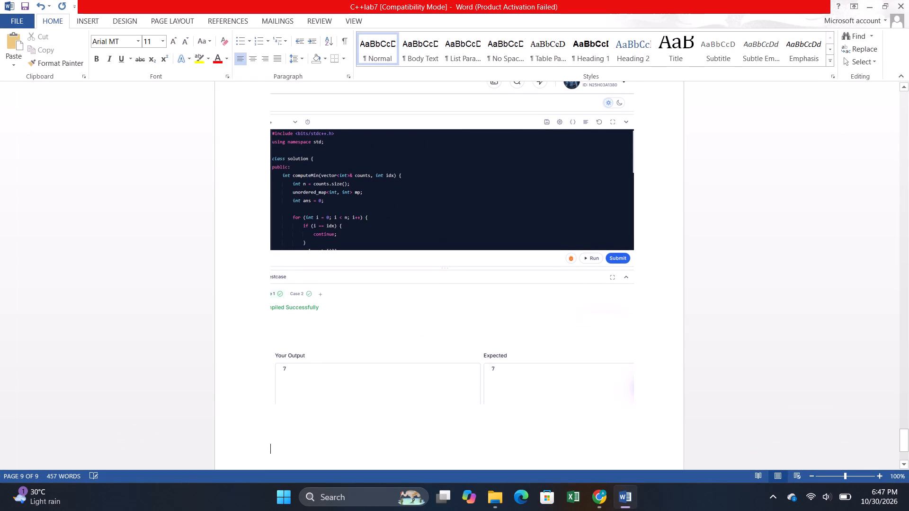
key("Return")
key("Return")
key("Return")
key("Return")
key("Return")
key("Return")
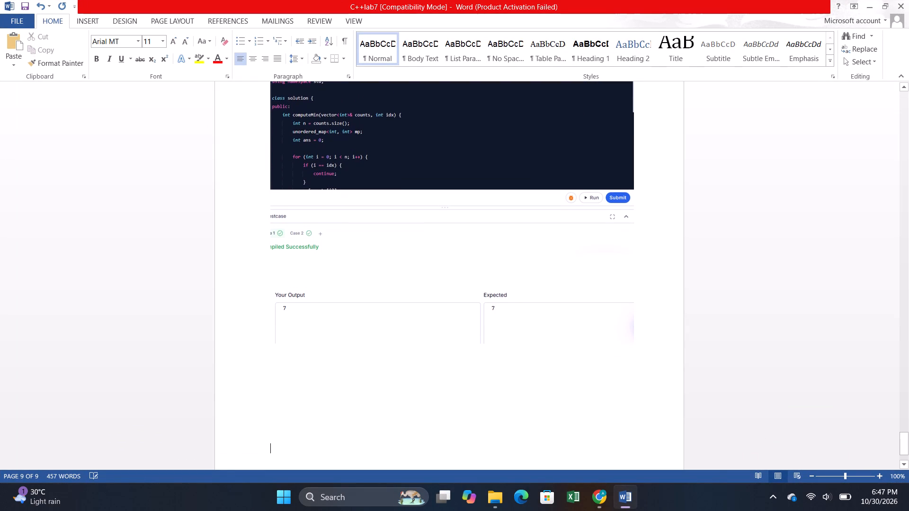
key("Return")
key("BackSpace")
key("BackSpace")
key("BackSpace")
key("BackSpace")
key("BackSpace")
key("BackSpace")
key("BackSpace")
Check heading 5 and its content, and start numbered list item 6 below the output screenshot.
scroll(519, 264, "up", 6)
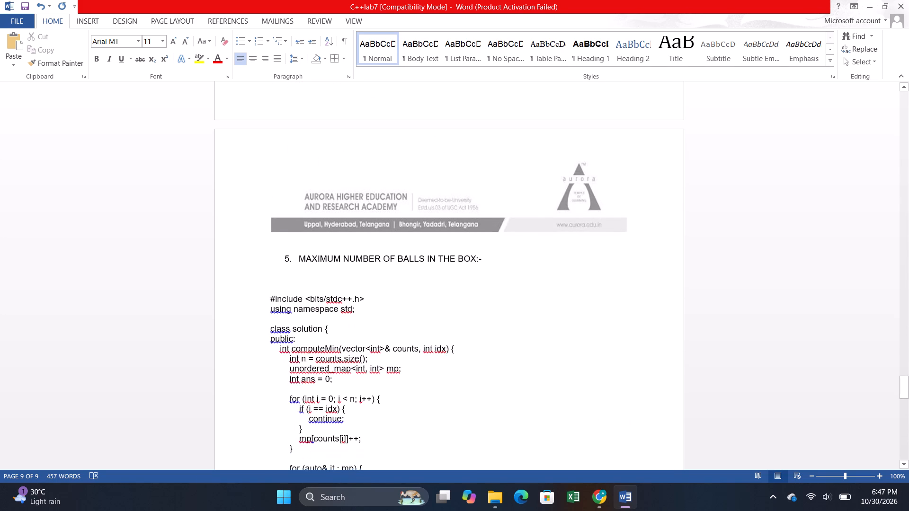
scroll(519, 264, "down", 6)
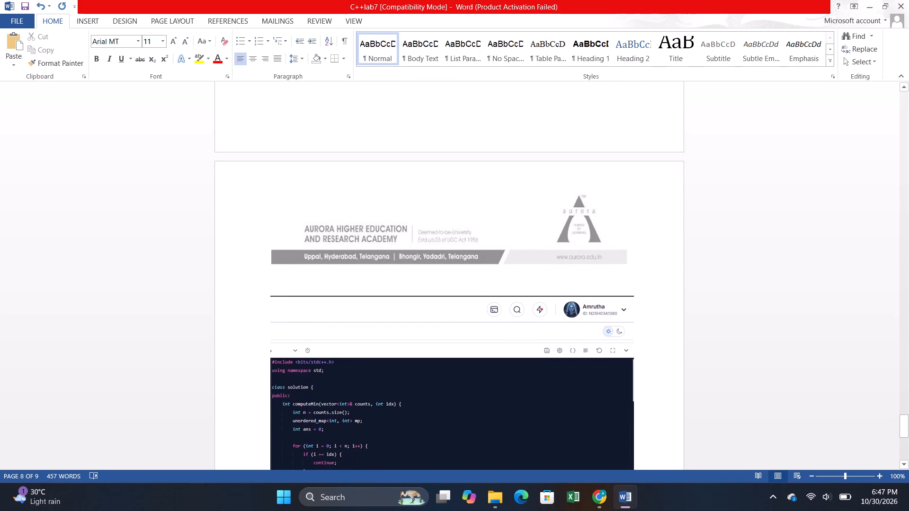
scroll(519, 264, "down", 3)
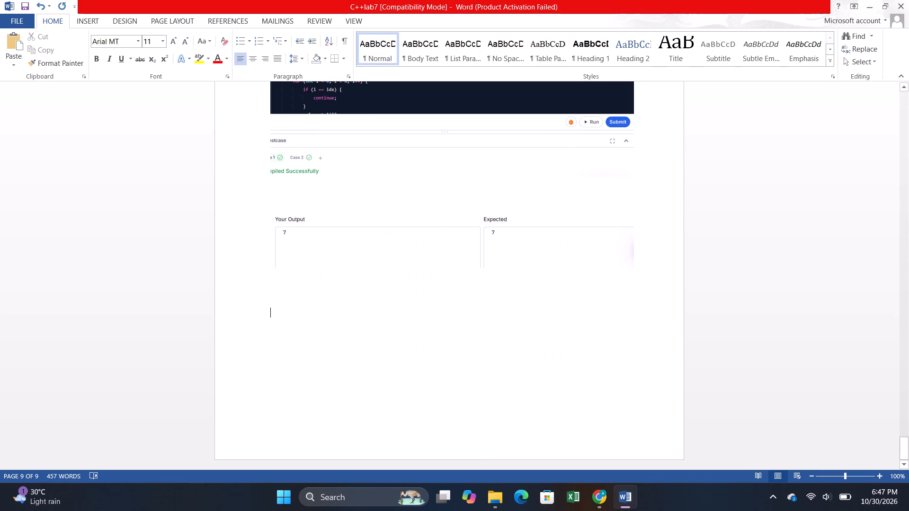
key("6")
key("space")
key("BackSpace")
type(".")
key("space")
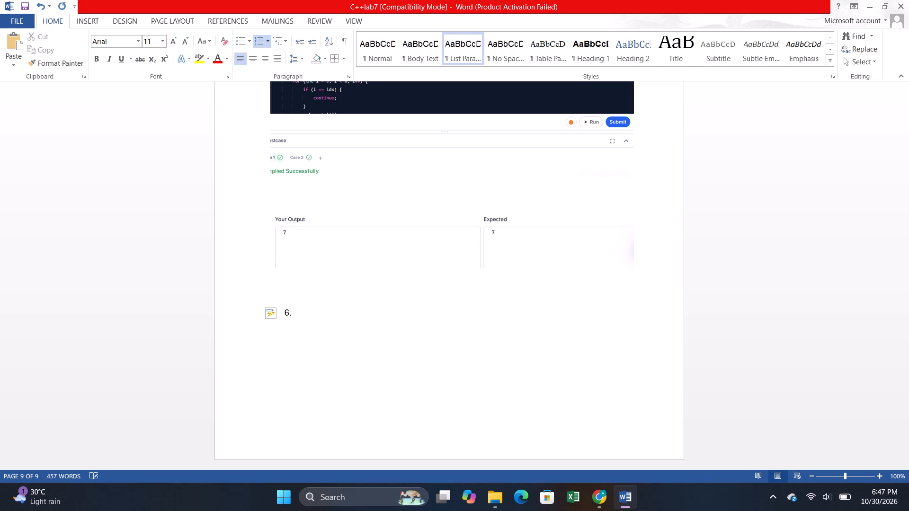
Look up the problem after Minimum Number of Balls in Chrome's Coding Practice list and enter "ASSIGN COOKIES:-" as heading 6 in Word.
left_click(594, 110)
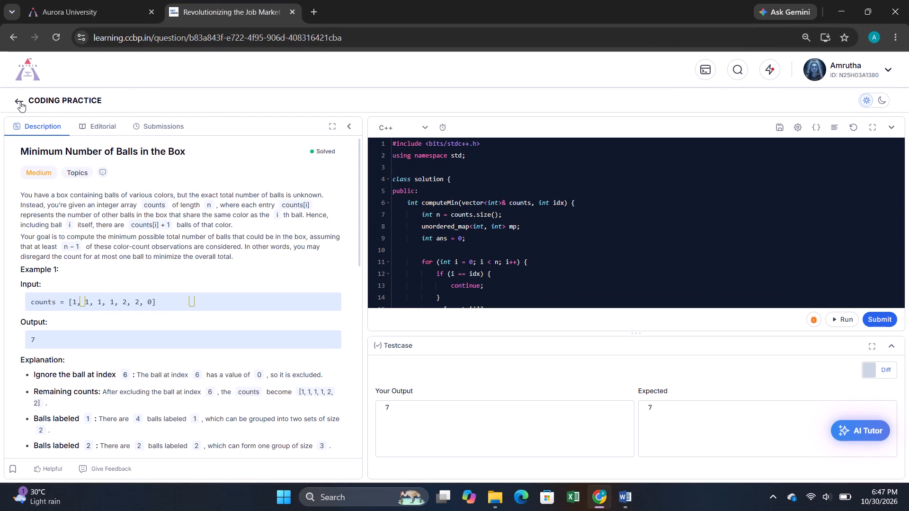
left_click(20, 102)
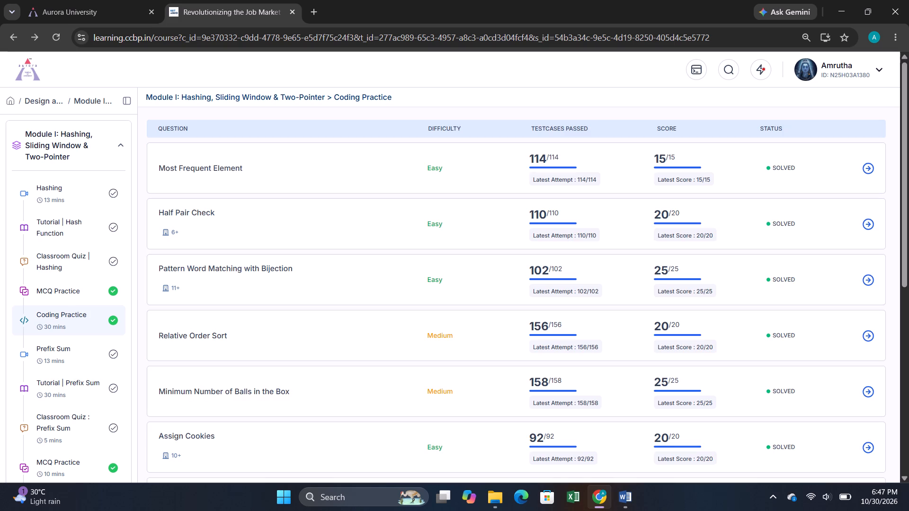
scroll(79, 131, "down", 1)
scroll(285, 154, "down", 1)
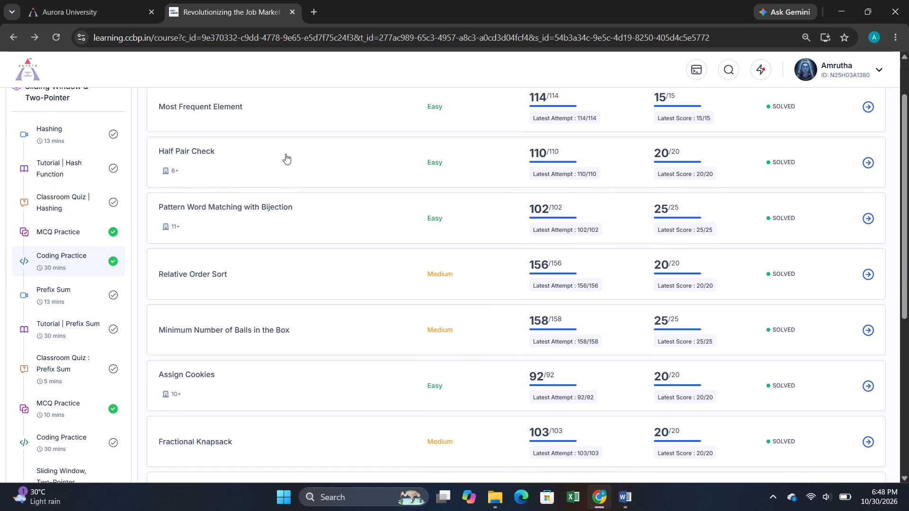
scroll(285, 154, "down", 1)
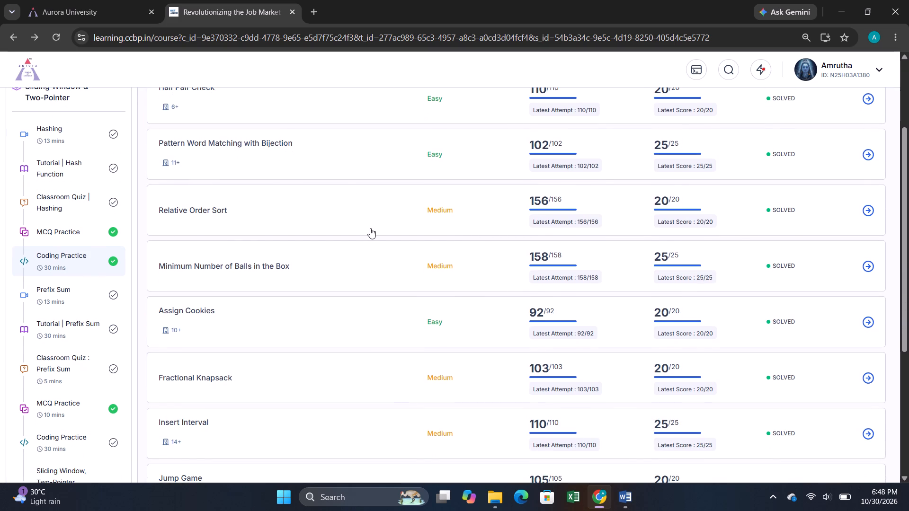
left_click(564, 104)
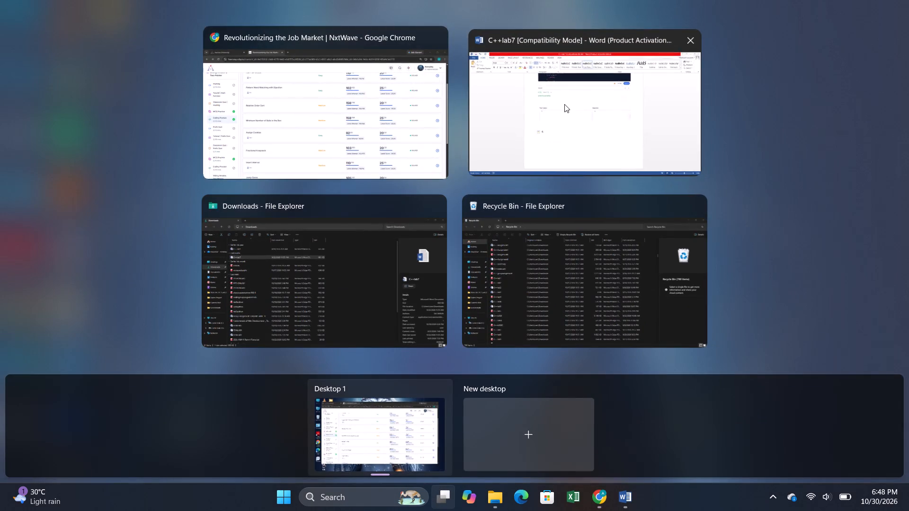
type("ASSI")
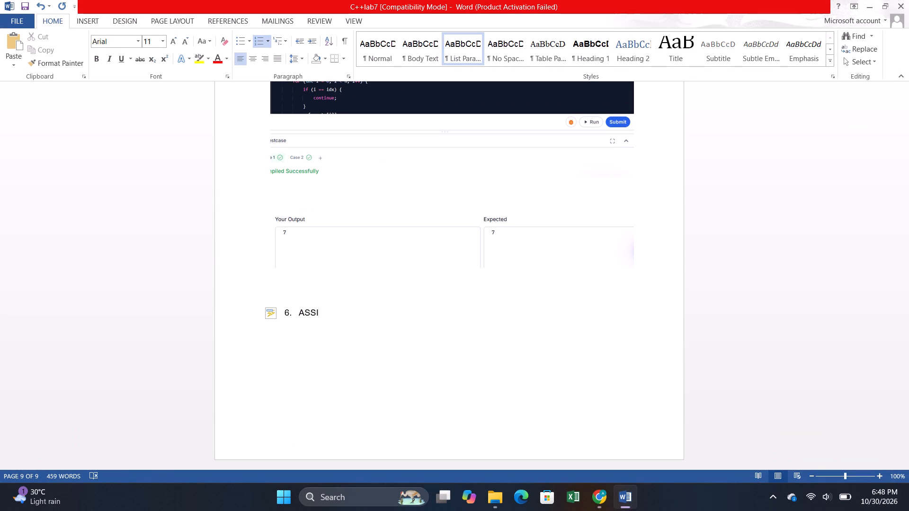
left_click(571, 130)
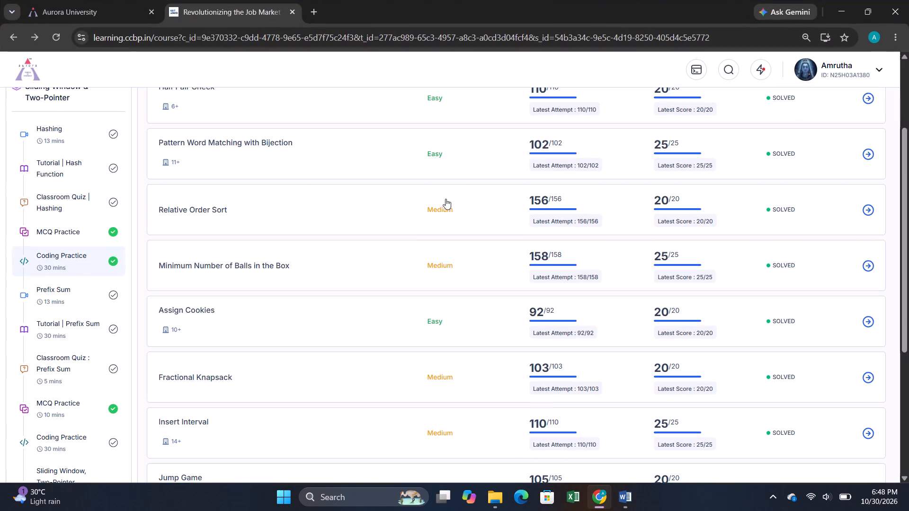
left_click(553, 142)
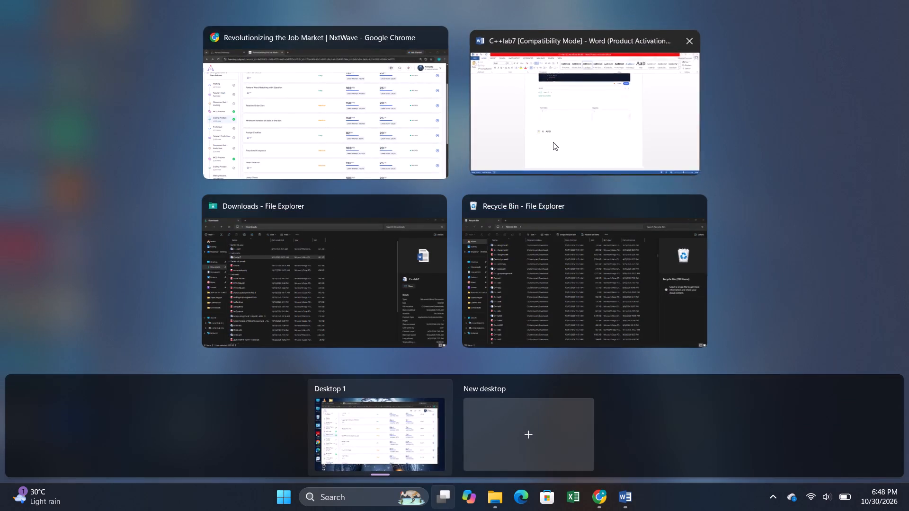
type("GN COO")
type("KIES")
key("shift+colon")
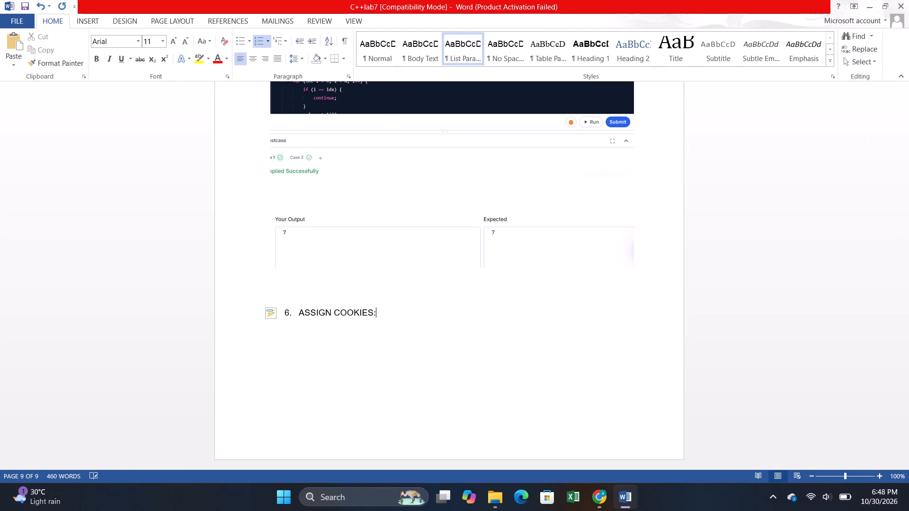
key("minus")
End the numbered list after heading 6 and leave two blank lines below it, with the insertion point at the unindented margin.
key("Return")
key("BackSpace")
key("Return")
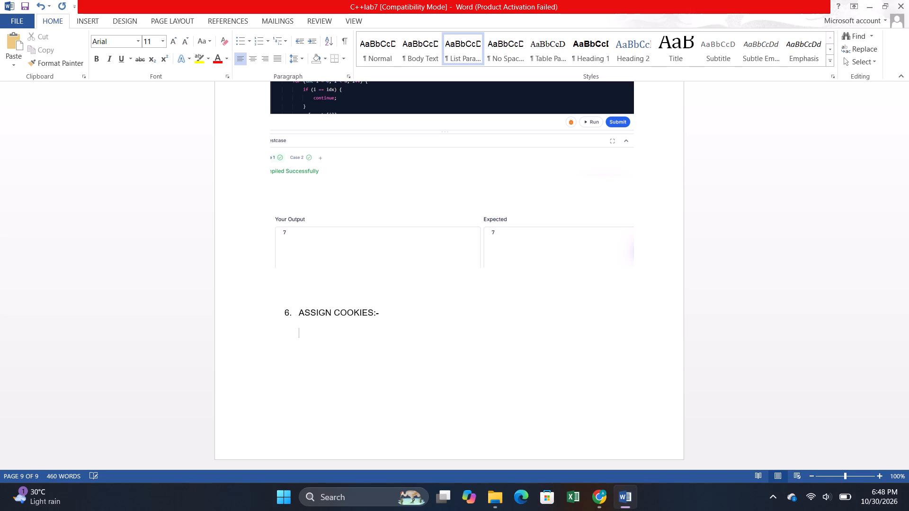
key("Left")
key("BackSpace")
key("Return")
key("Return")
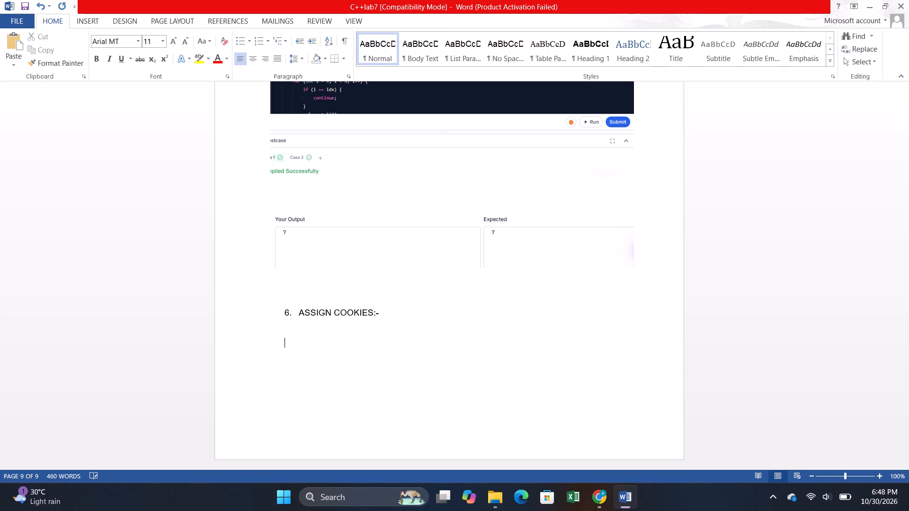
key("BackSpace")
key("BackSpace")
key("BackSpace")
key("Return")
key("Return")
Switch to Chrome, open the Assign Cookies problem and copy its complete C++ solution code.
left_click(683, 68)
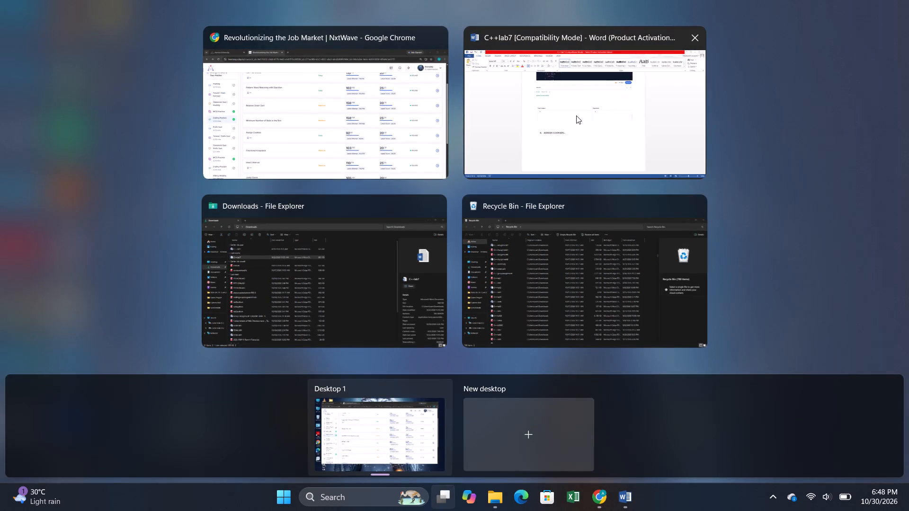
left_click(576, 115)
left_click(625, 125)
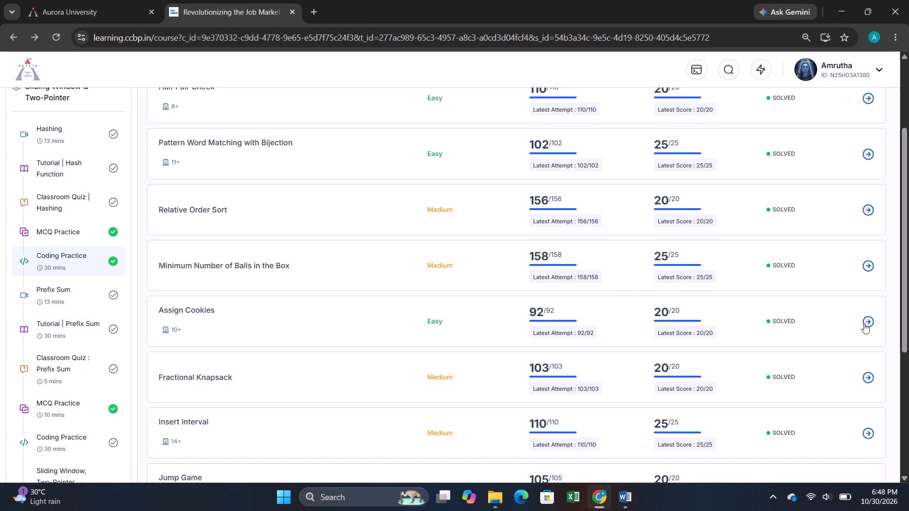
scroll(806, 320, "down", 2)
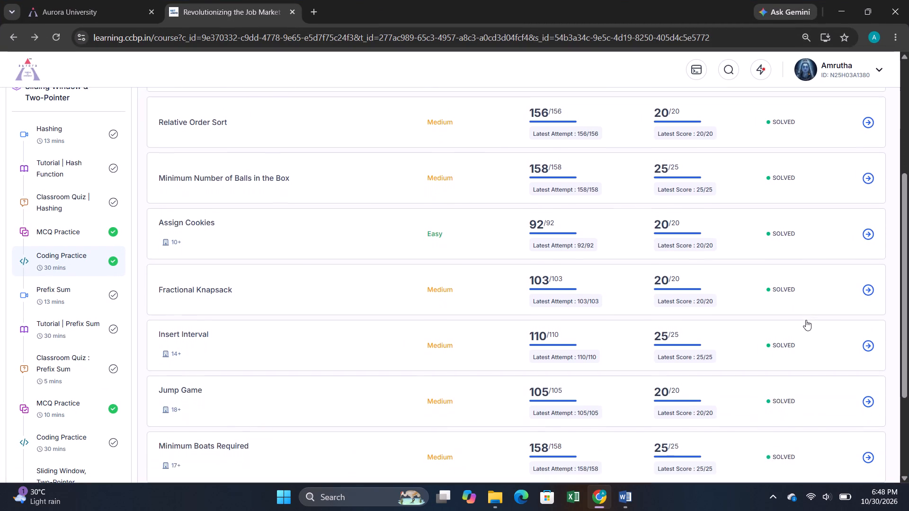
scroll(806, 320, "down", 1)
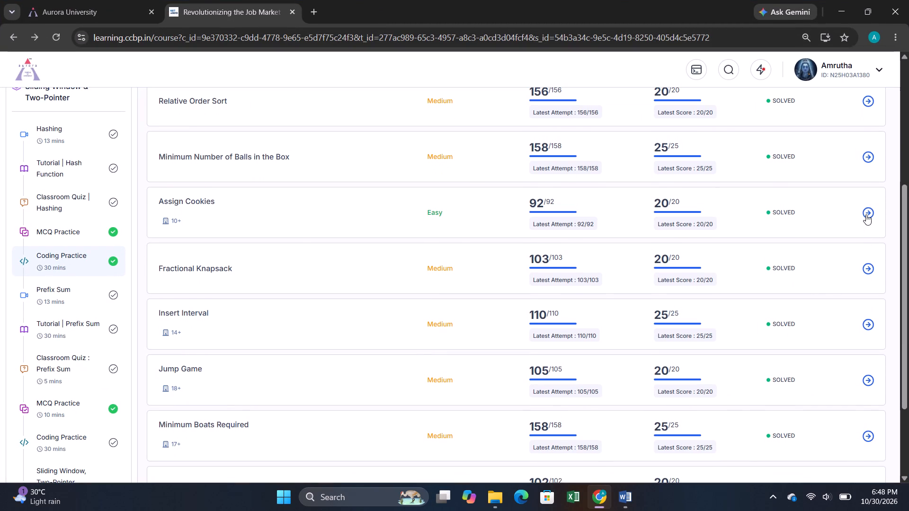
left_click(866, 214)
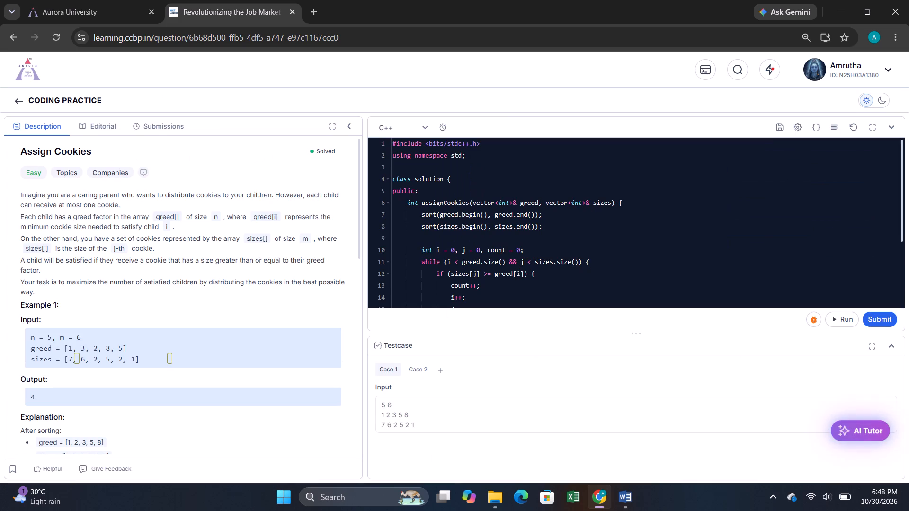
left_click_drag(392, 142, 478, 320)
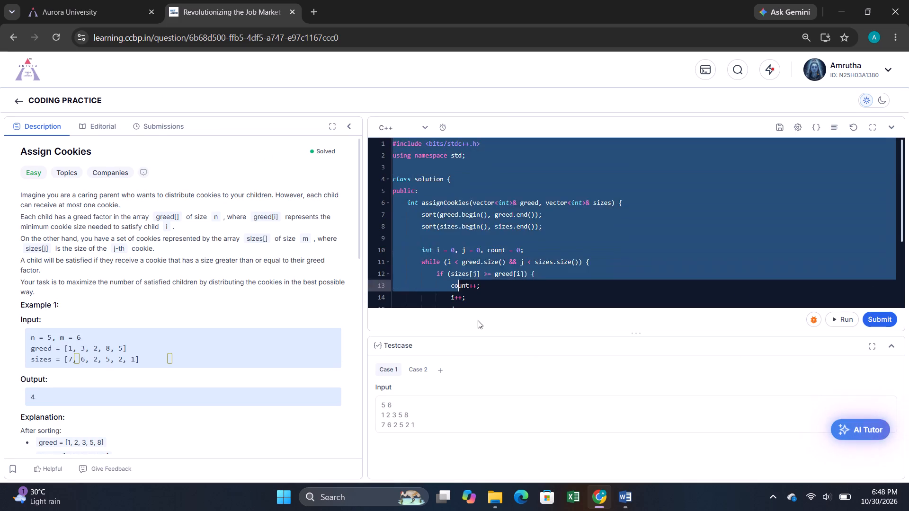
left_click_drag(478, 320, 487, 353)
key("ctrl+c")
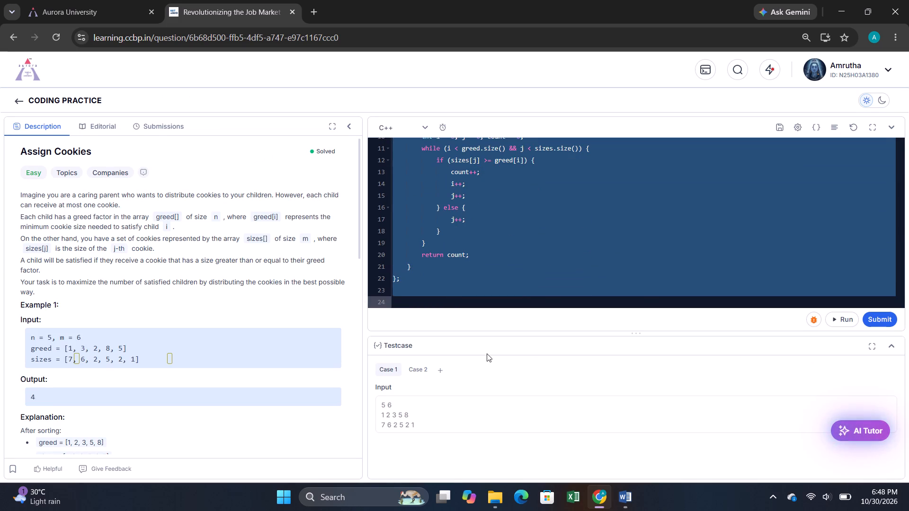
Switch to Word, paste the solution code below the ASSIGN COOKIES heading and add blank lines after it.
left_click(562, 133)
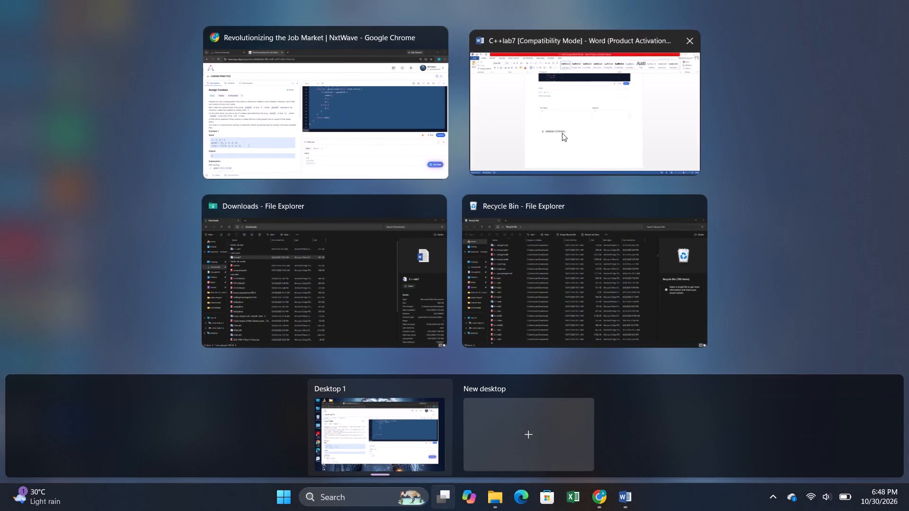
key("ctrl+v")
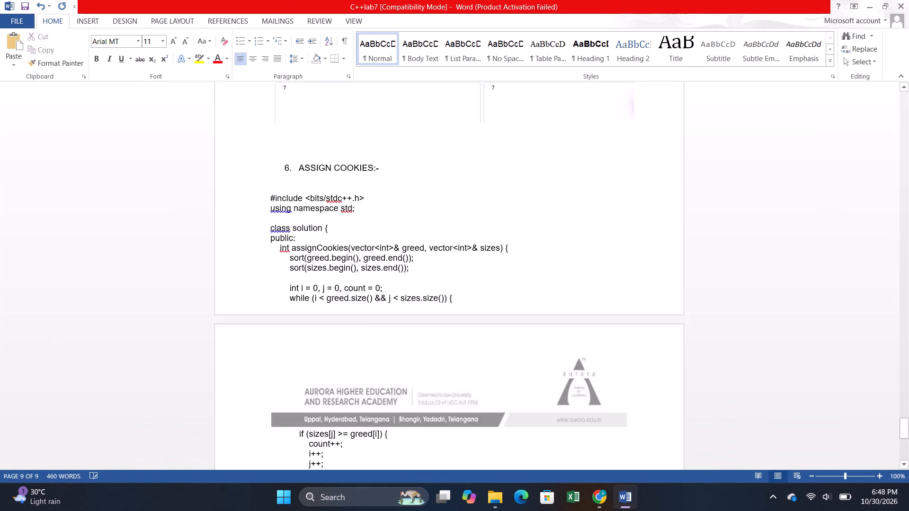
scroll(368, 407, "down", 2)
key("Return")
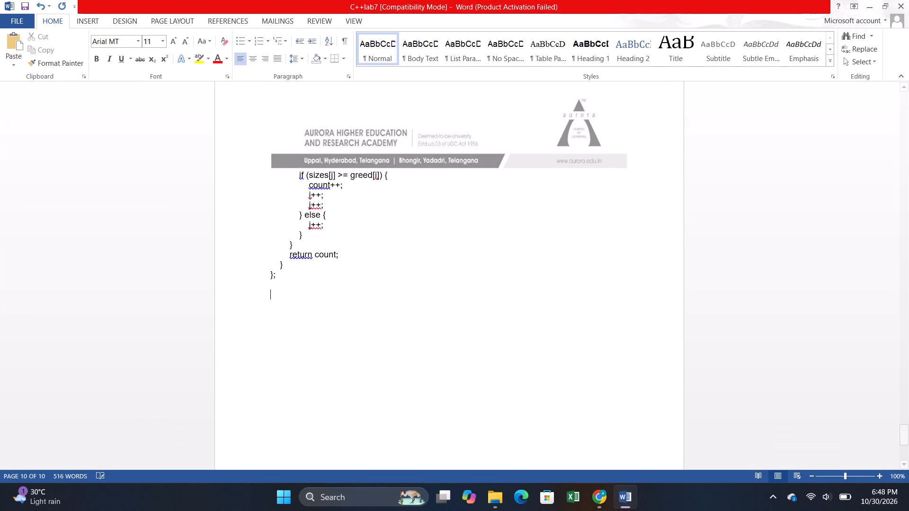
key("Return")
key("Return")
key("Return")
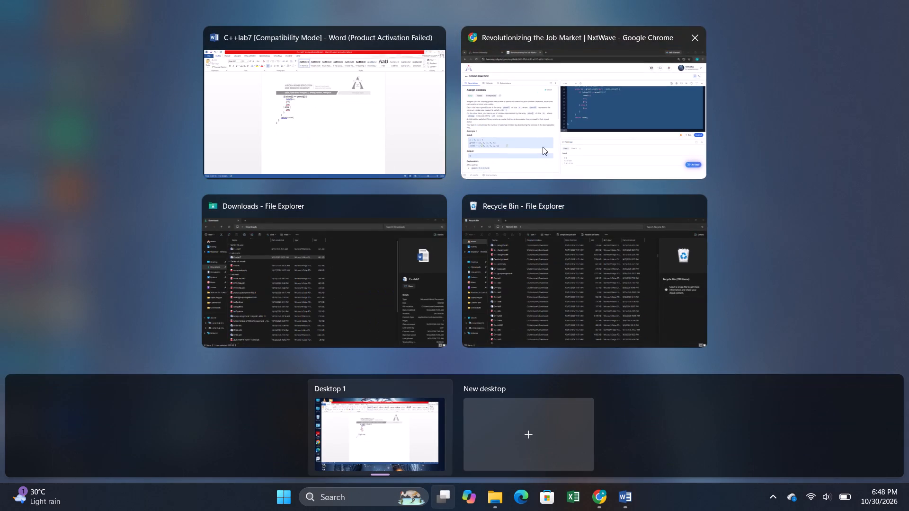
Switch to Chrome and run the Assign Cookies solution against the sample test cases.
left_click(543, 147)
left_click(639, 253)
scroll(606, 217, "up", 2)
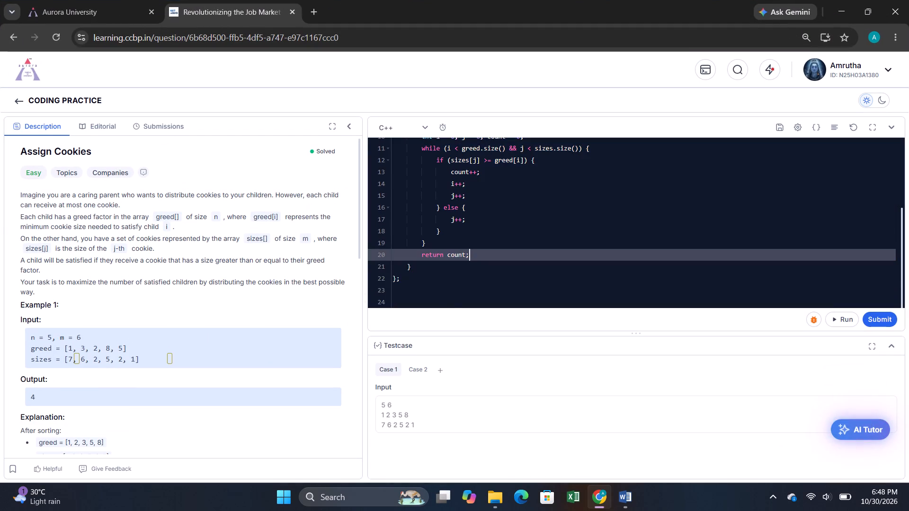
scroll(606, 217, "up", 2)
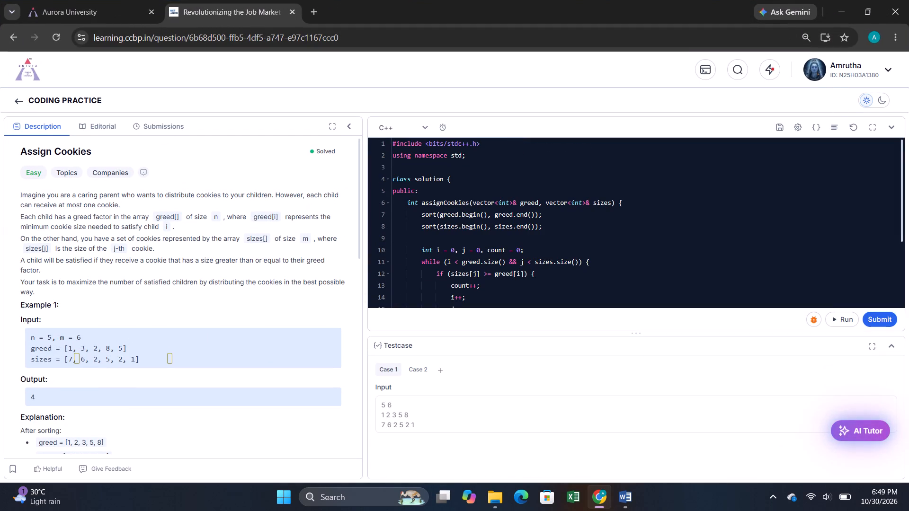
left_click(834, 323)
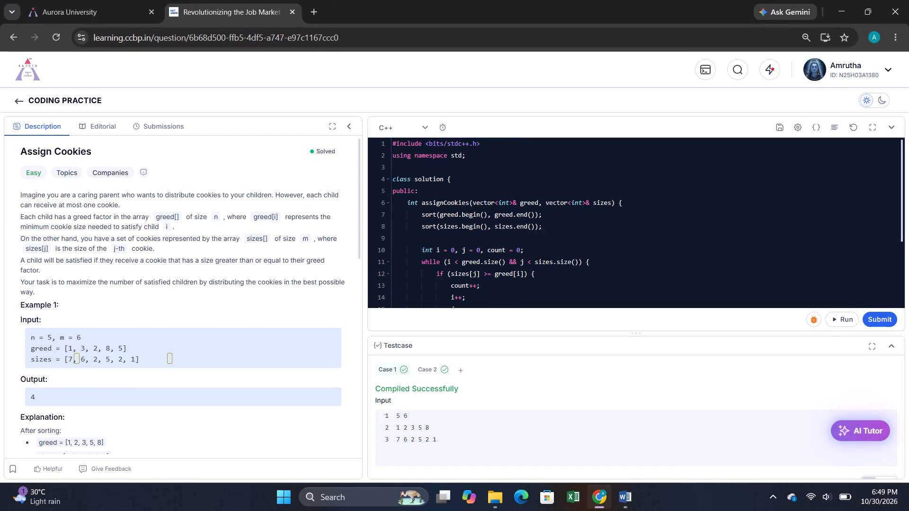
Capture a screenshot spanning the page header, the code editor and the upper part of the test case results.
key("Print")
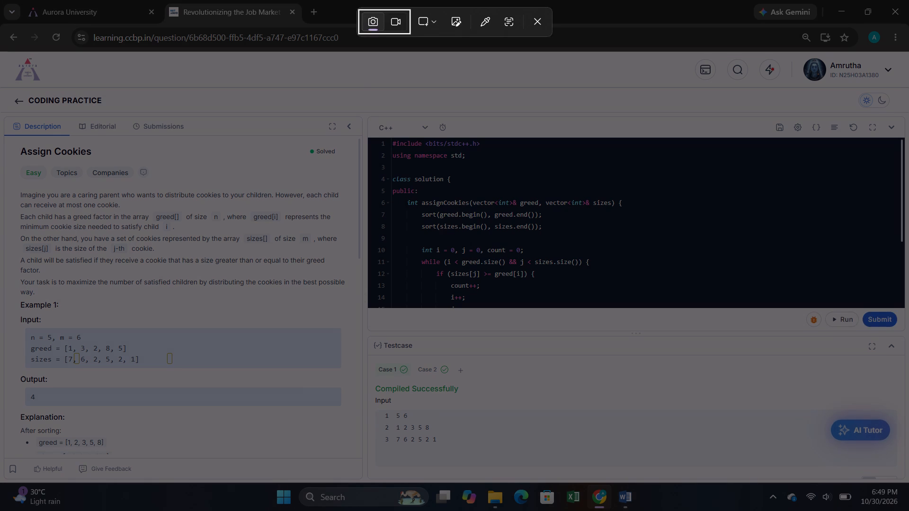
left_click_drag(363, 56, 824, 115)
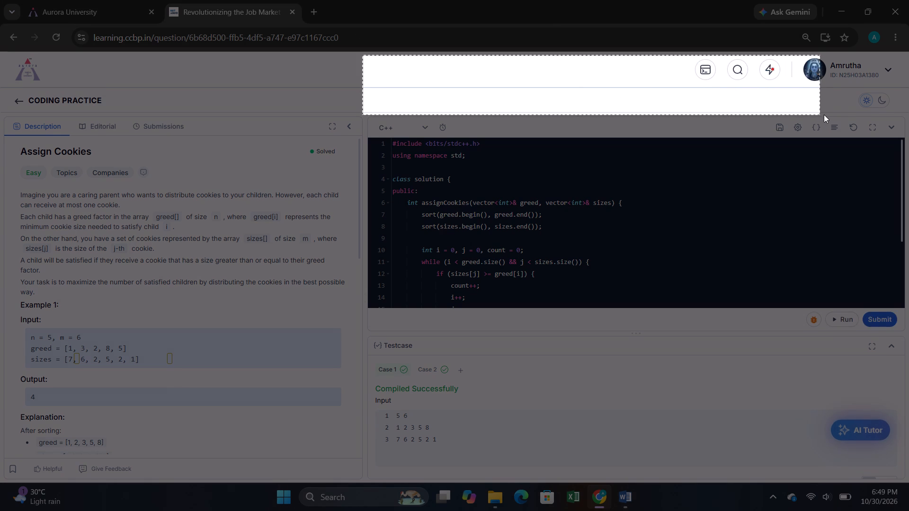
left_click_drag(824, 115, 895, 216)
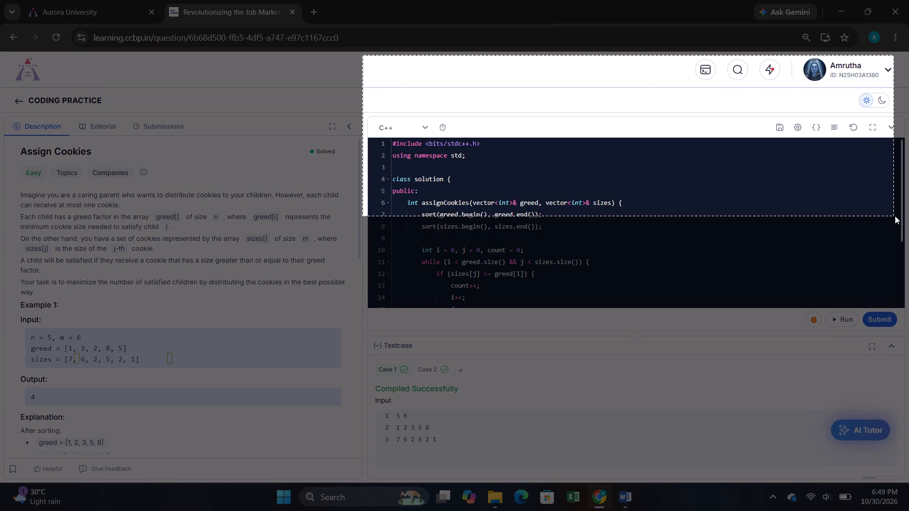
left_click_drag(895, 216, 898, 296)
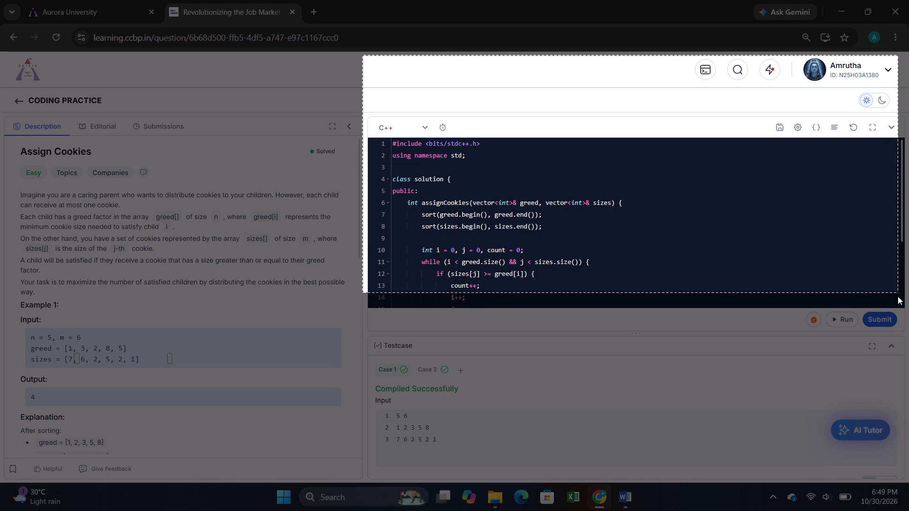
left_click_drag(898, 296, 890, 412)
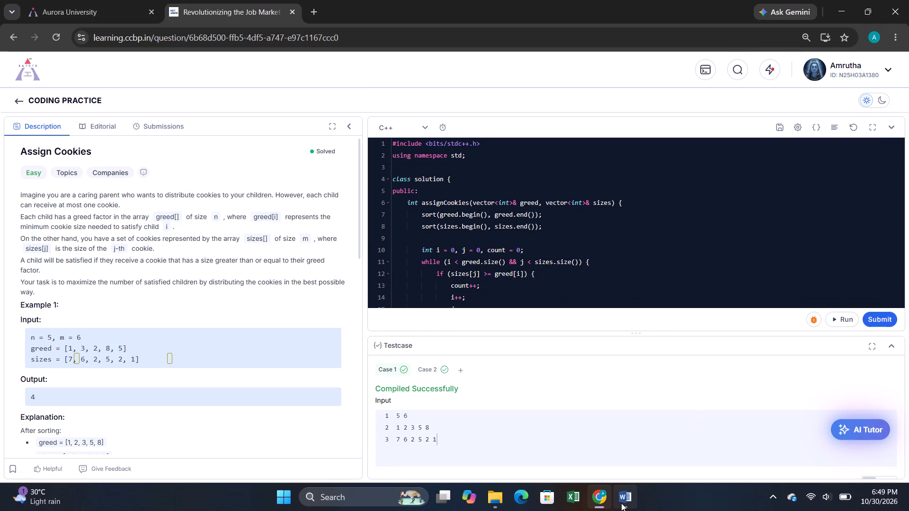
Switch to Word, paste the screenshot below the Assign Cookies code and add three line breaks after it.
left_click(621, 503)
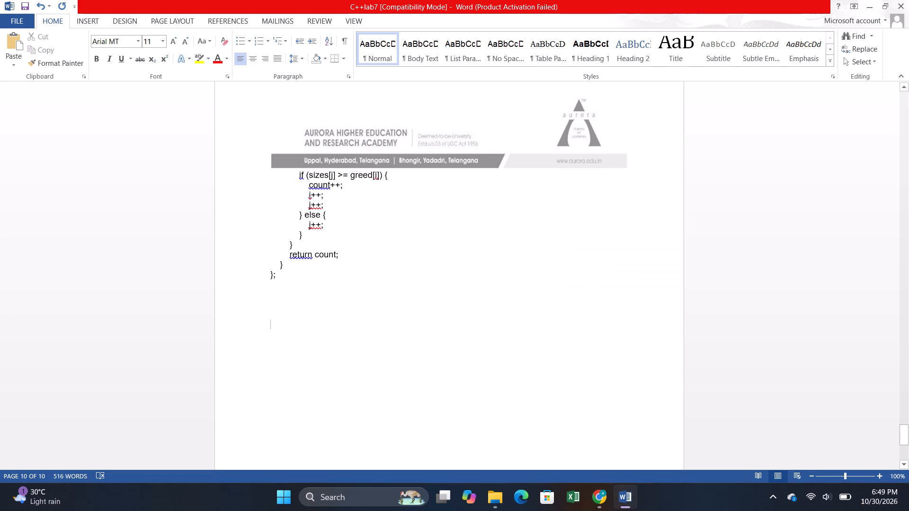
key("ctrl+v")
key("Return")
key("Return")
key("Return")
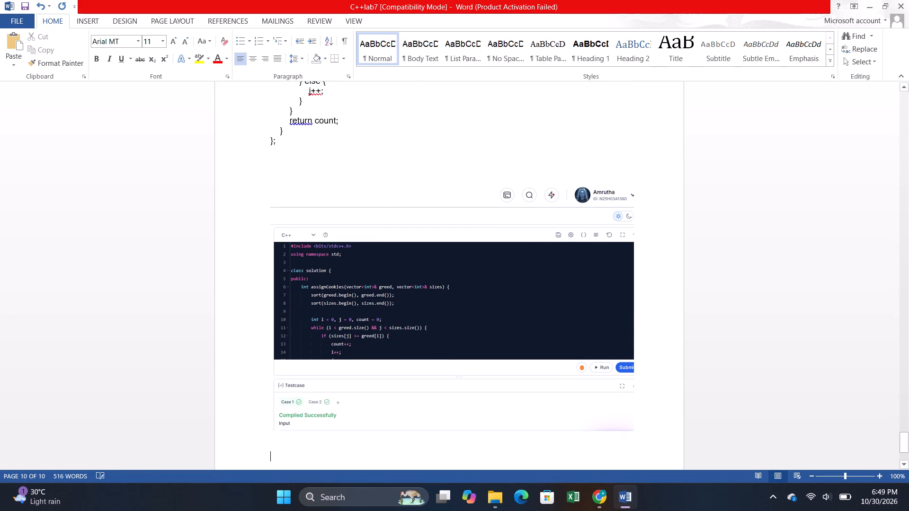
Add one more line break, switch to Chrome and capture a screenshot of the Your Output and Expected boxes for Assign Cookies.
key("Return")
scroll(497, 334, "down", 2)
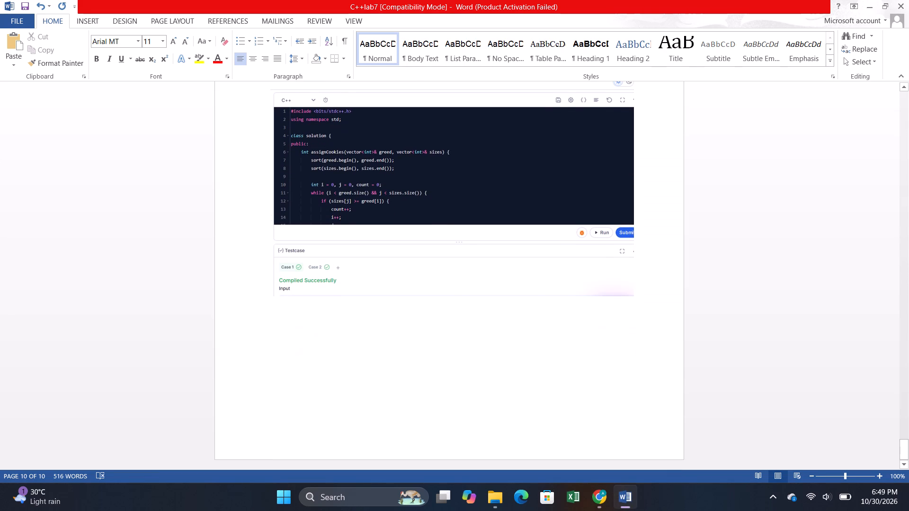
left_click(599, 137)
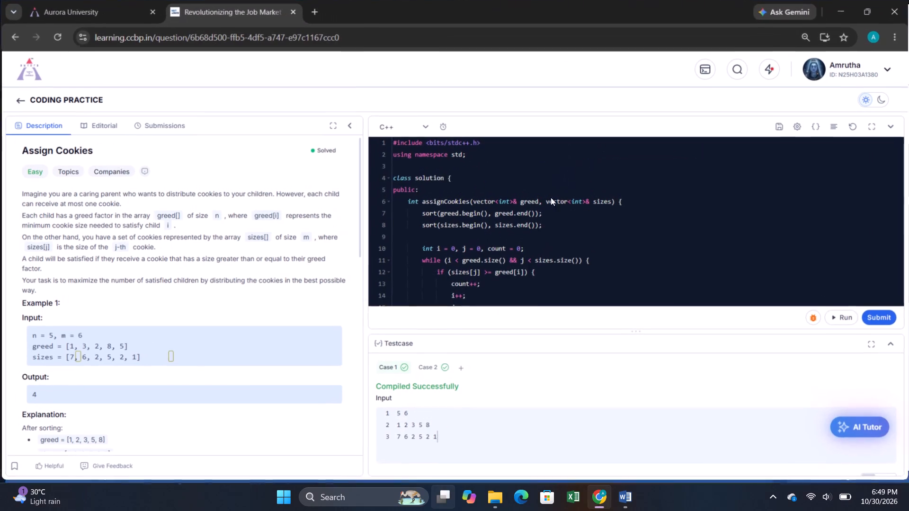
scroll(535, 388, "down", 3)
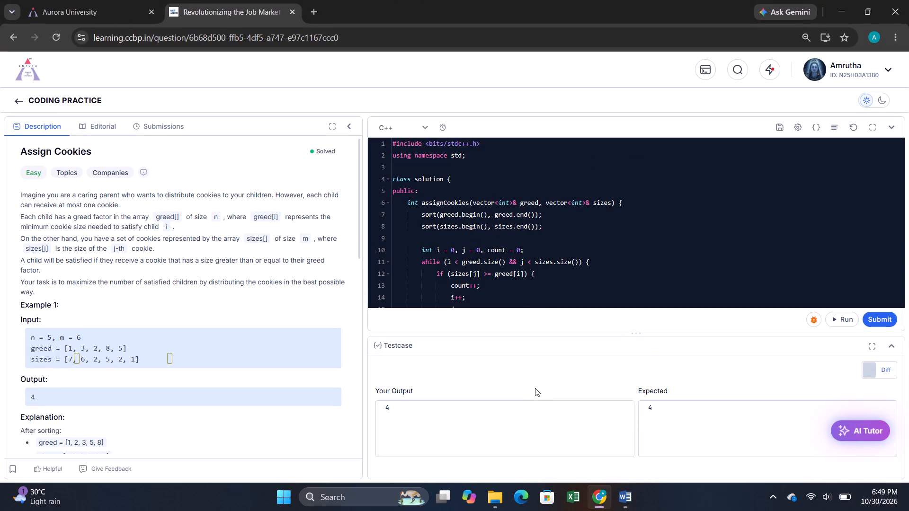
key("Print")
left_click_drag(369, 371, 445, 404)
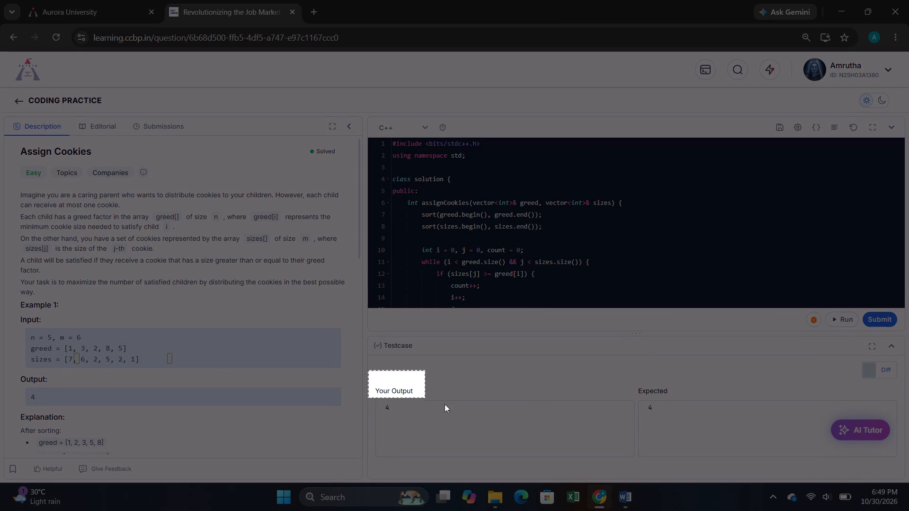
left_click_drag(445, 404, 821, 454)
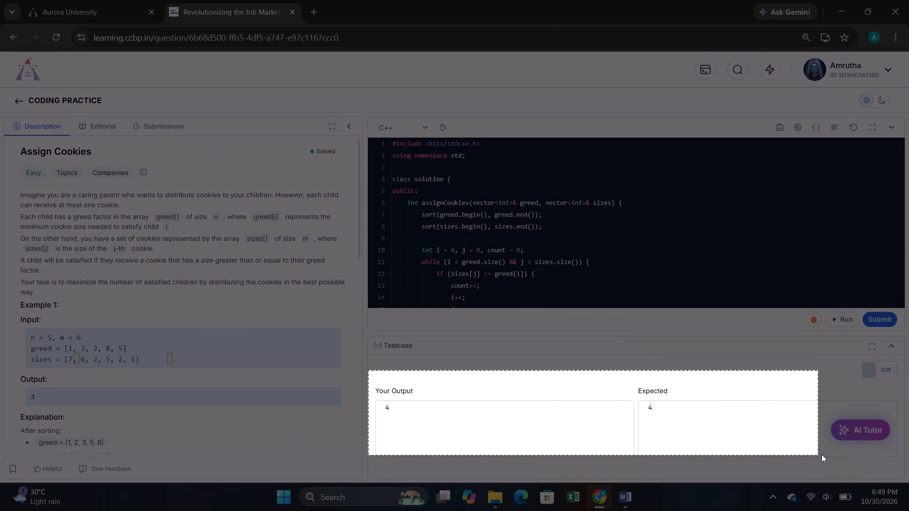
left_click_drag(821, 454, 815, 446)
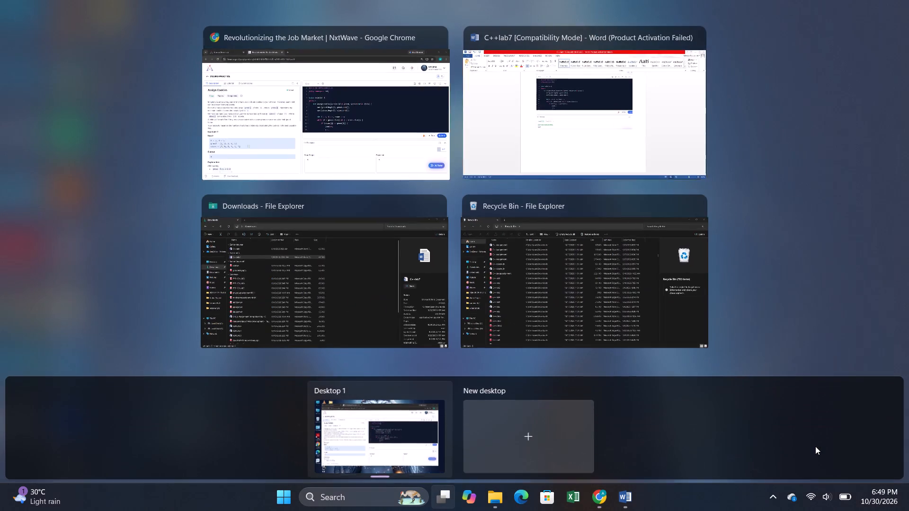
Switch to Word, paste the output screenshot below the Assign Cookies editor screenshot and add blank lines onto a new page.
left_click(608, 138)
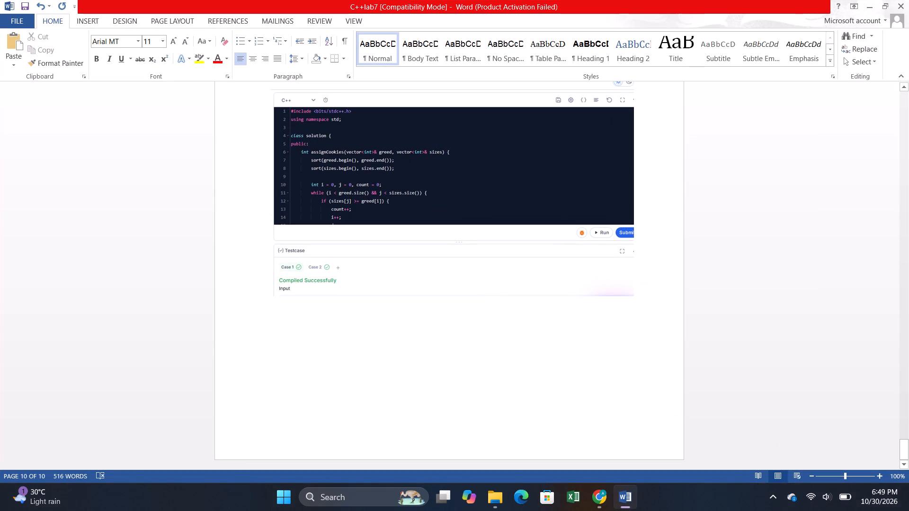
key("ctrl+v")
key("Return")
key("Return")
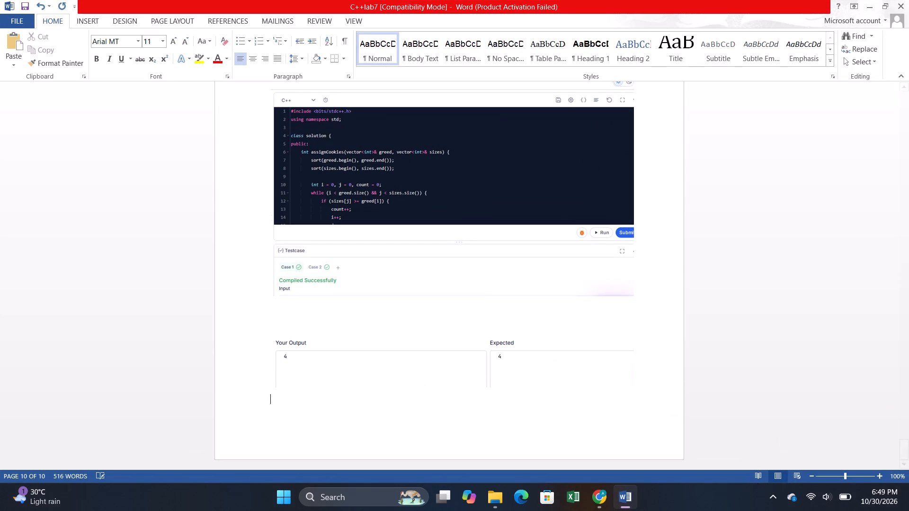
key("Return")
key("Return")
key("Return")
key("Return")
key("Return")
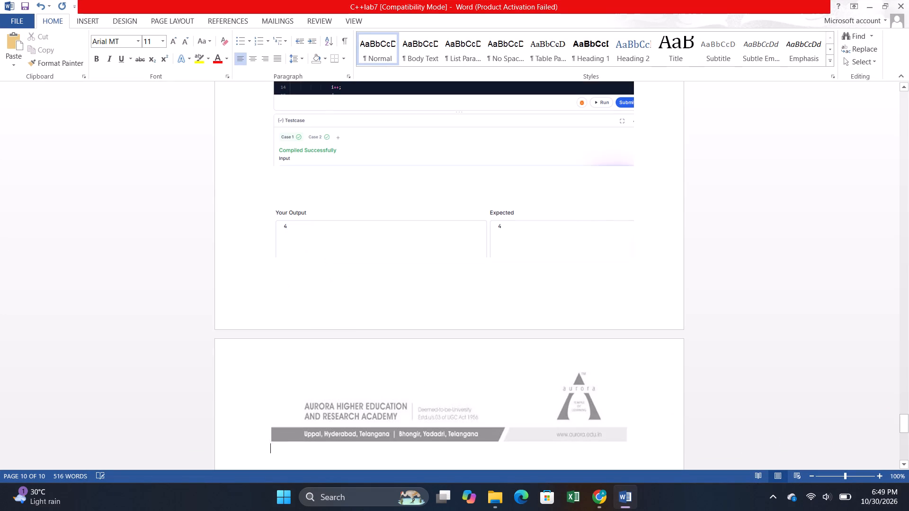
key("Return")
key("Return")
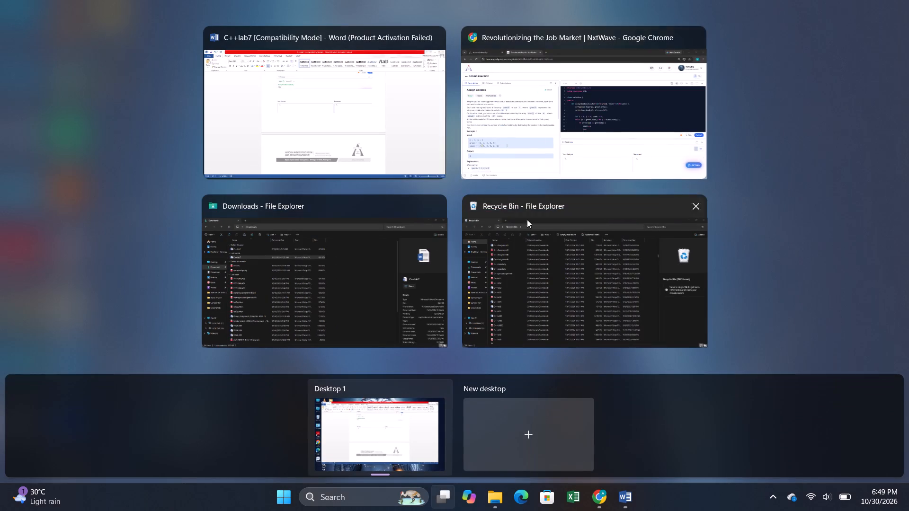
Switch to Chrome and return from the Assign Cookies problem to the coding practice question list.
left_click(576, 114)
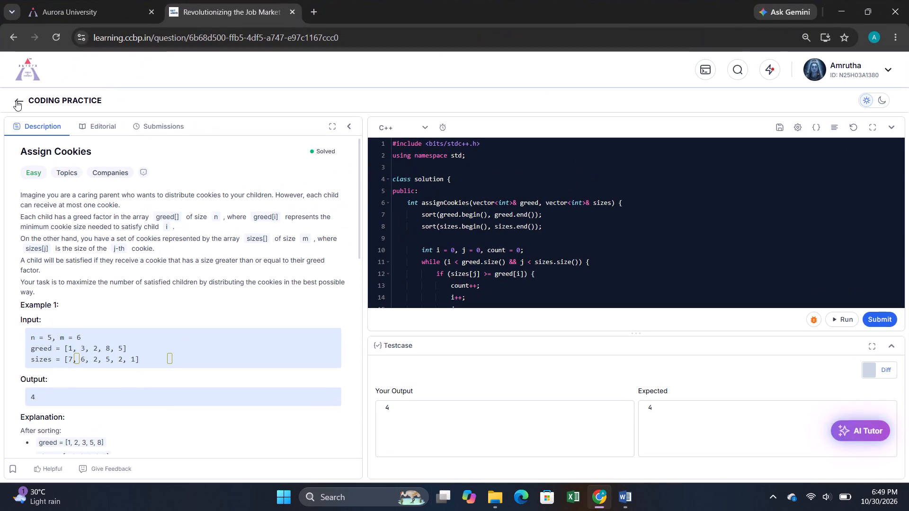
left_click(15, 101)
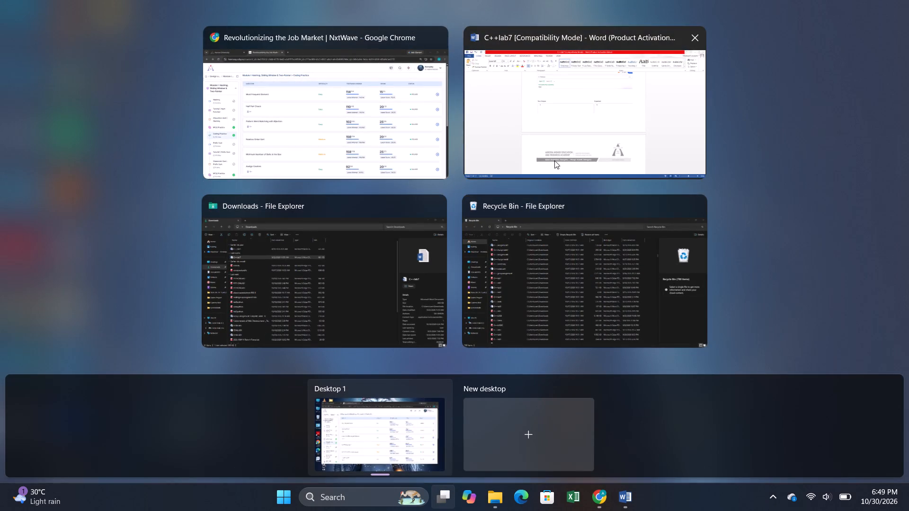
Switch to Word and review the Assign Cookies section, from its numbered heading to the blank page after its output screenshots.
left_click(554, 160)
scroll(465, 196, "up", 3)
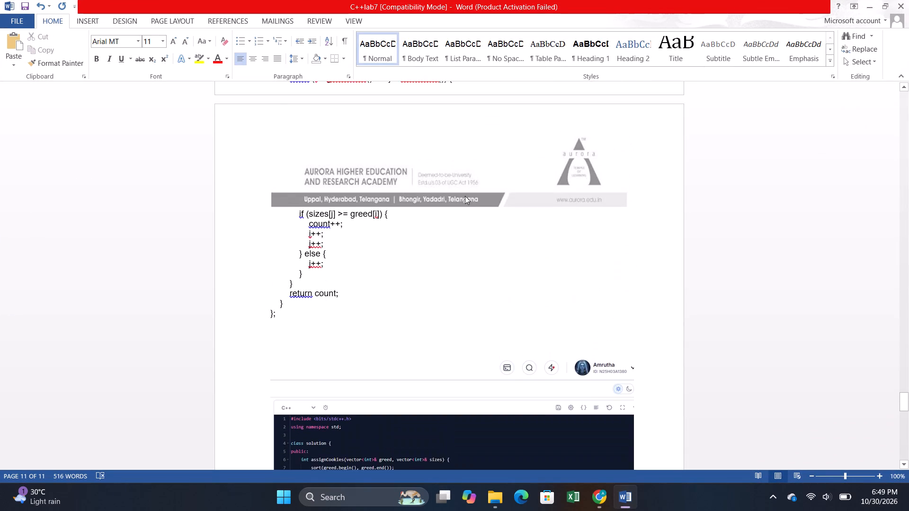
scroll(465, 196, "up", 4)
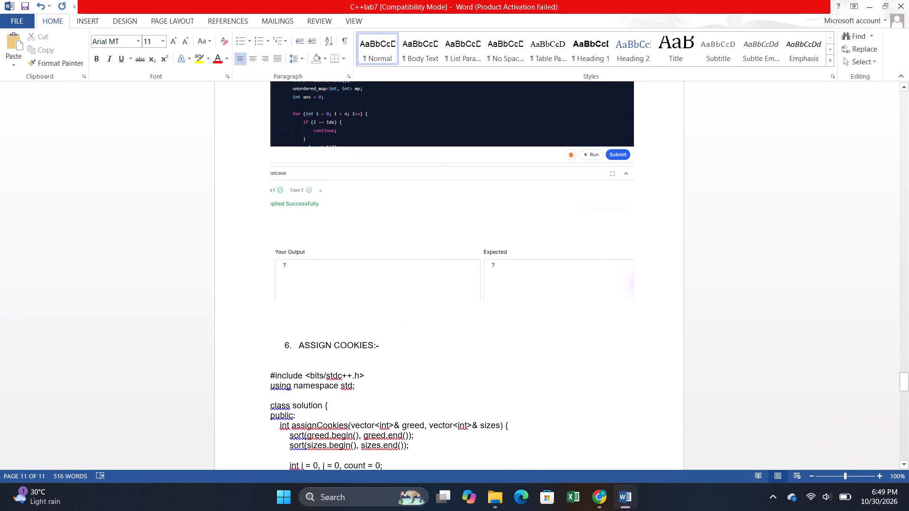
scroll(465, 196, "up", 1)
scroll(465, 196, "down", 9)
scroll(465, 196, "up", 1)
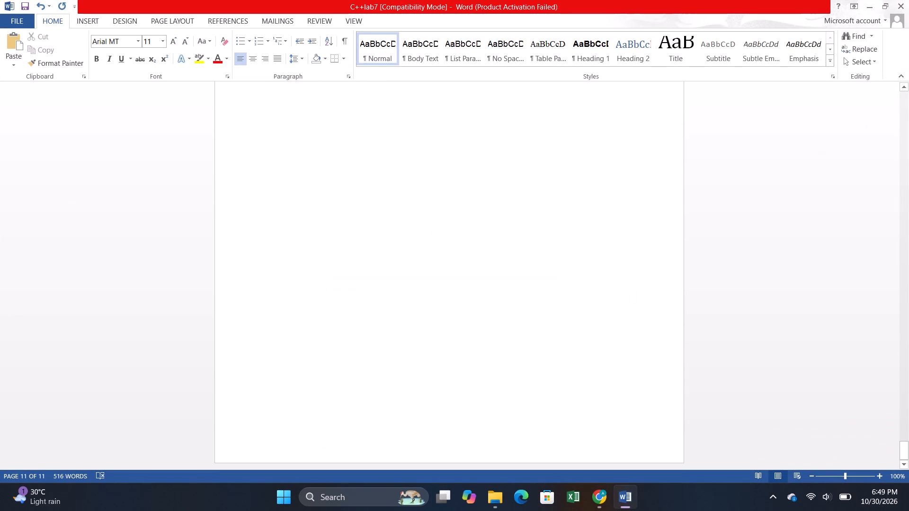
scroll(465, 196, "up", 3)
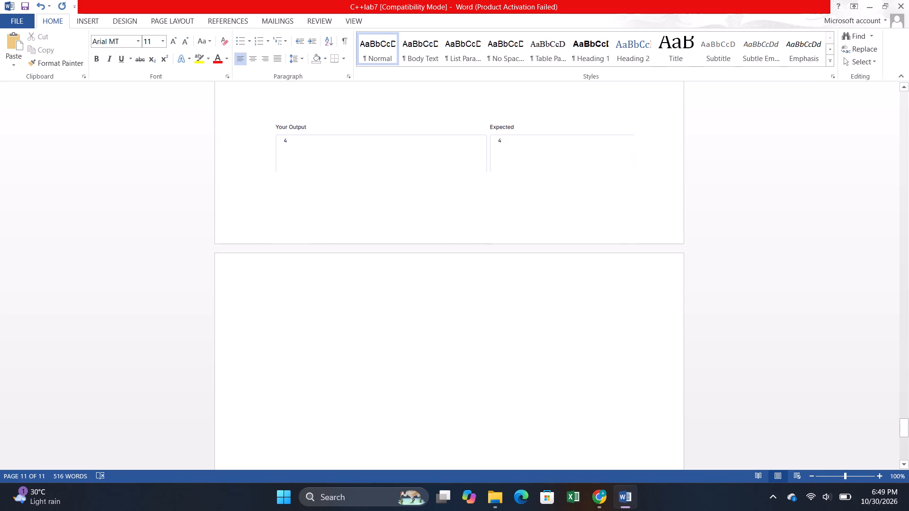
scroll(465, 196, "up", 4)
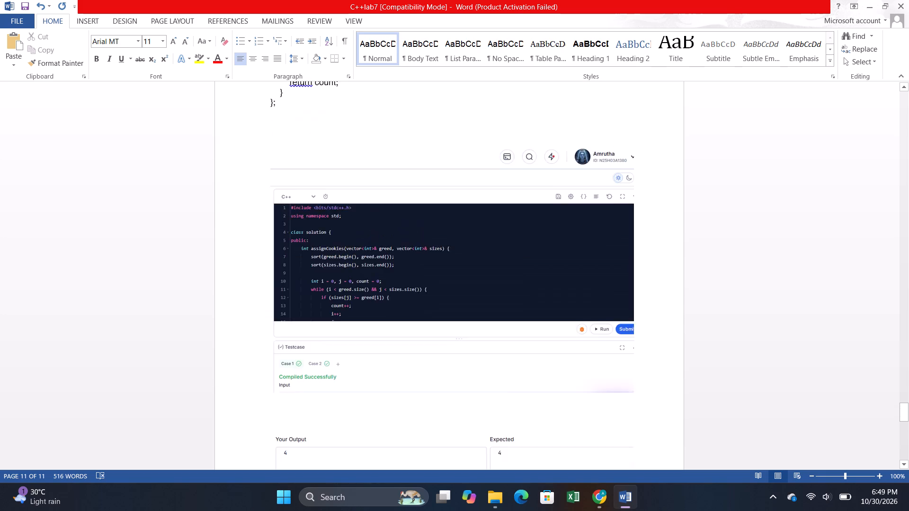
scroll(465, 196, "up", 2)
scroll(465, 196, "down", 4)
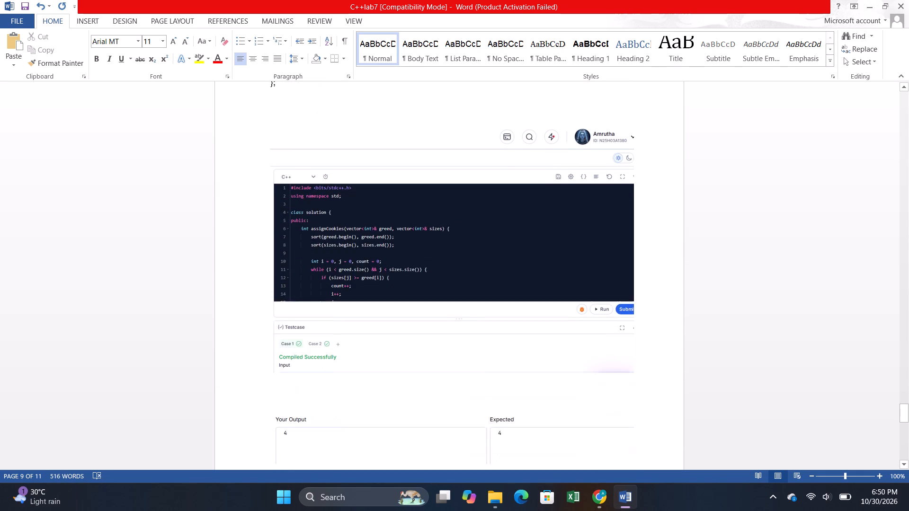
scroll(465, 196, "down", 2)
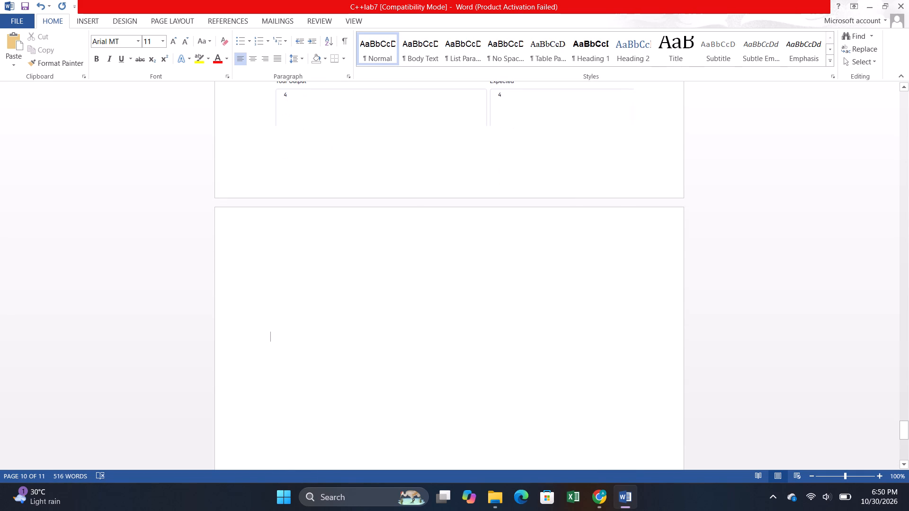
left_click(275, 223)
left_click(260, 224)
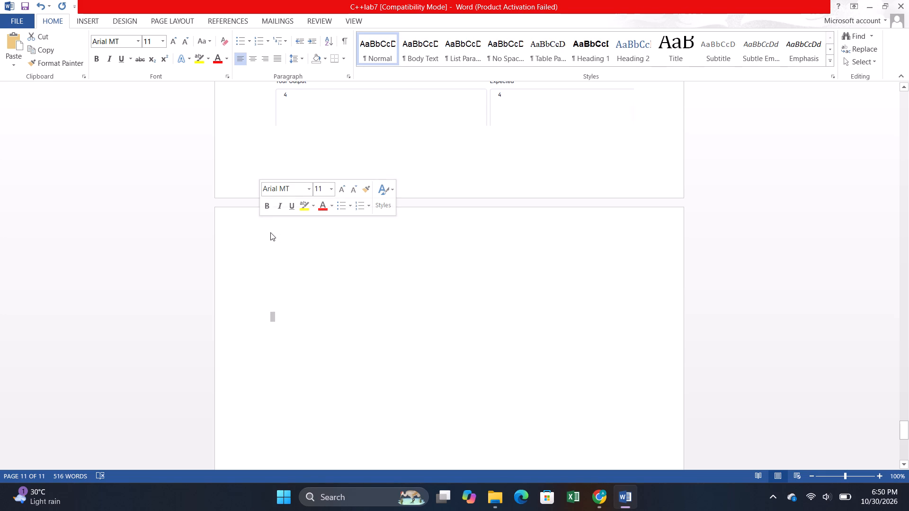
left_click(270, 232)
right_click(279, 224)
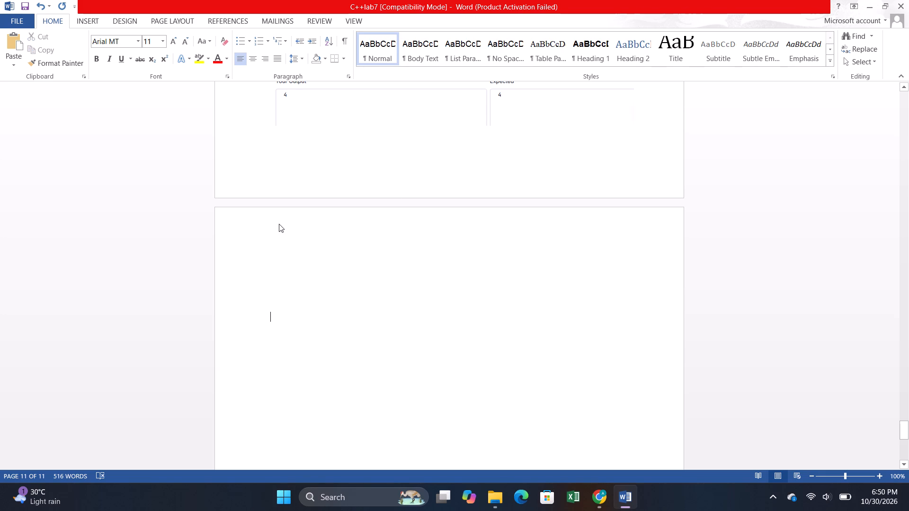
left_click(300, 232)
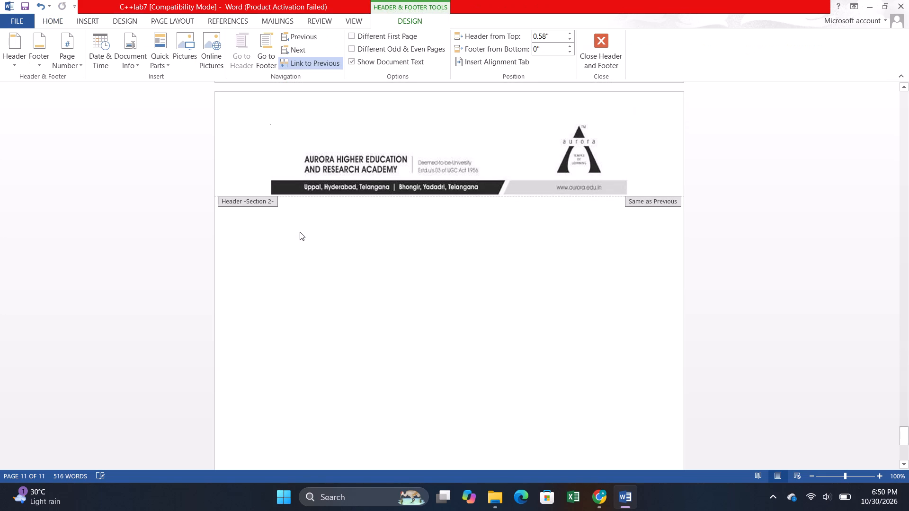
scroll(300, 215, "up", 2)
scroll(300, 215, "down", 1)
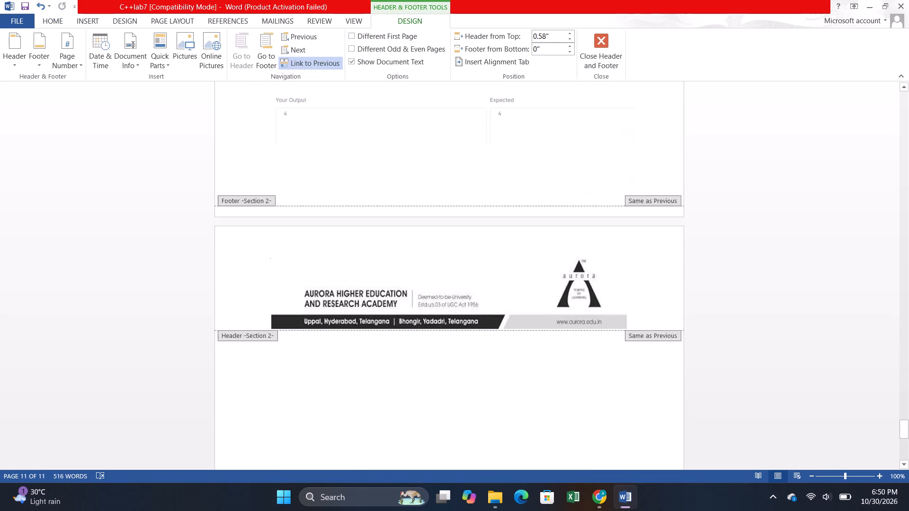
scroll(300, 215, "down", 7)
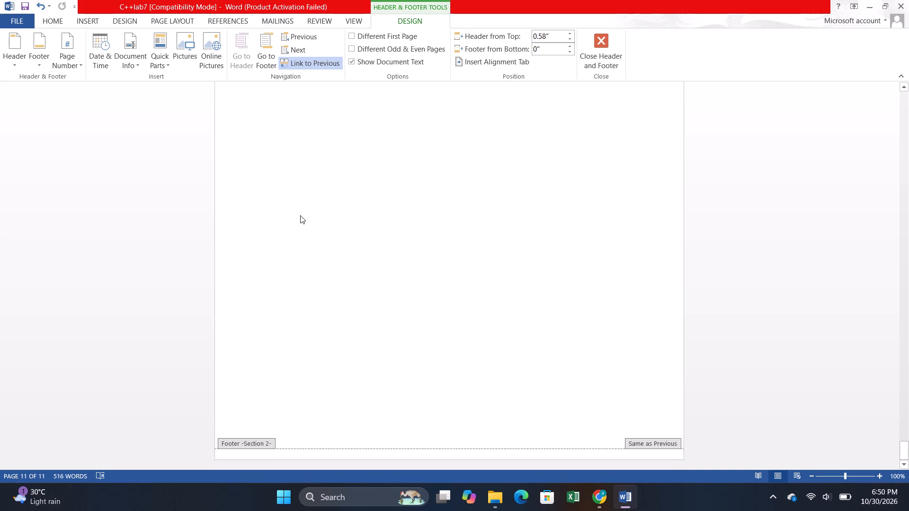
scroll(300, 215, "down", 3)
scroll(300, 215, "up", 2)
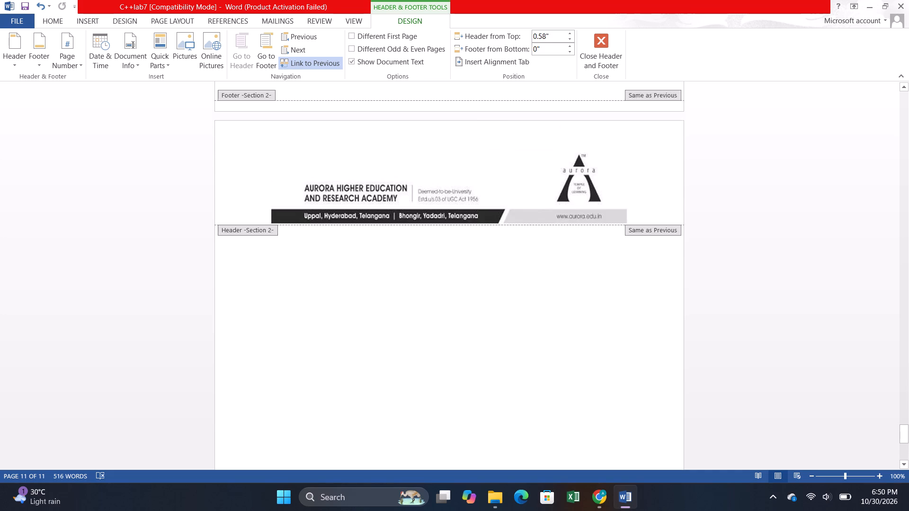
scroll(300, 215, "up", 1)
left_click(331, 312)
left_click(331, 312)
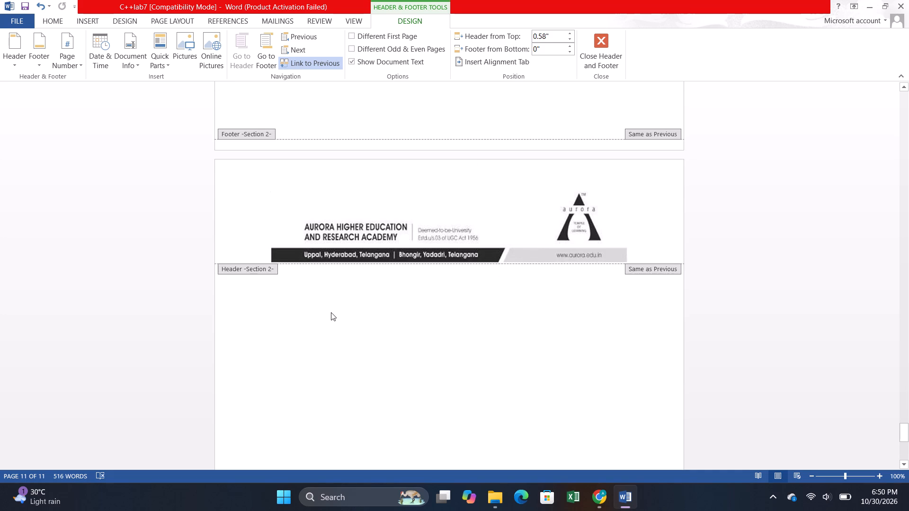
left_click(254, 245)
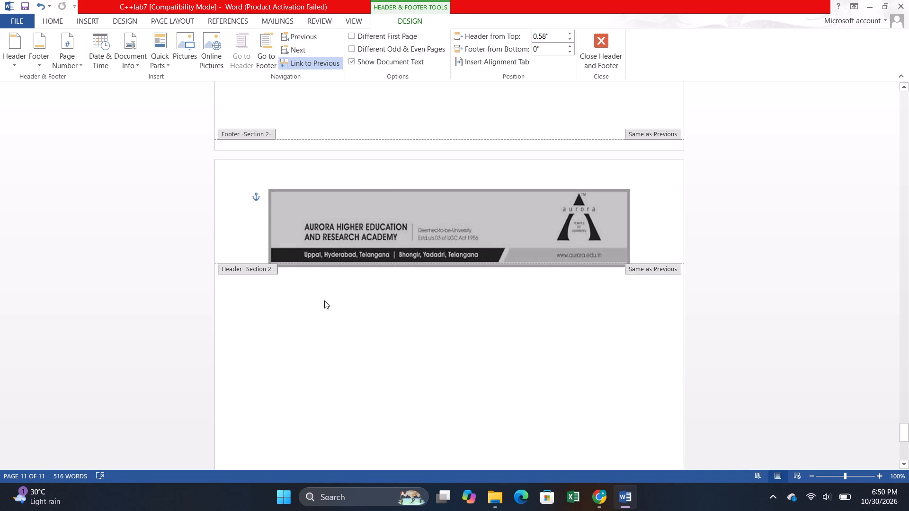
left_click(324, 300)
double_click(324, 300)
Start numbered heading 7 on the first line of the blank page after the Assign Cookies output screenshot.
scroll(316, 247, "up", 1)
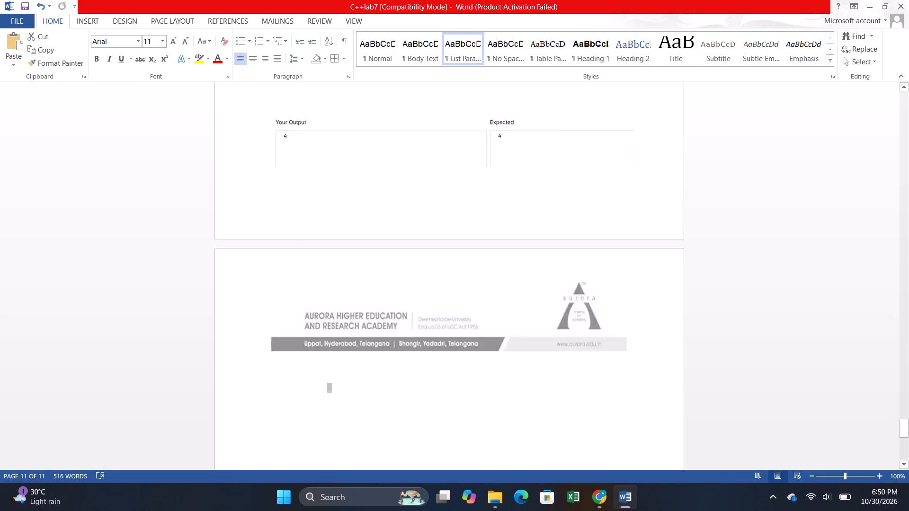
scroll(316, 247, "up", 4)
scroll(316, 247, "down", 4)
left_click(278, 237)
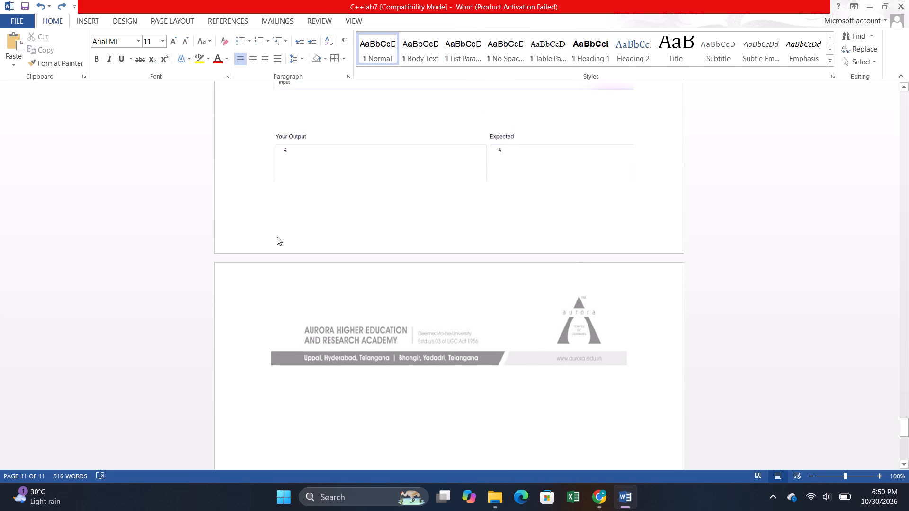
scroll(277, 237, "up", 1)
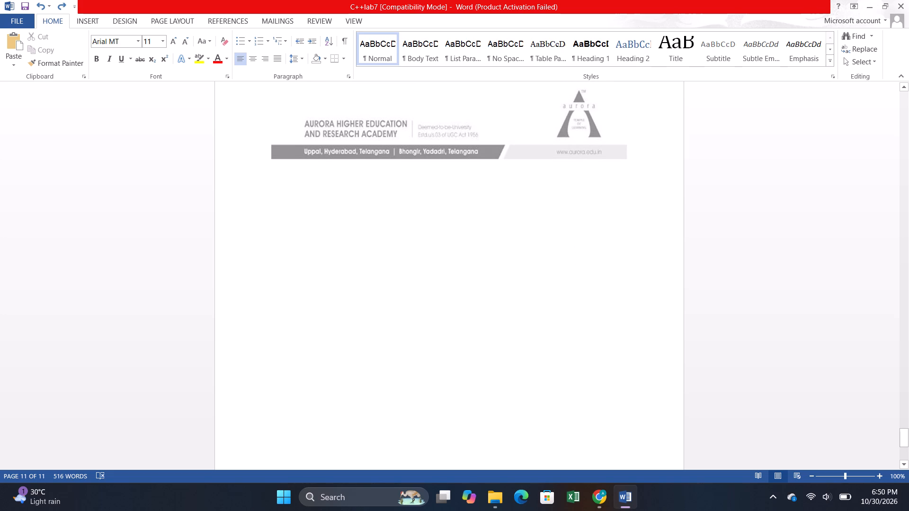
key("7")
type(".")
key("space")
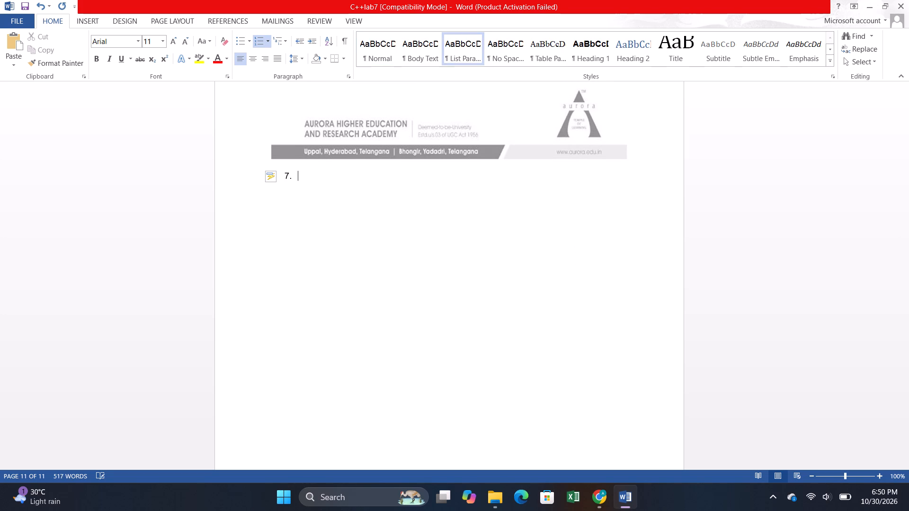
Find the problem listed after Assign Cookies in Chrome's coding practice list and begin Word's heading 7 with FRACTIONAL.
left_click(541, 132)
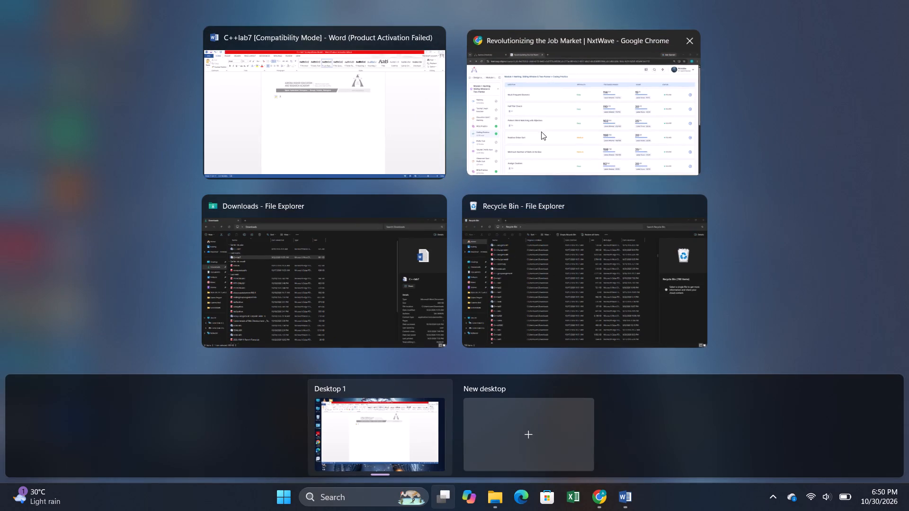
scroll(382, 295, "down", 1)
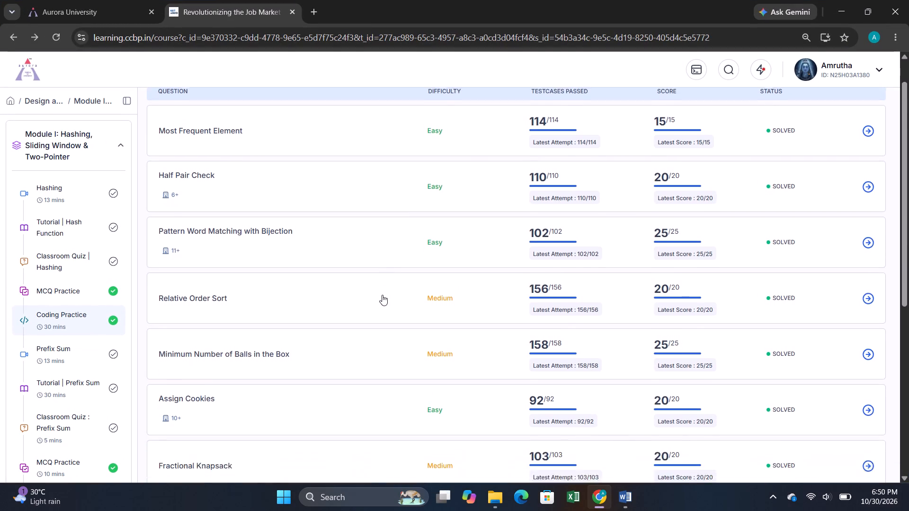
scroll(382, 295, "down", 3)
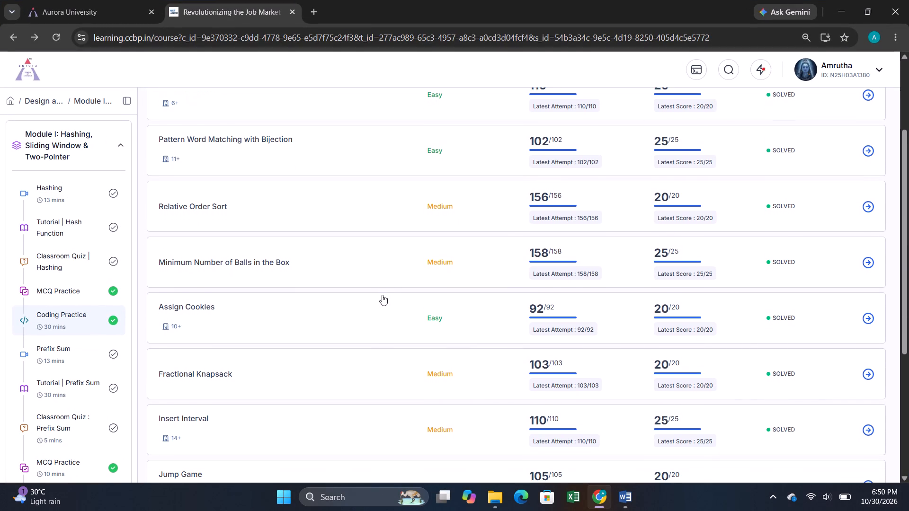
left_click(567, 130)
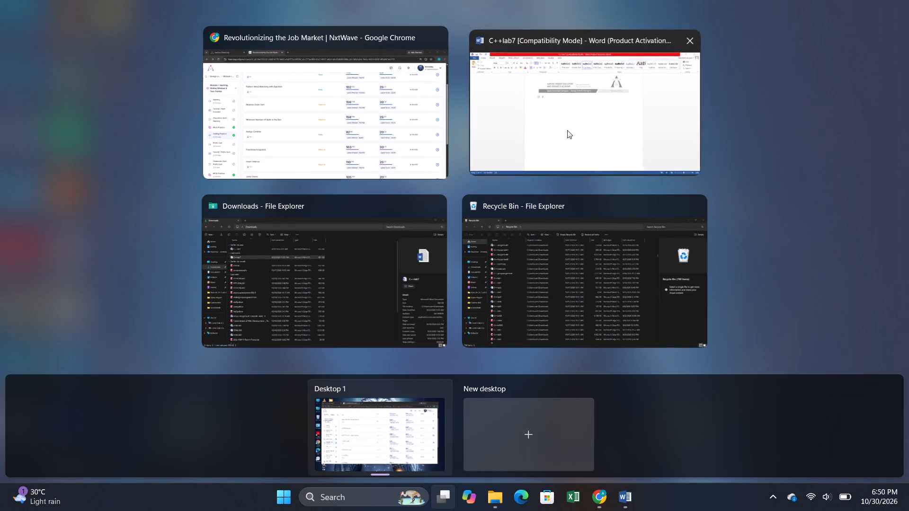
type("FRACTIONAL")
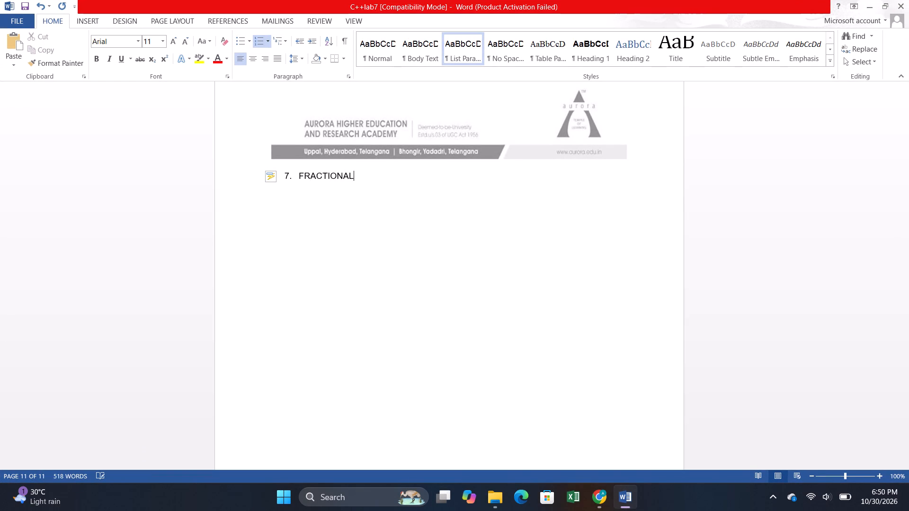
key("space")
Complete heading 7 in Word with KNAPSACK:-, checking the problem title's spelling against the question list in Chrome.
left_click(528, 114)
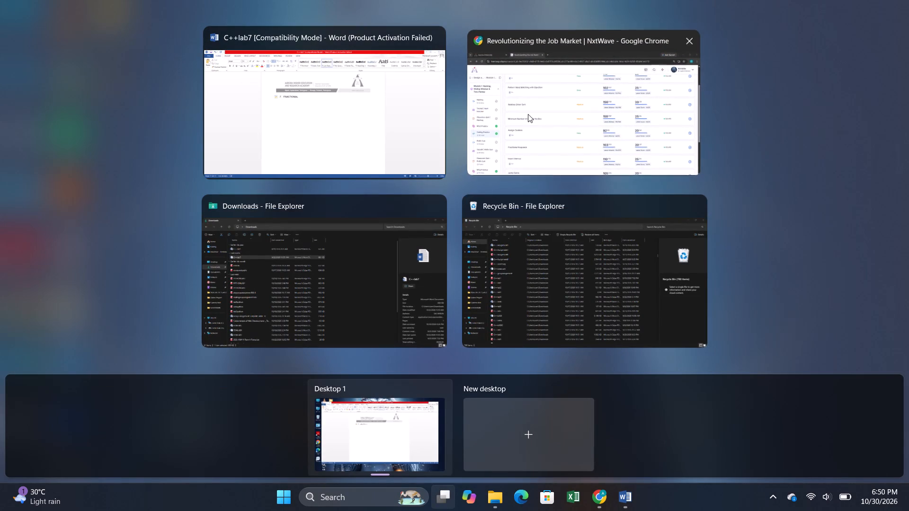
scroll(444, 173, "down", 1)
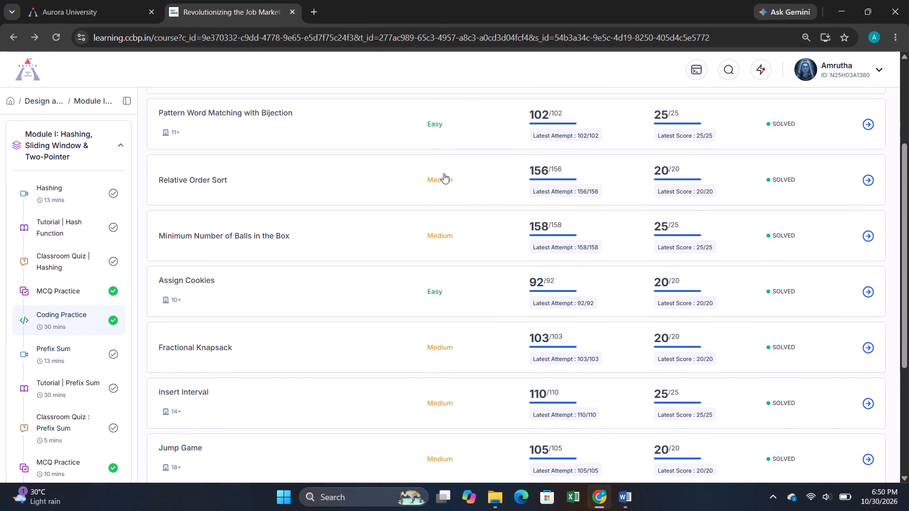
left_click(578, 82)
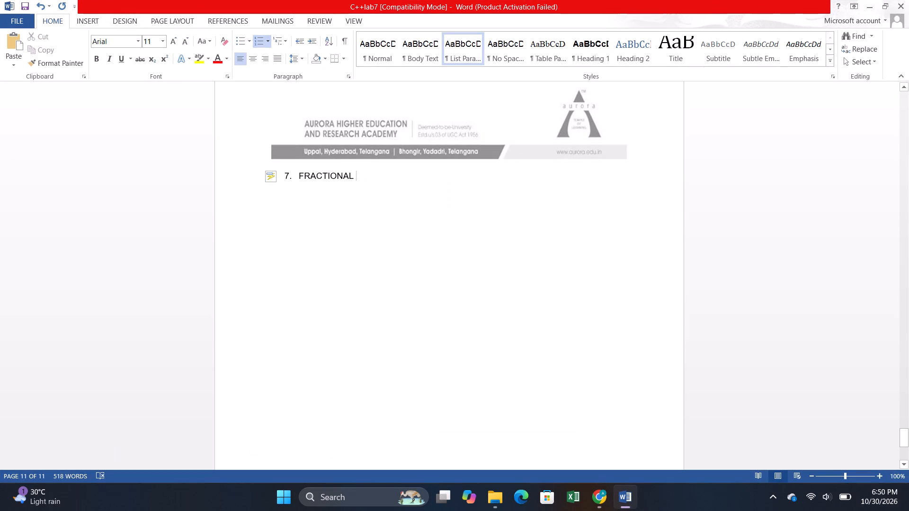
type("KA")
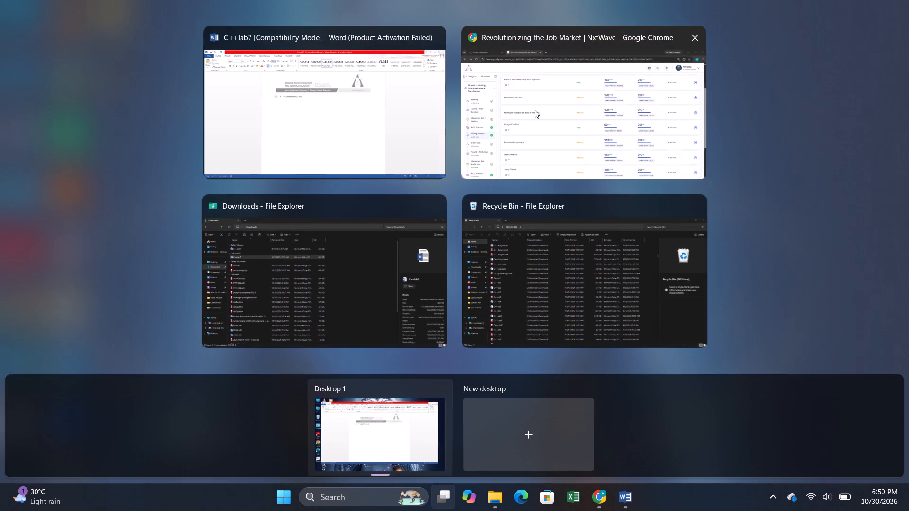
left_click(535, 110)
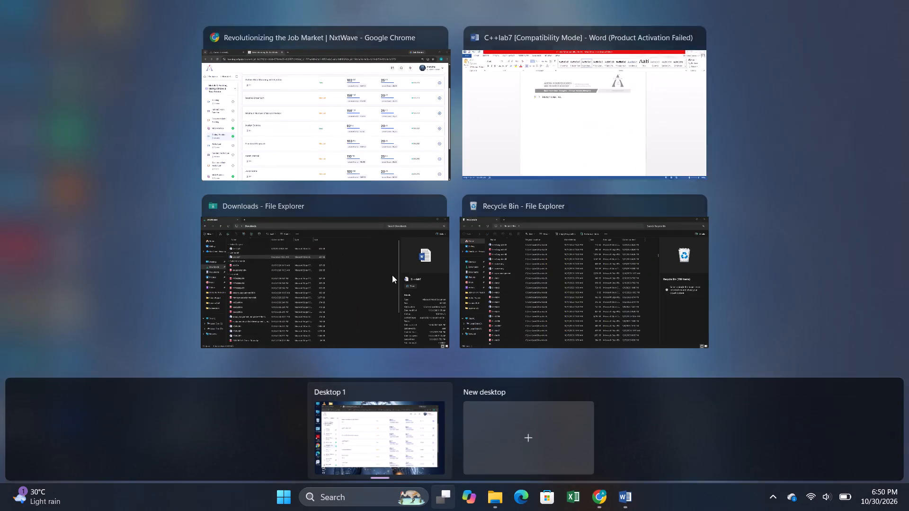
left_click(502, 176)
key("BackSpace")
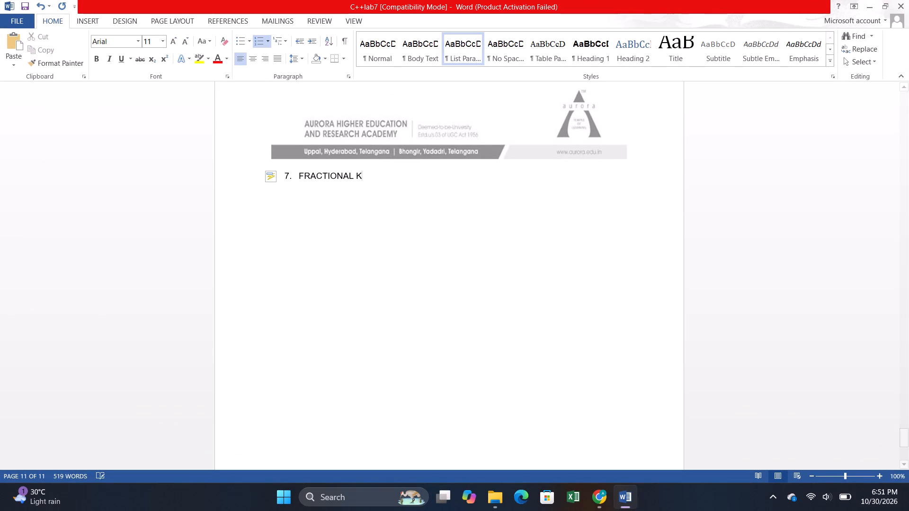
type("NAP")
left_click(517, 145)
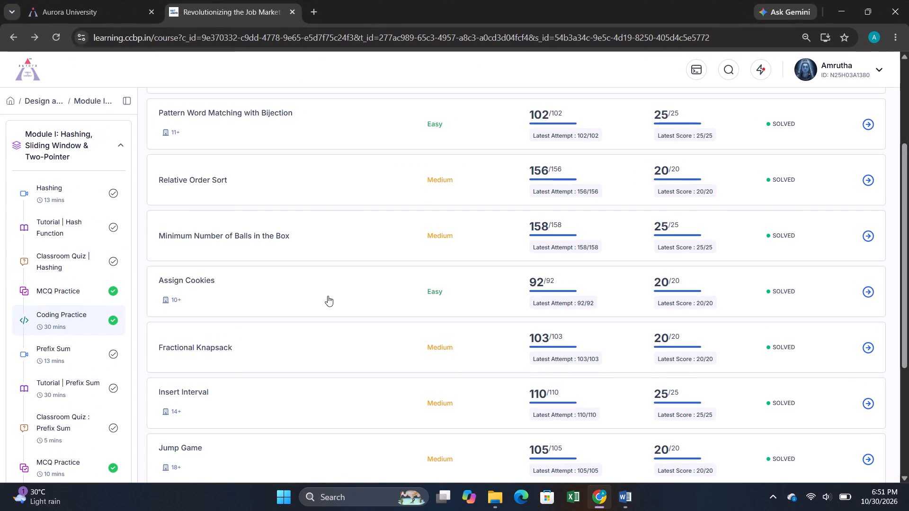
left_click(529, 132)
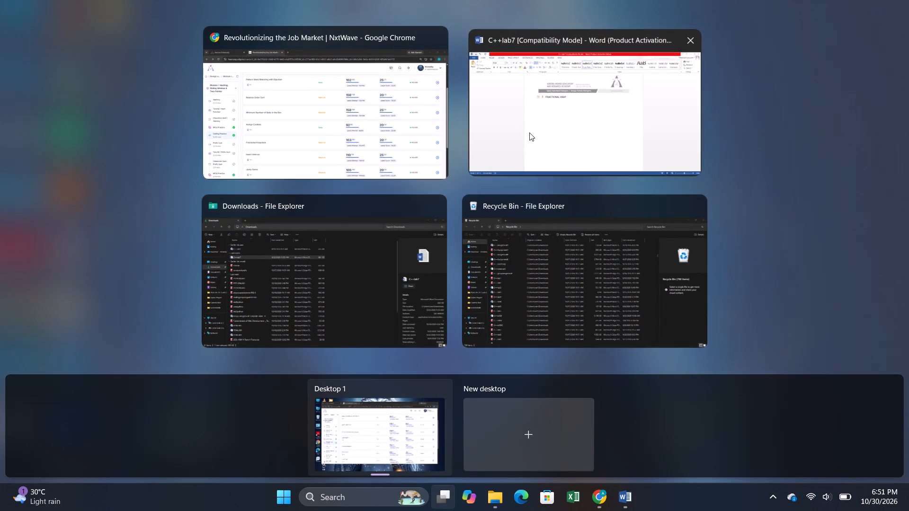
type("SACK")
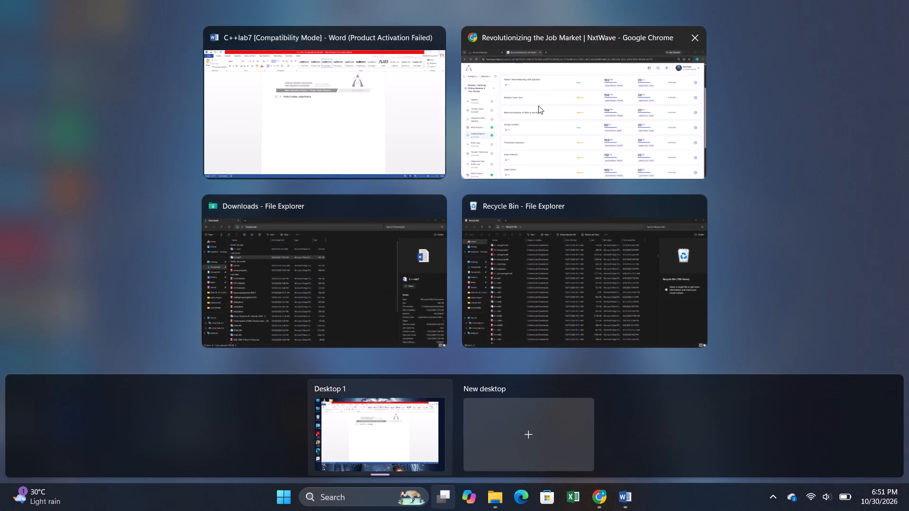
left_click(552, 100)
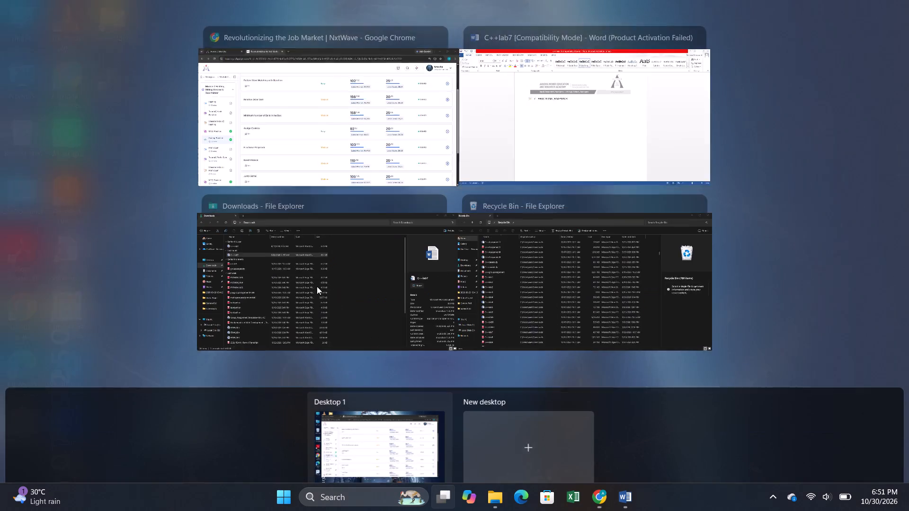
left_click(515, 136)
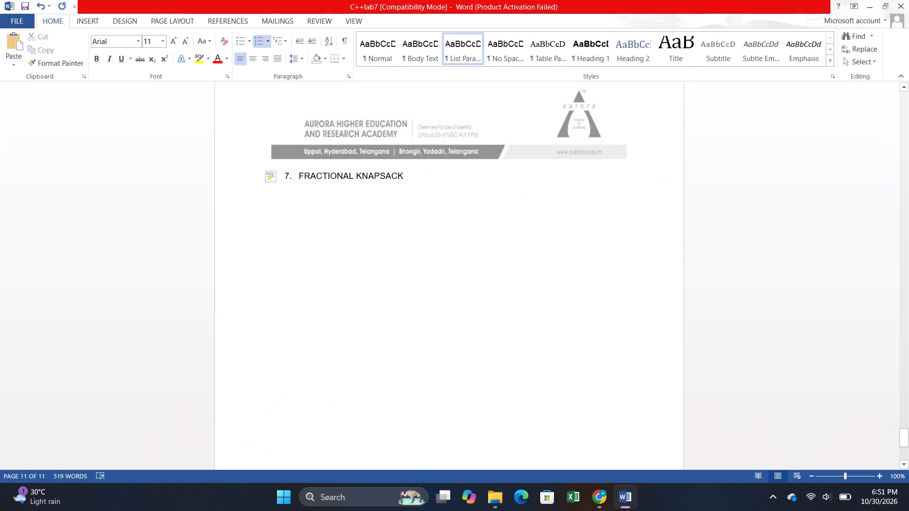
key("shift+colon")
key("minus")
Add an unnumbered blank line below the FRACTIONAL KNAPSACK:- heading, ready for the solution code.
key("Return")
key("BackSpace")
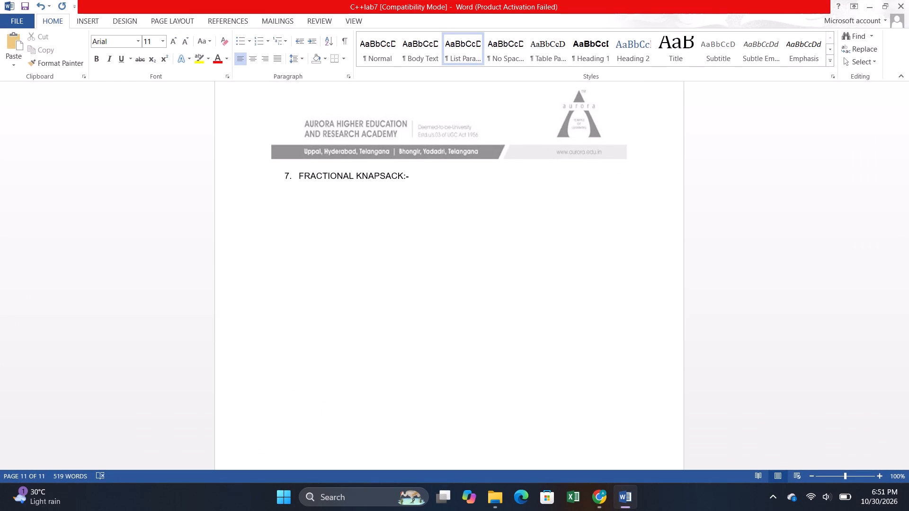
key("Left")
key("Return")
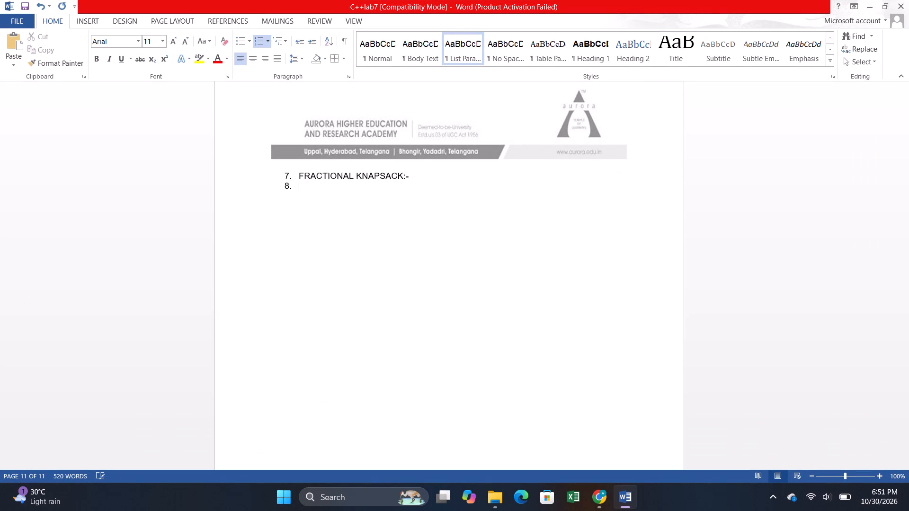
key("BackSpace")
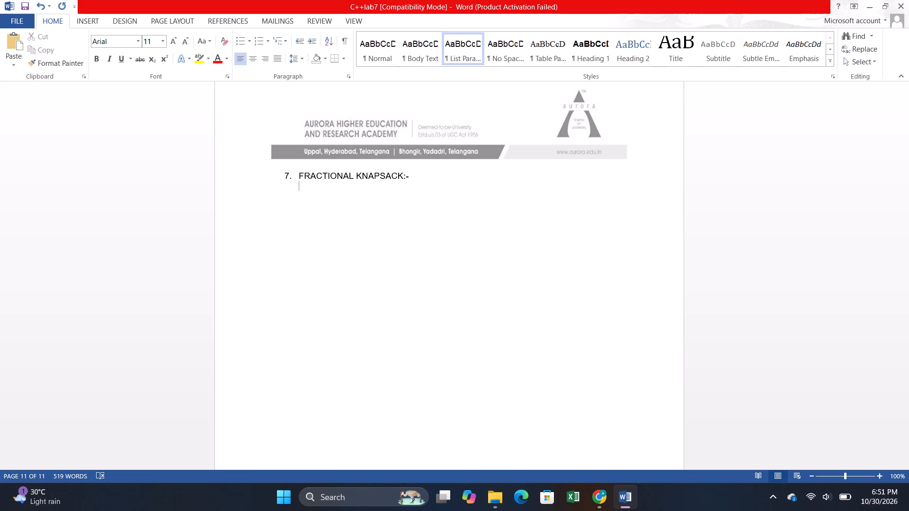
key("Return")
key("Return")
key("Return")
key("Return")
key("Left")
key("BackSpace")
key("BackSpace")
key("BackSpace")
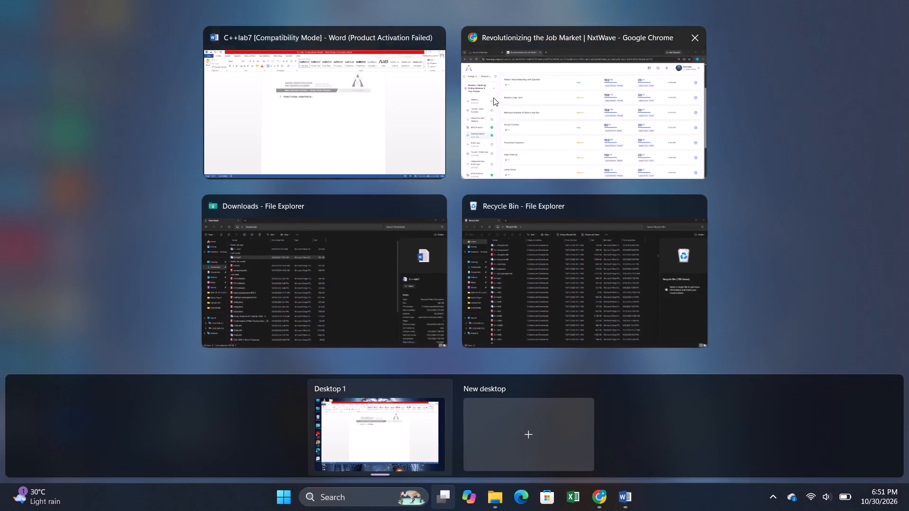
Switch to Chrome, open the Fractional Knapsack problem and copy its entire C++ solution code.
left_click(548, 118)
scroll(450, 254, "down", 1)
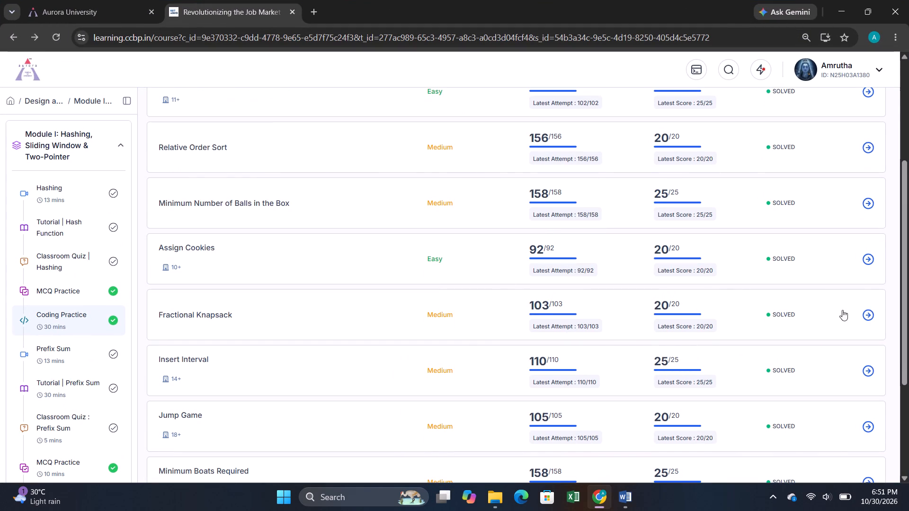
left_click(867, 315)
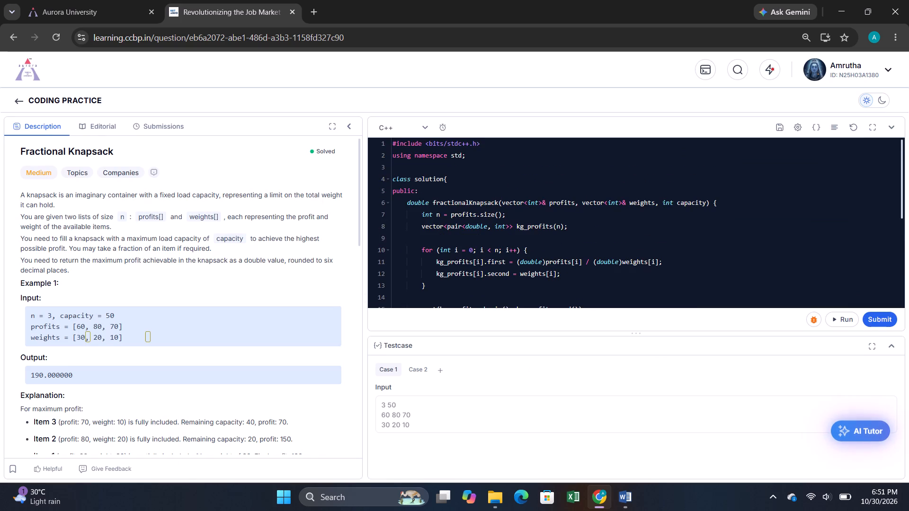
left_click_drag(392, 142, 448, 257)
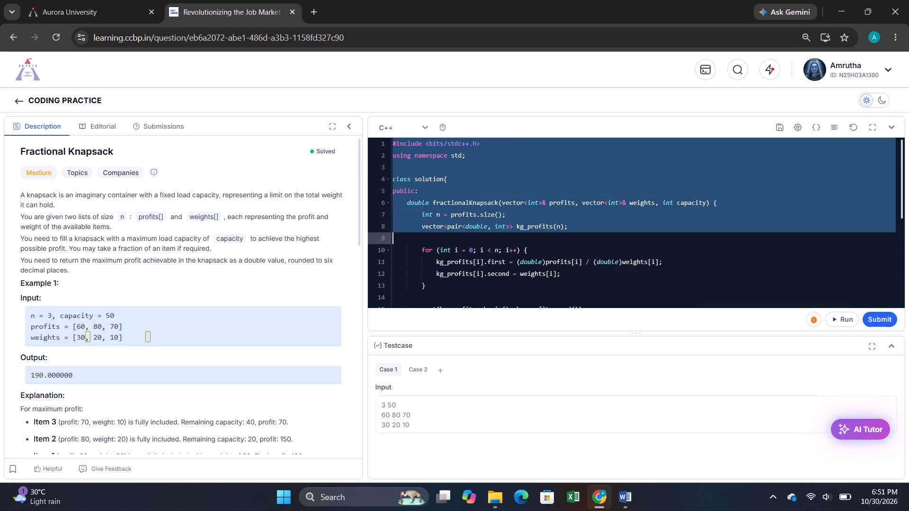
left_click_drag(448, 257, 468, 333)
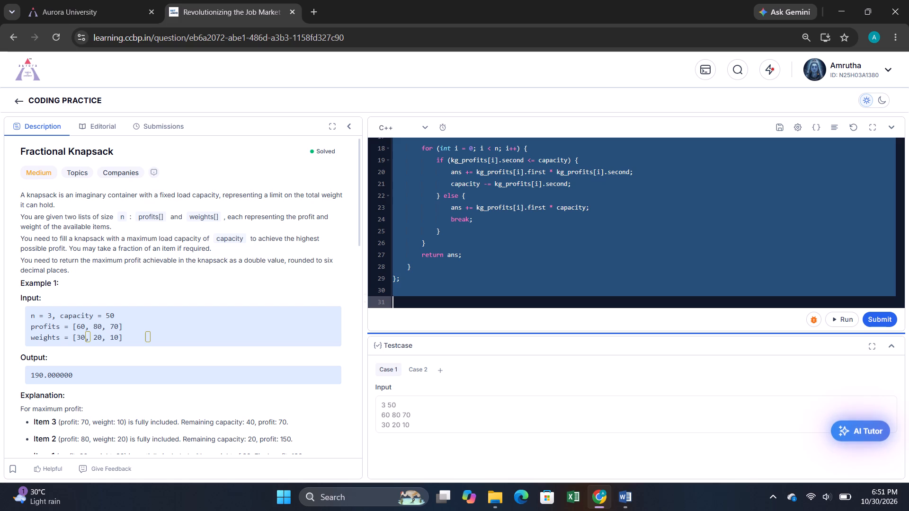
key("ctrl+c")
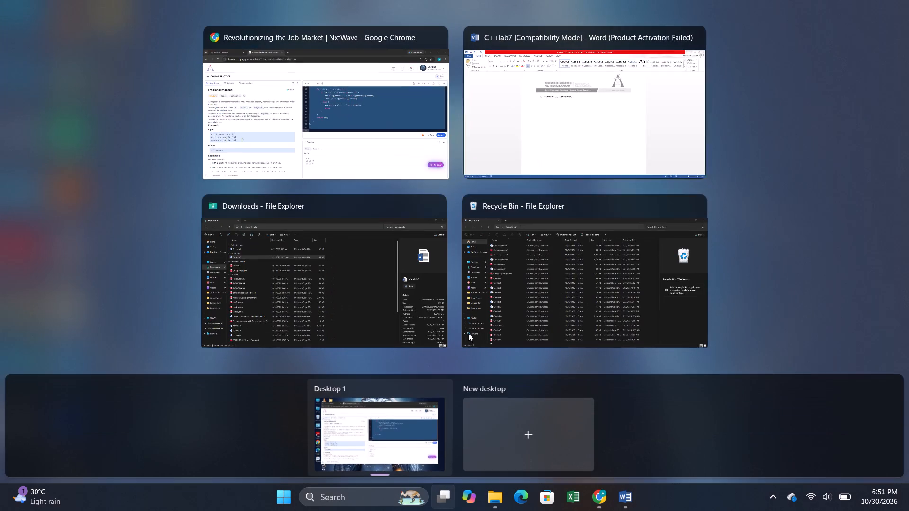
Switch to Word, paste the Fractional Knapsack code under heading 7 and add three blank lines below it.
left_click(551, 133)
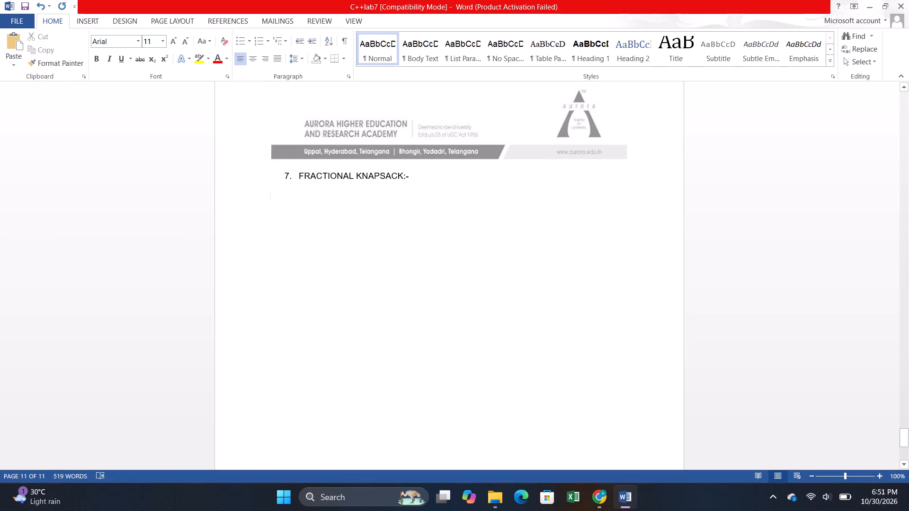
key("ctrl+v")
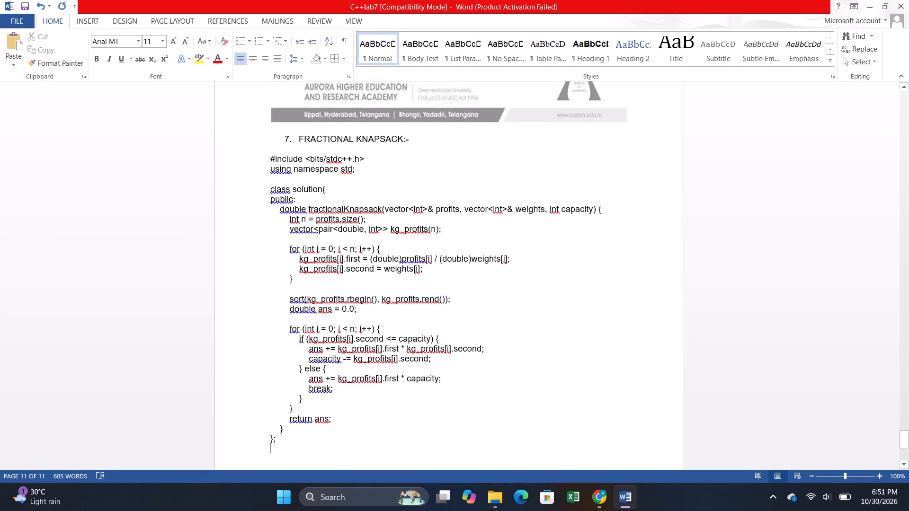
scroll(393, 300, "down", 2)
key("Return")
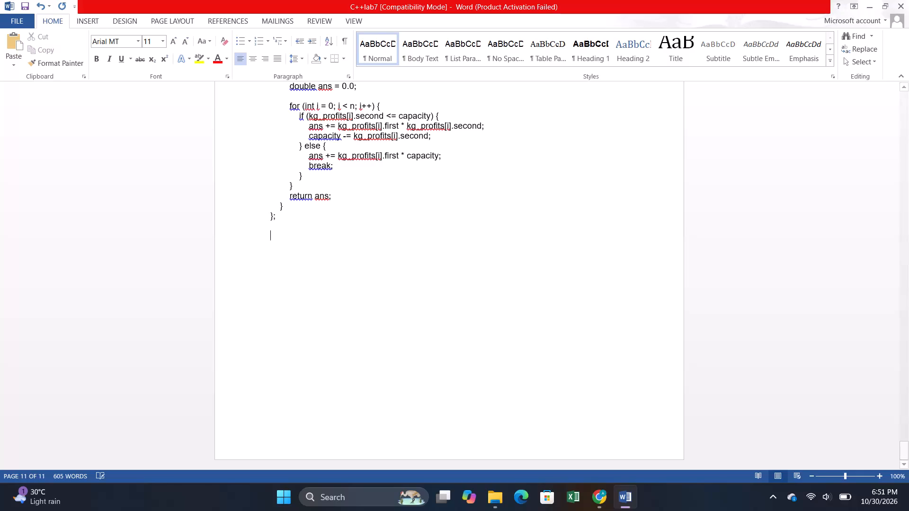
key("Return")
key("Return")
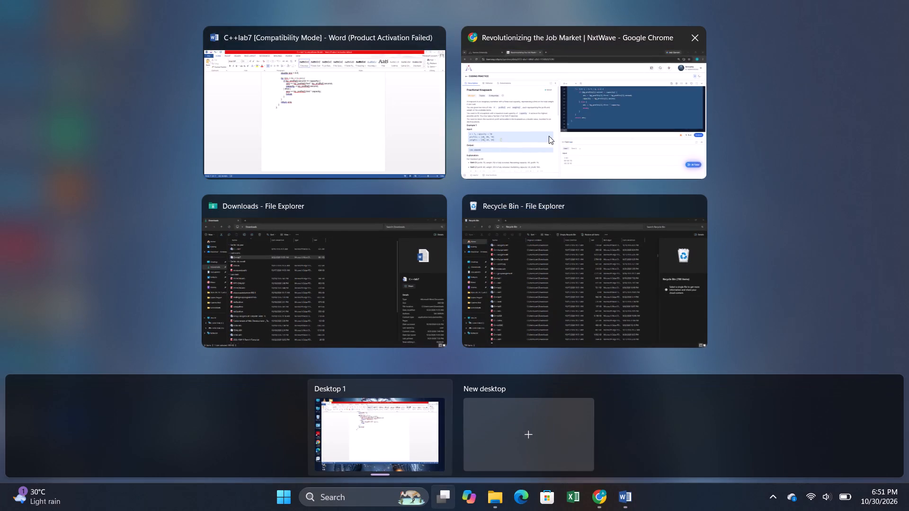
Switch to Chrome and run the Fractional Knapsack solution from the top of its code.
left_click(549, 136)
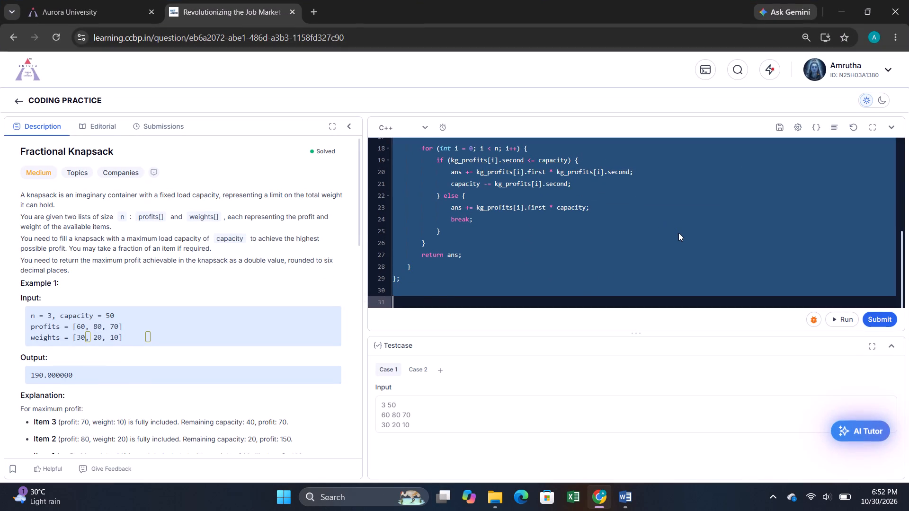
left_click(678, 233)
scroll(622, 212, "up", 3)
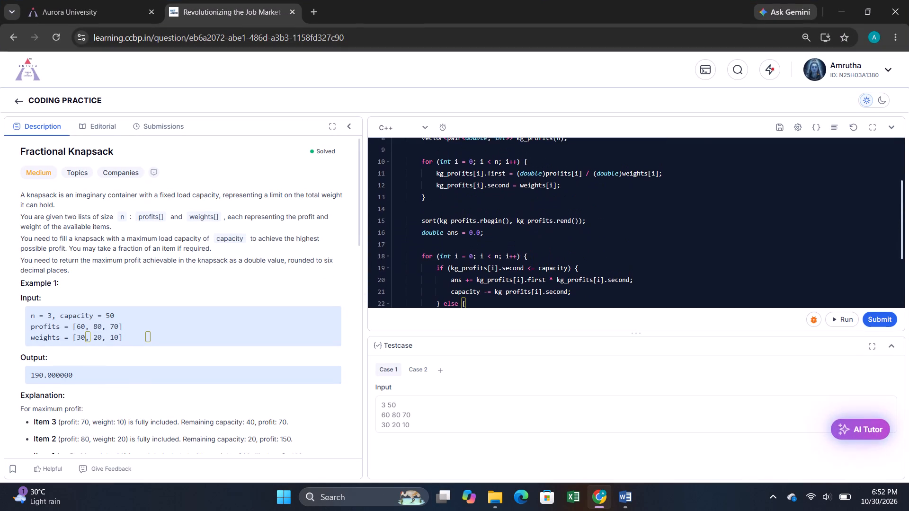
scroll(622, 212, "up", 1)
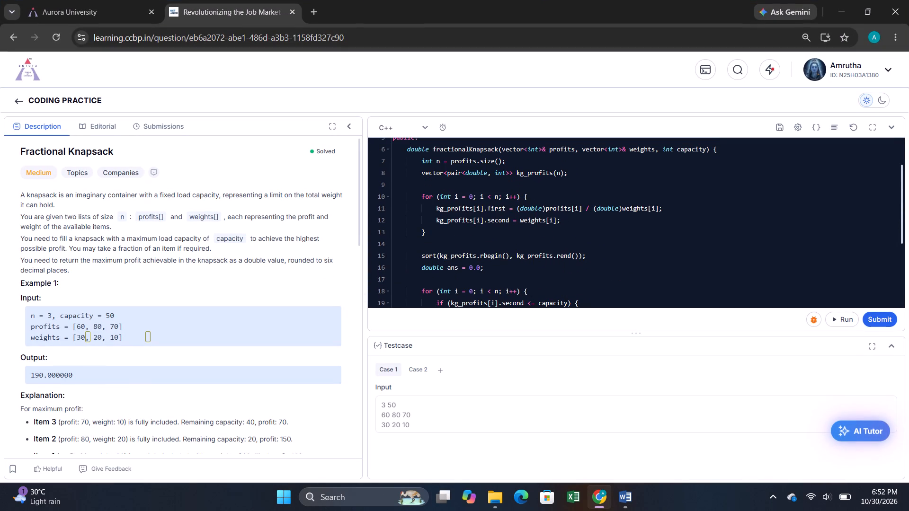
scroll(570, 202, "up", 2)
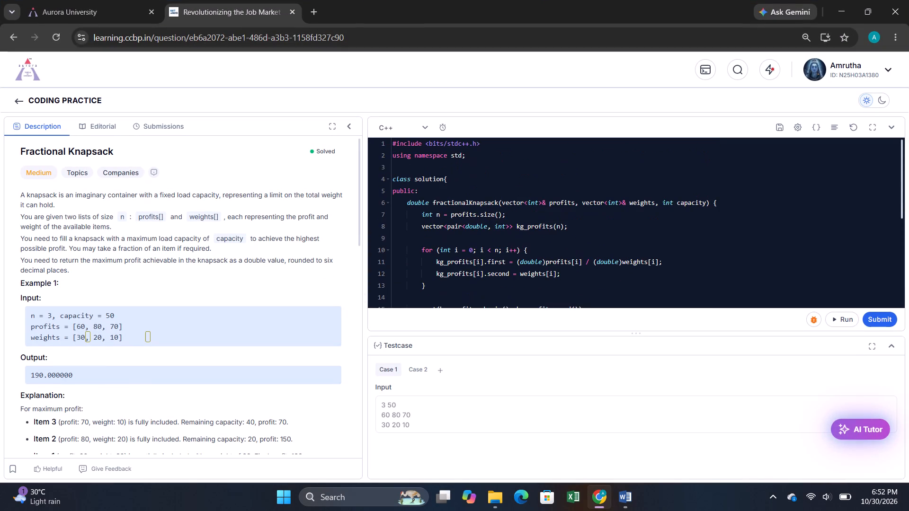
scroll(552, 196, "up", 1)
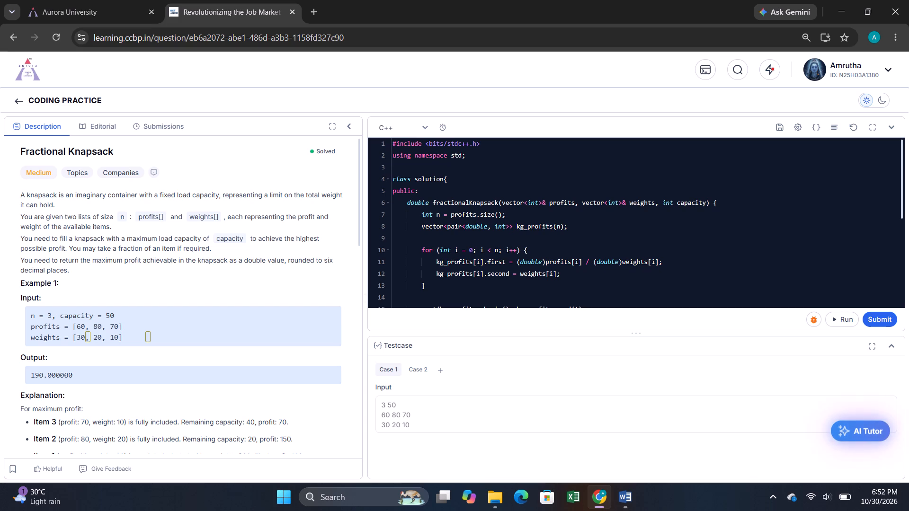
left_click(846, 321)
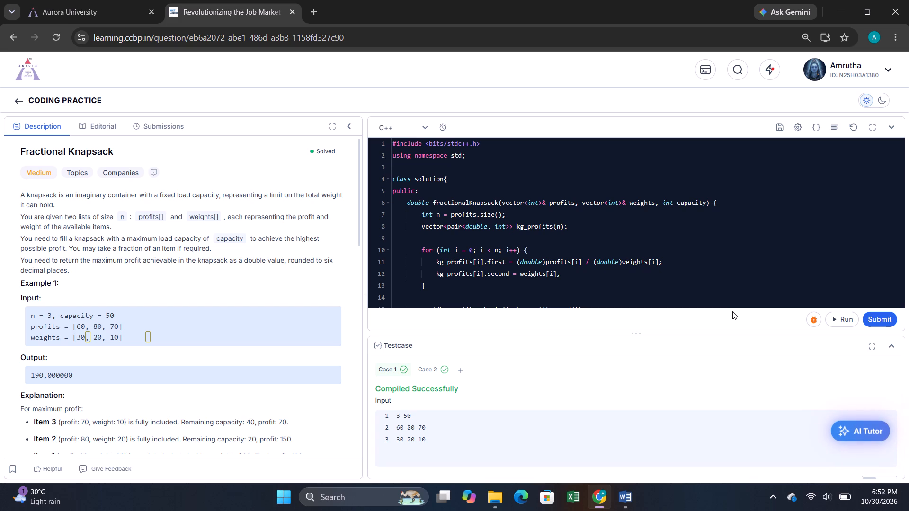
Capture a screen snip of the Fractional Knapsack page spanning the profile header, code editor and Testcase compile result.
key("Print")
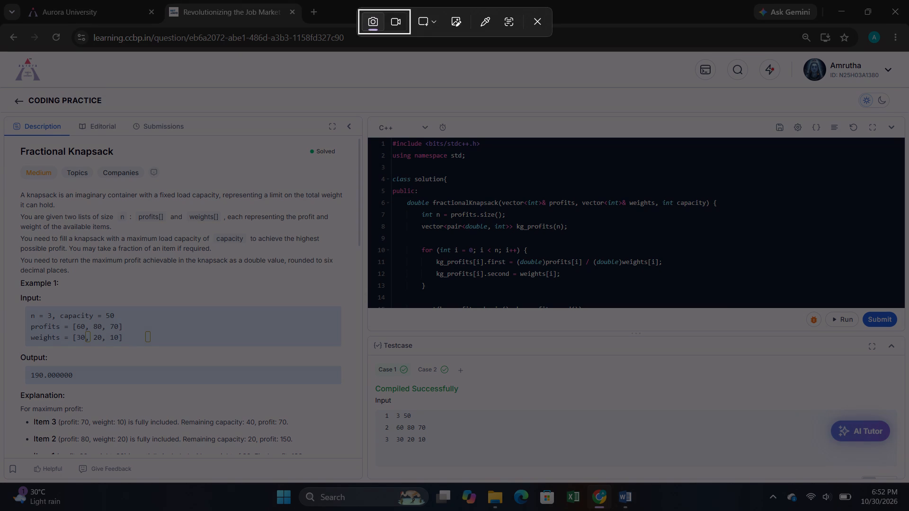
left_click_drag(386, 51, 781, 134)
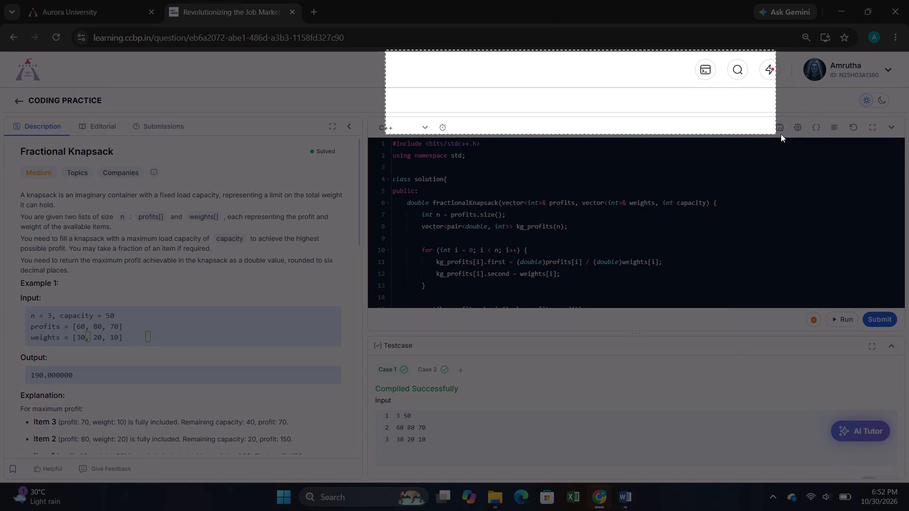
left_click_drag(781, 134, 897, 215)
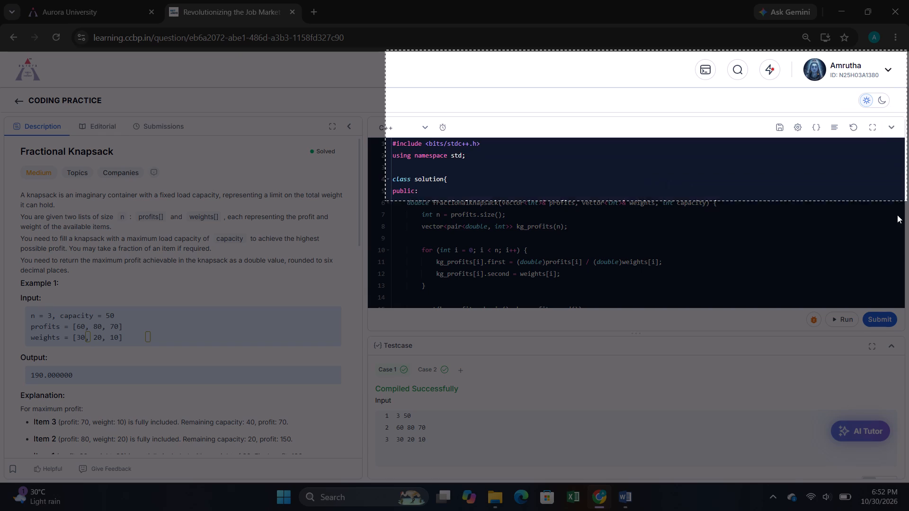
left_click_drag(897, 215, 882, 351)
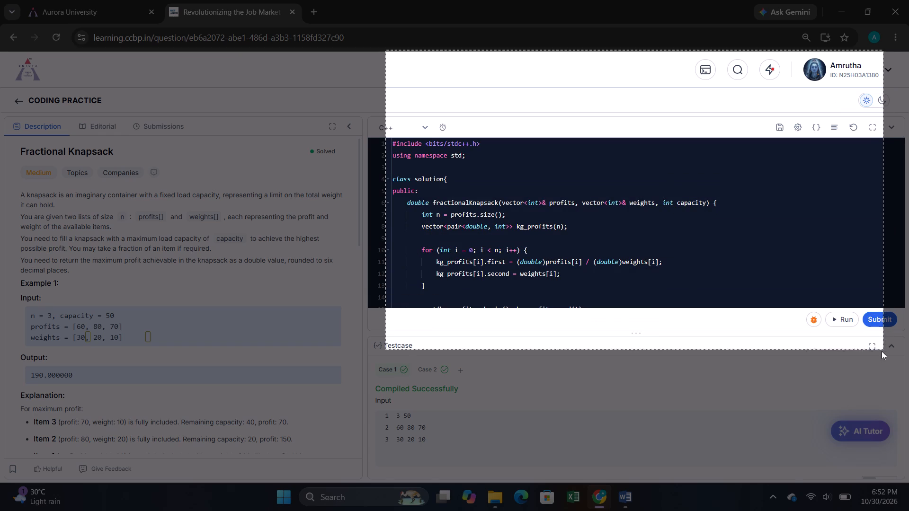
left_click_drag(882, 351, 882, 415)
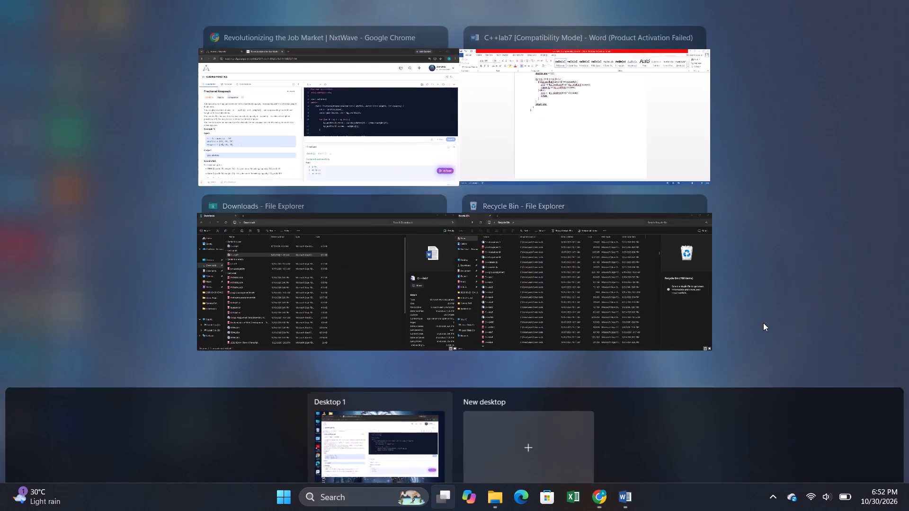
Switch to Word, paste the code and compile-result snip below the Fractional Knapsack code, and add five blank lines under it.
left_click(551, 133)
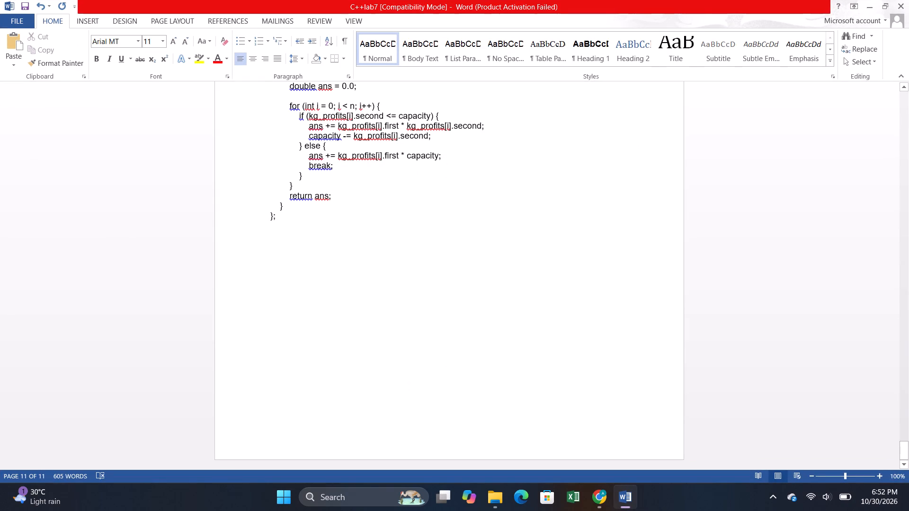
key("ctrl+v")
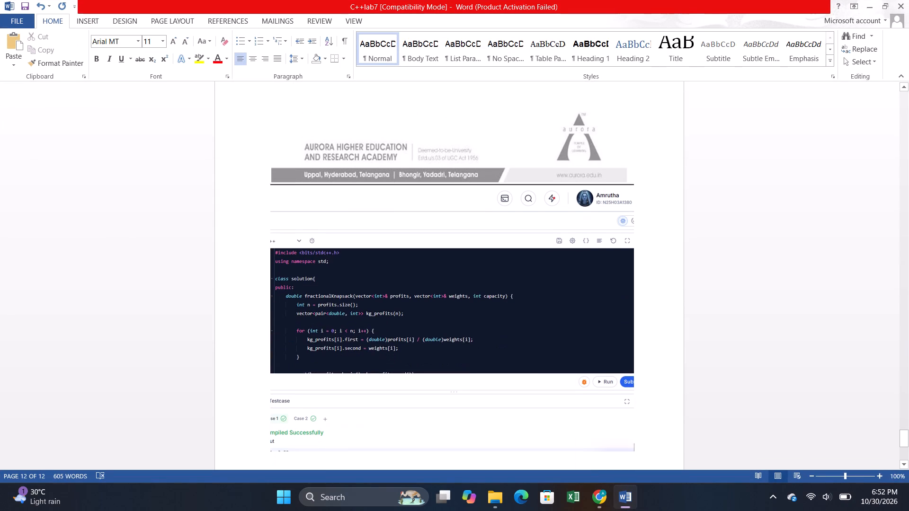
key("Return")
key("Return")
key("Return")
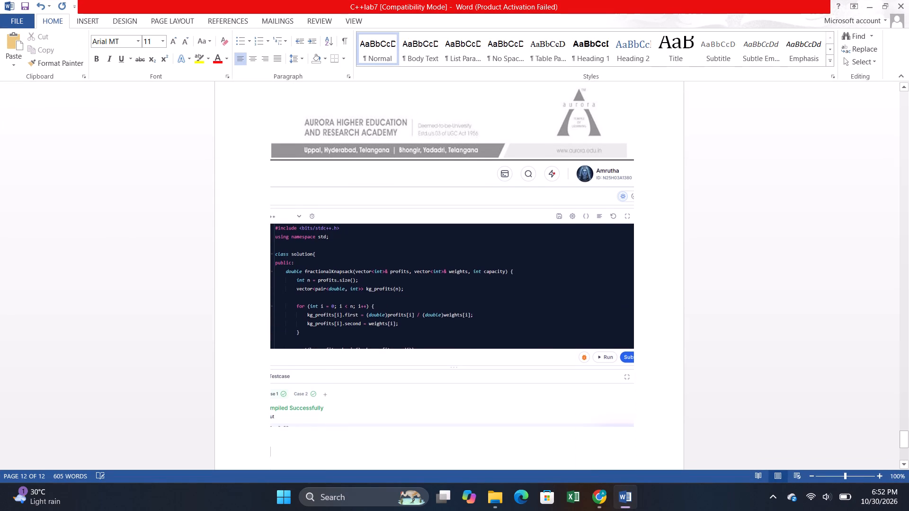
key("Return")
key("Return")
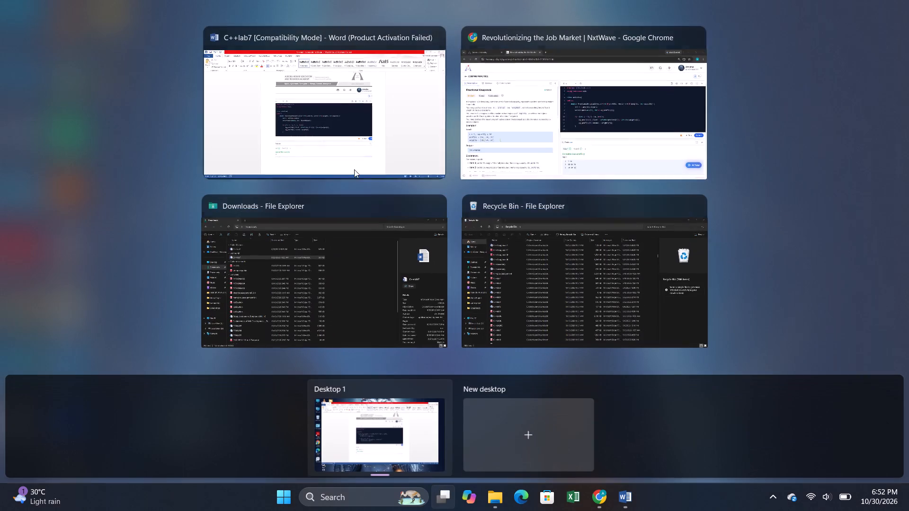
Switch to Chrome and capture a screen snip of the Your Output and Expected boxes in the Fractional Knapsack test results.
left_click(567, 115)
scroll(552, 353, "down", 2)
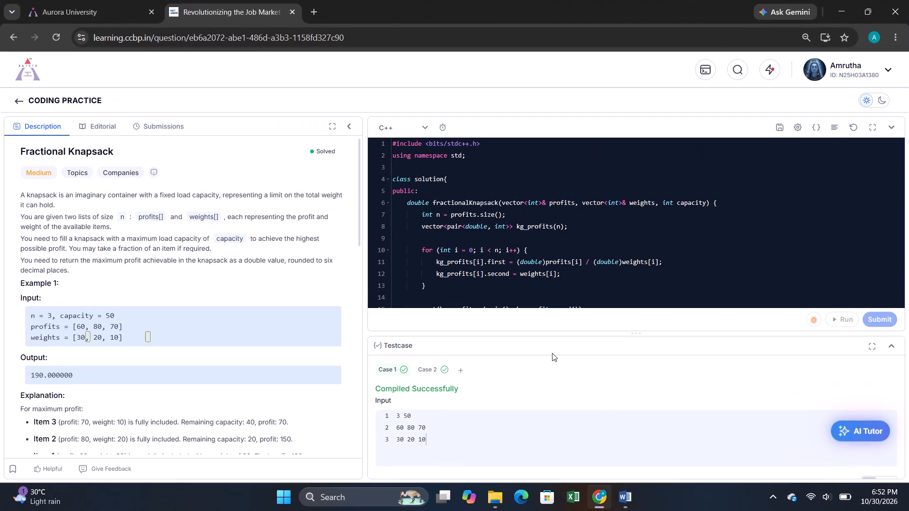
scroll(552, 353, "down", 1)
scroll(533, 438, "down", 2)
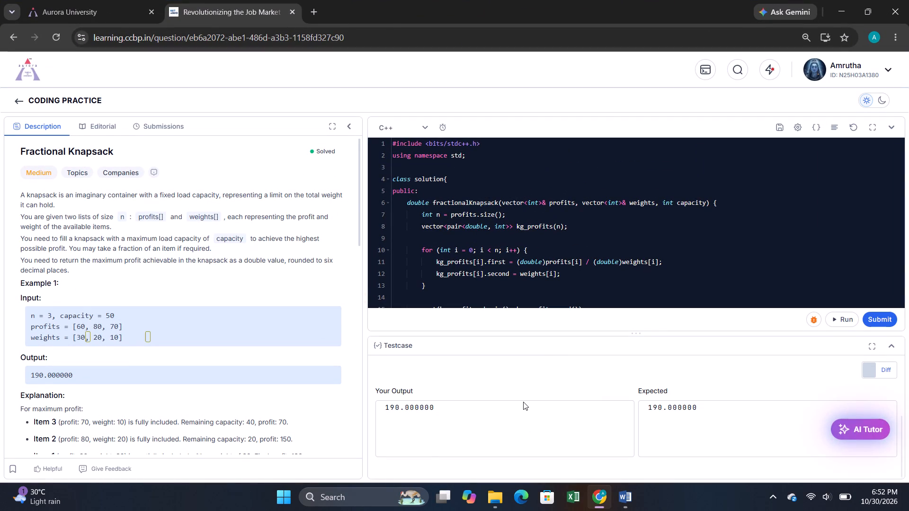
key("Print")
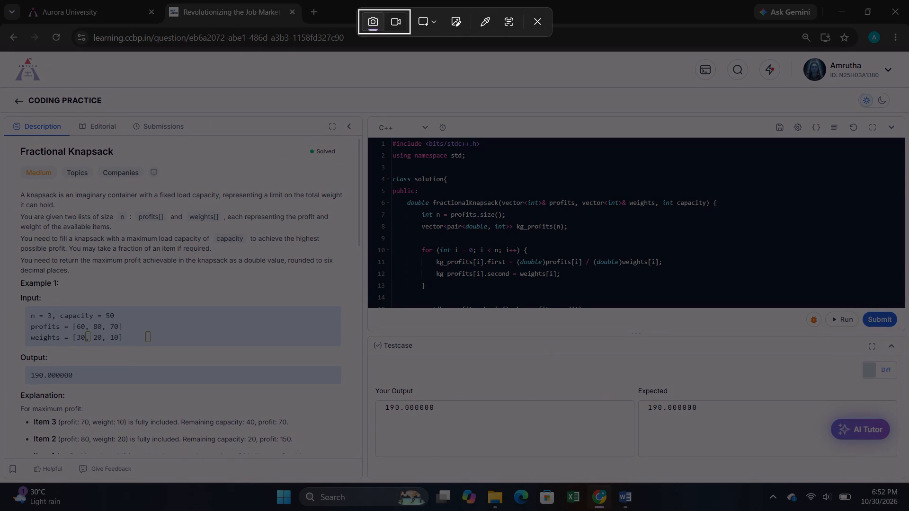
left_click_drag(367, 355, 778, 459)
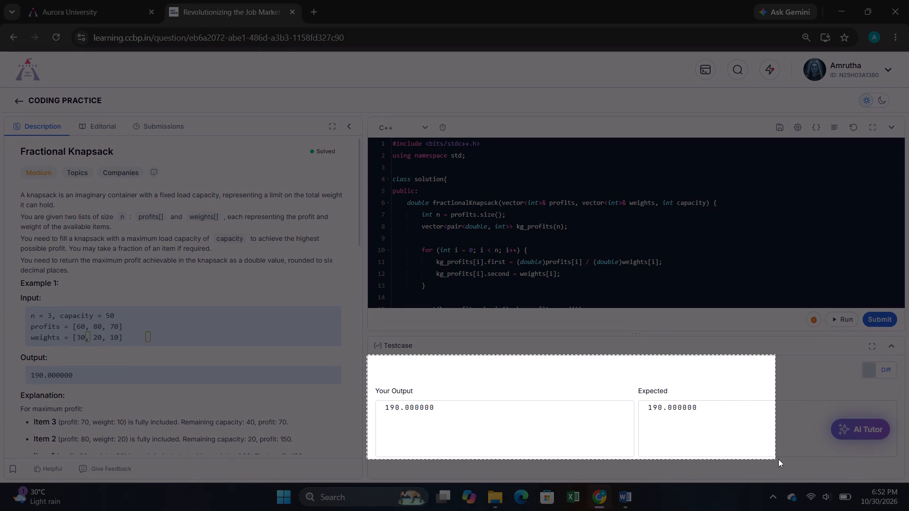
left_click_drag(778, 459, 784, 455)
Switch to Word, paste the output comparison snip below the first one, and add 23 blank lines under it, extending onto a new page.
left_click(589, 142)
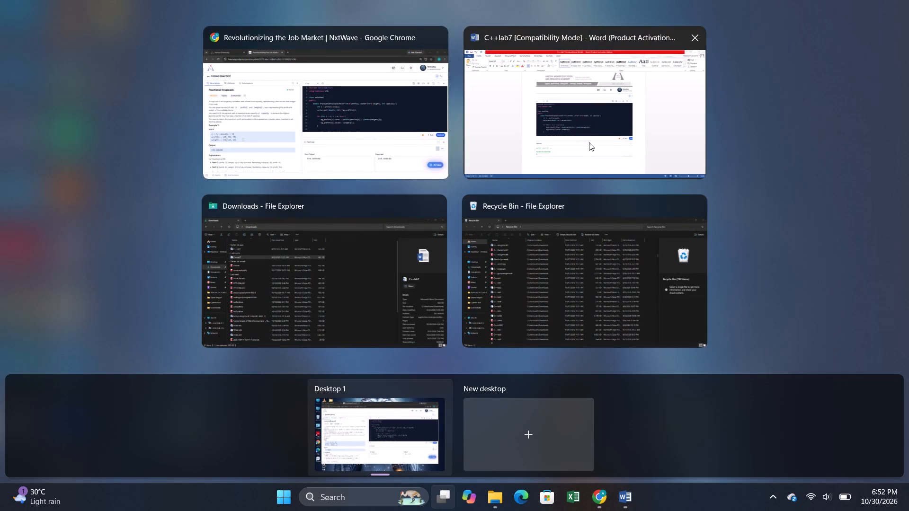
key("ctrl+v")
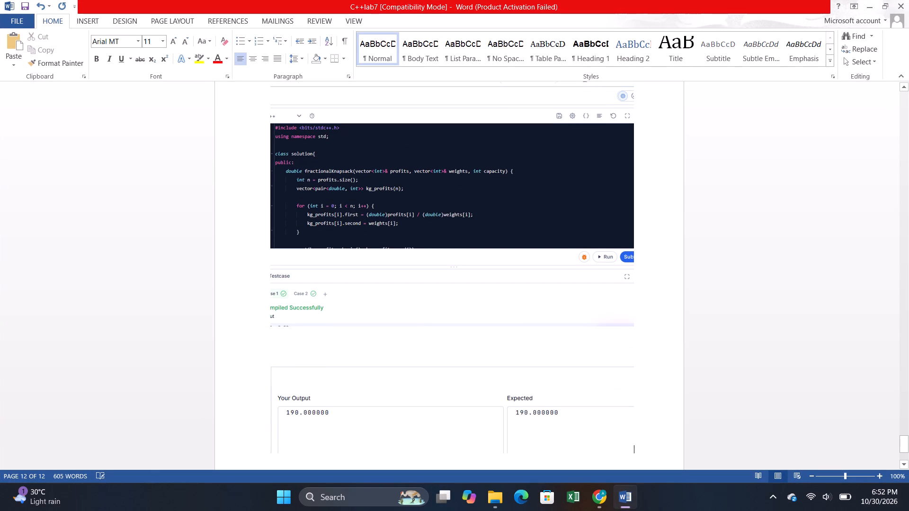
scroll(625, 283, "down", 2)
key("Return")
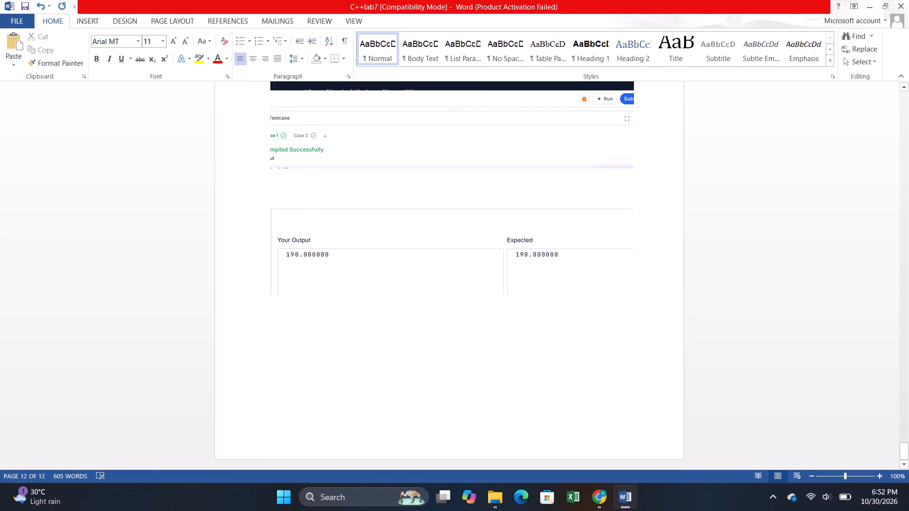
key("Return")
key("Return")
key("Return")
key("Return")
key("Return")
key("Return")
key("Return")
key("Return")
key("Return")
key("Return")
key("Return")
key("Return")
key("Return")
key("Return")
key("Return")
key("Return")
key("Return")
key("Return")
key("Return")
key("Return")
key("Return")
key("Return")
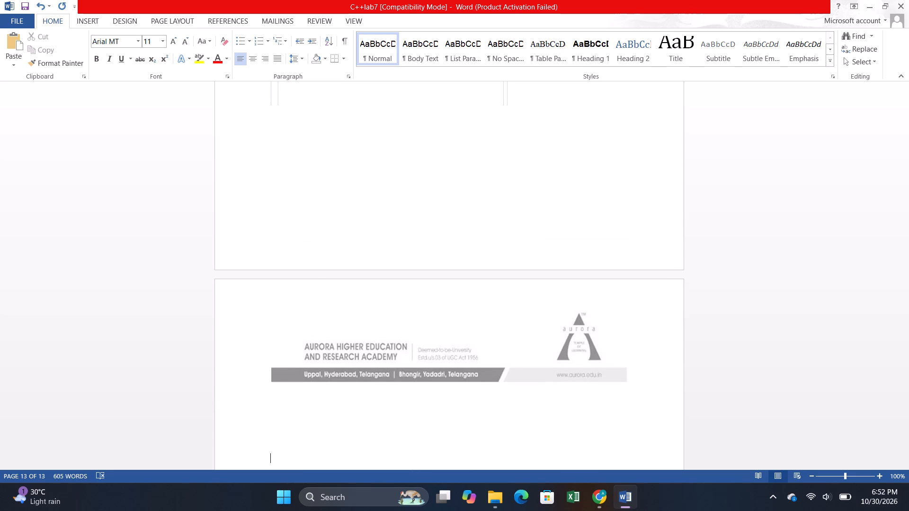
Start heading number 8. a few lines below the output comparison snip, checking the previous heading's number in the document.
left_click(271, 143)
scroll(272, 180, "up", 4)
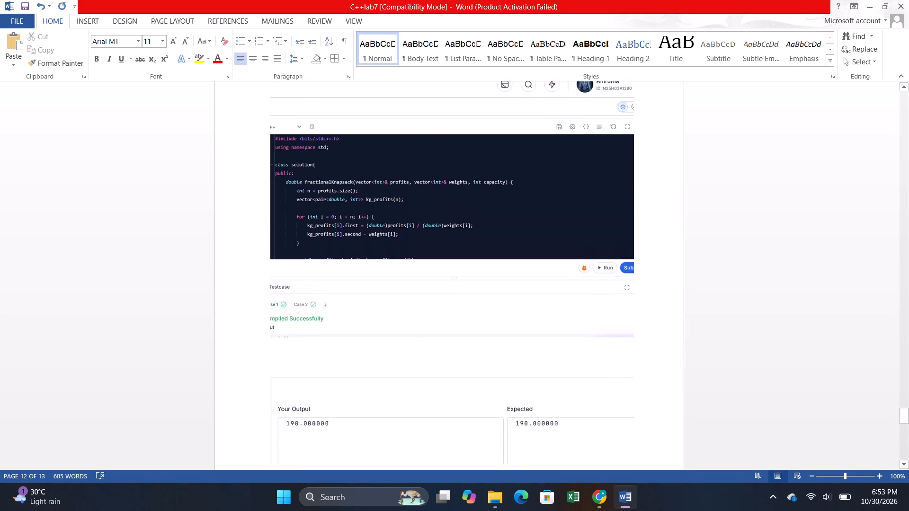
scroll(272, 180, "up", 4)
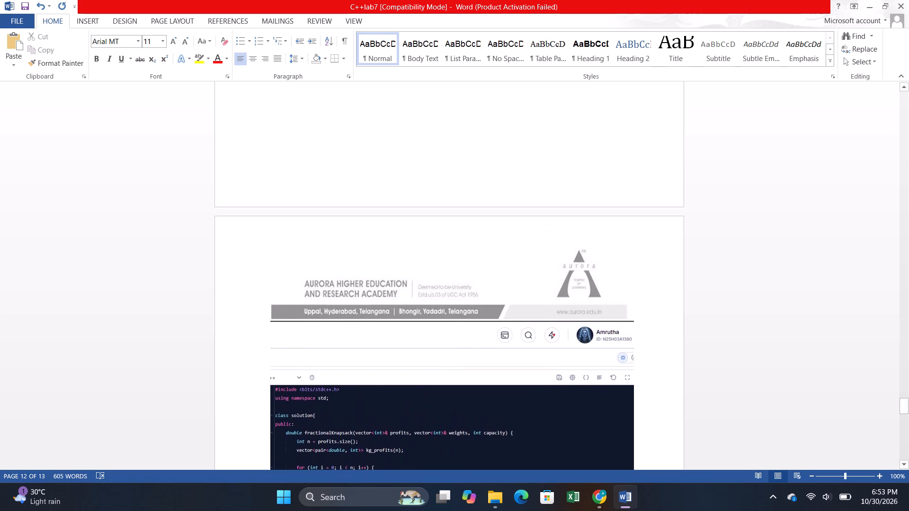
scroll(272, 180, "up", 4)
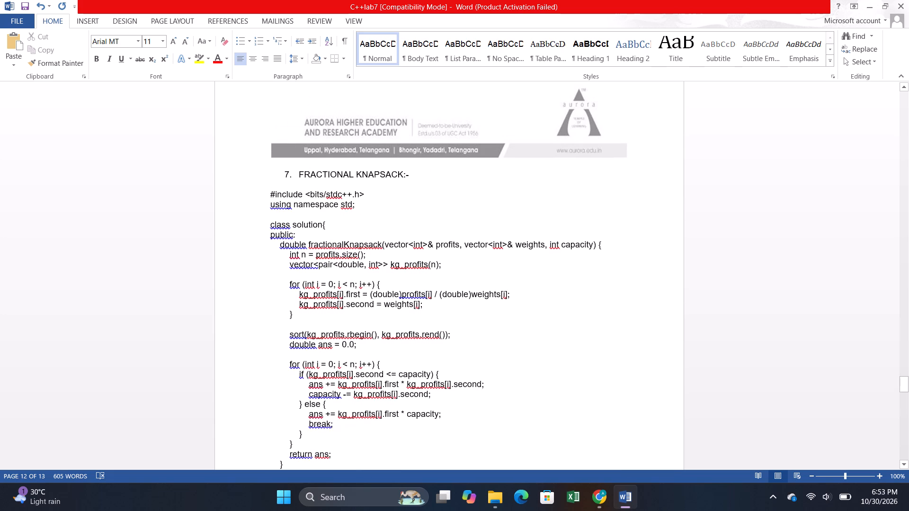
scroll(272, 180, "up", 1)
scroll(272, 180, "down", 7)
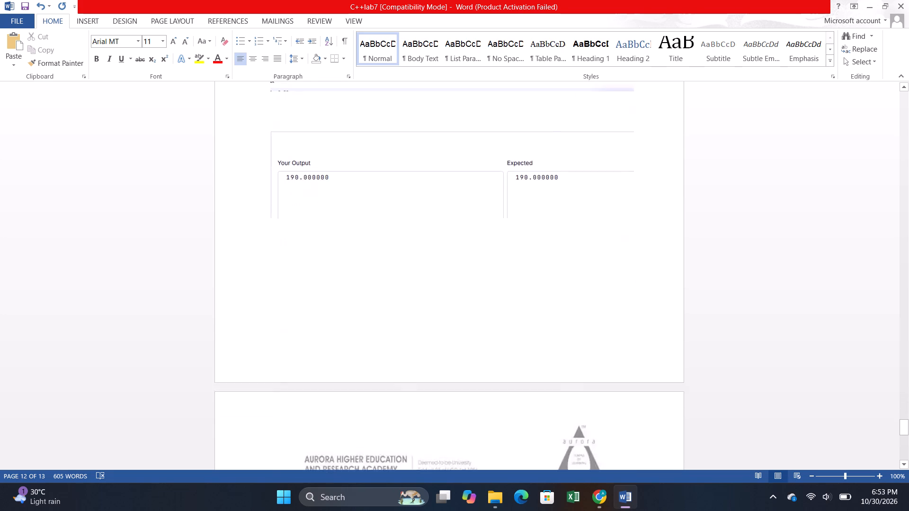
scroll(272, 180, "down", 1)
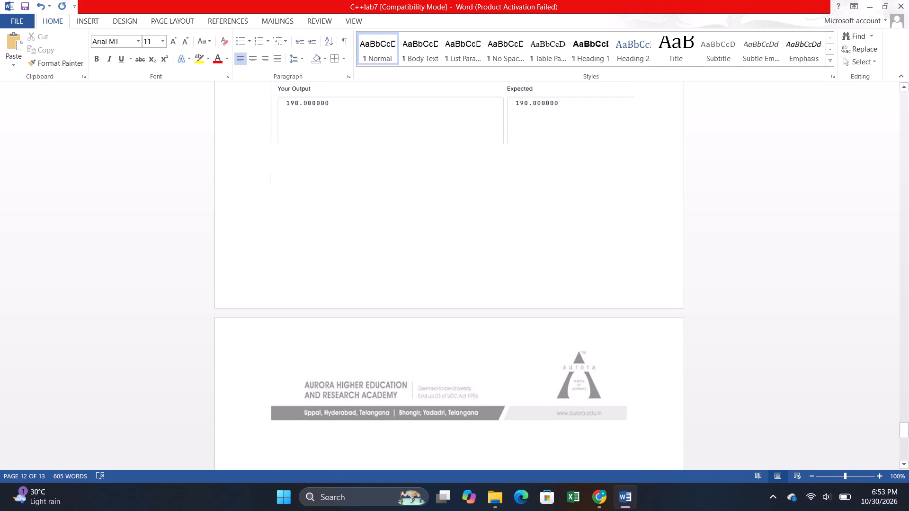
key("8")
type(".")
key("space")
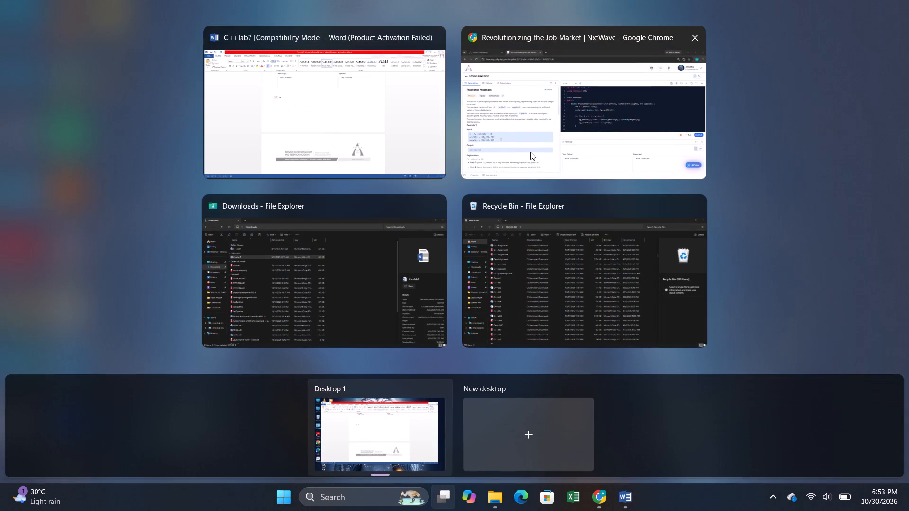
Switch to Chrome and go back from the Fractional Knapsack problem to the Coding Practice question list.
left_click(530, 152)
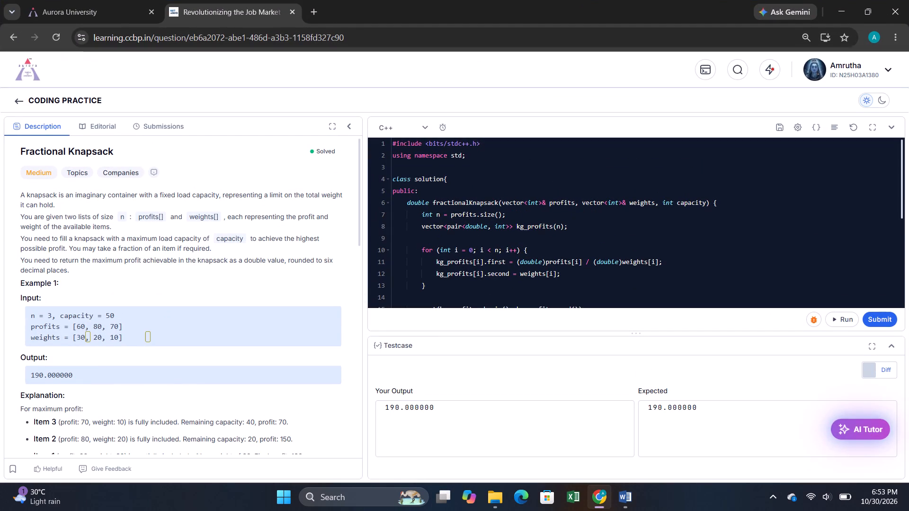
scroll(434, 197, "up", 6)
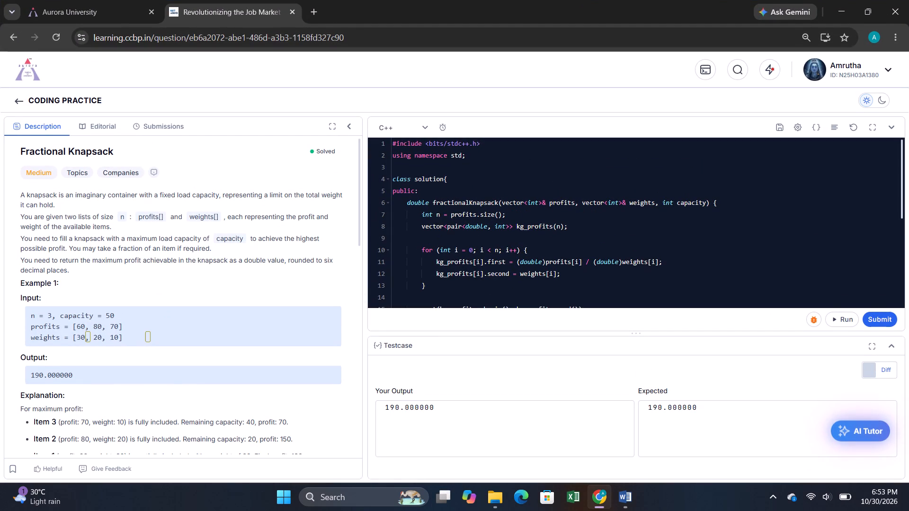
scroll(434, 197, "up", 1)
scroll(161, 131, "left", 1)
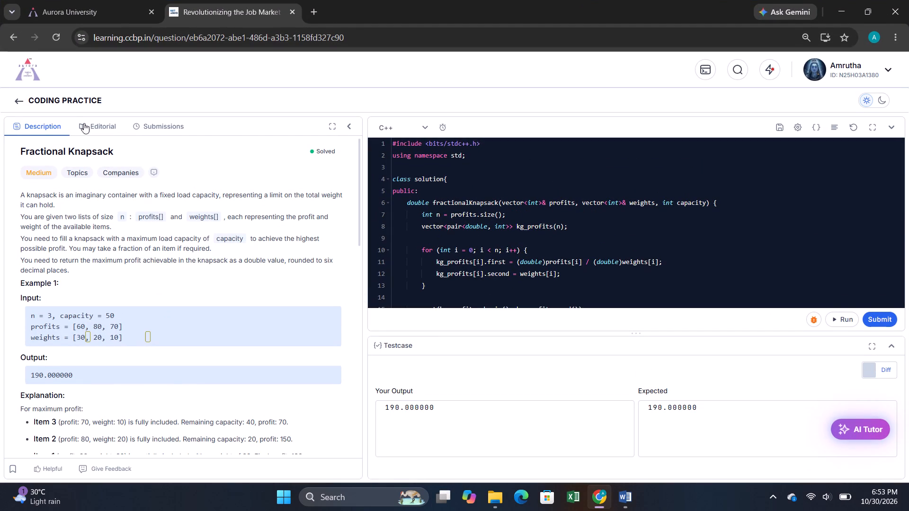
left_click(16, 98)
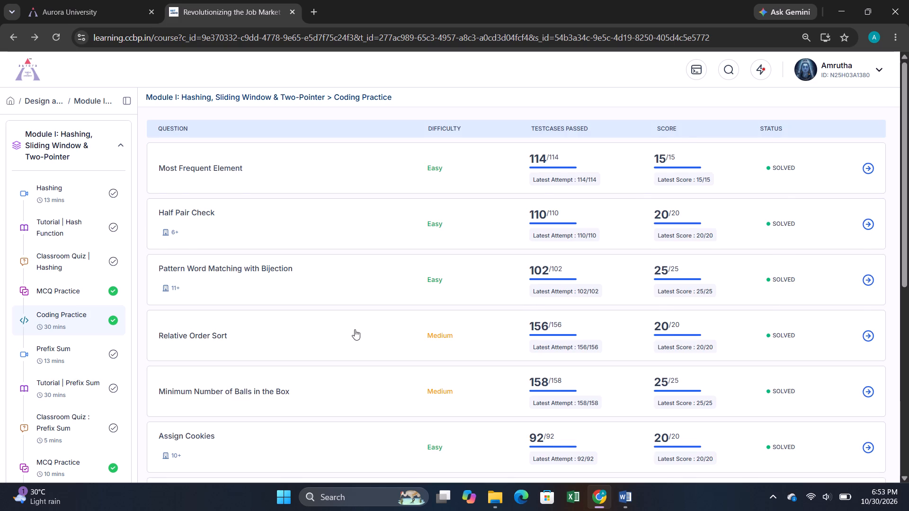
Look through the Coding Practice question list for the problem that follows Fractional Knapsack.
scroll(355, 329, "down", 5)
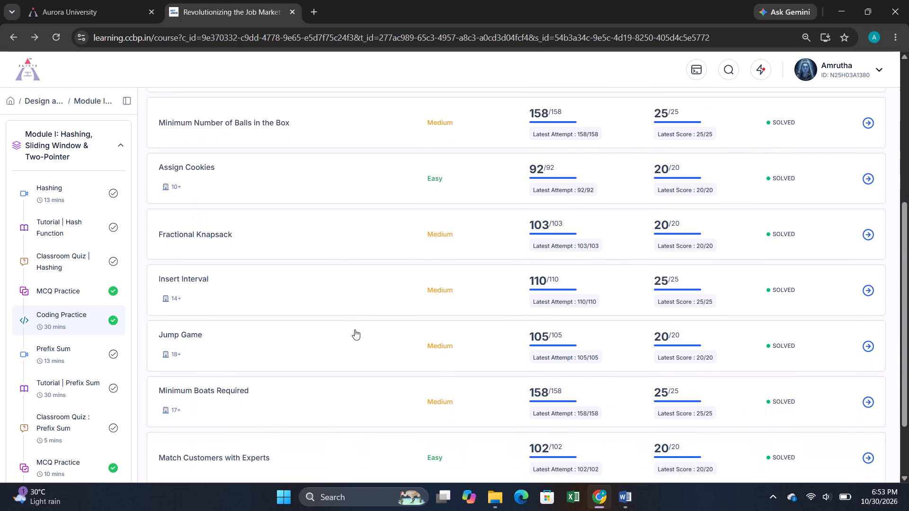
scroll(355, 329, "down", 2)
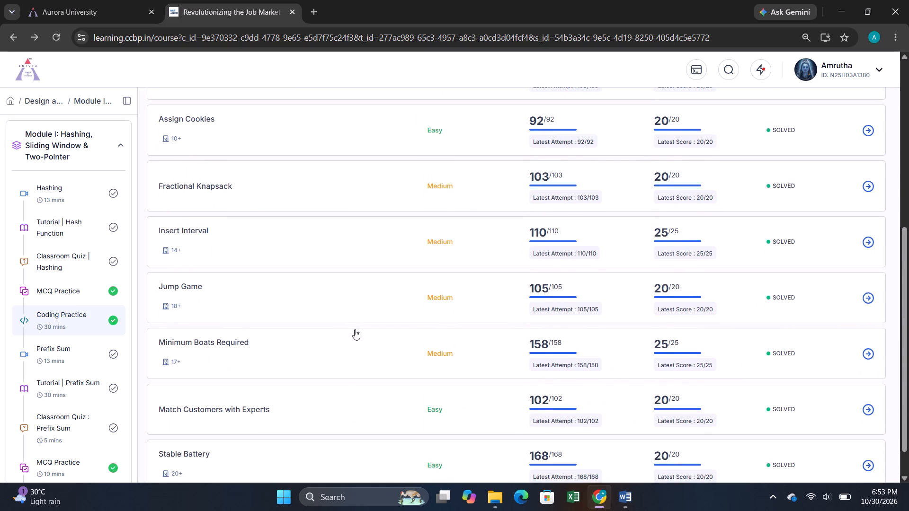
scroll(355, 329, "down", 2)
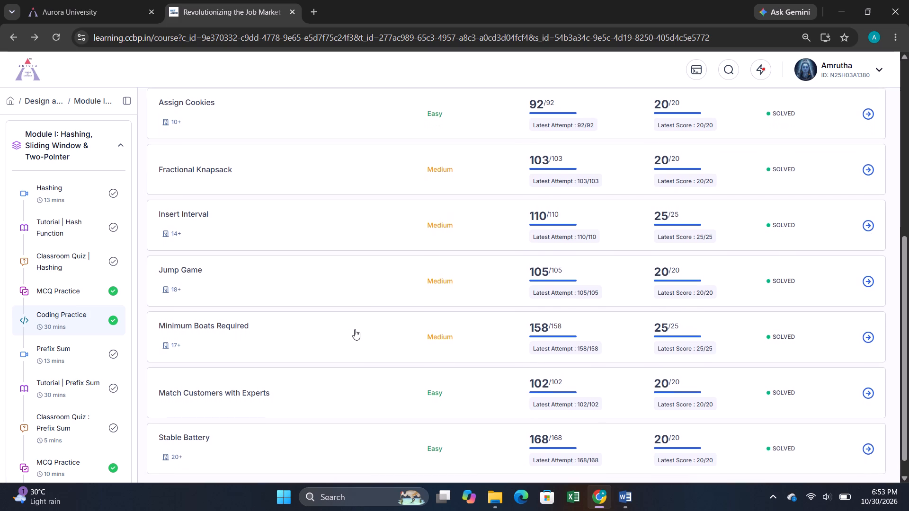
scroll(355, 329, "down", 1)
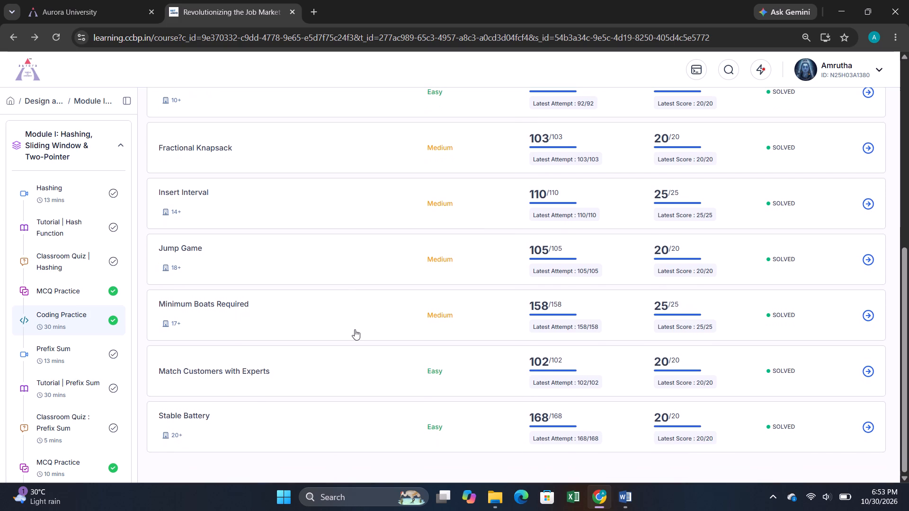
Switch to Word and review the report's numbered headings, solution code and output snips from the first problem through heading 8.
left_click(554, 133)
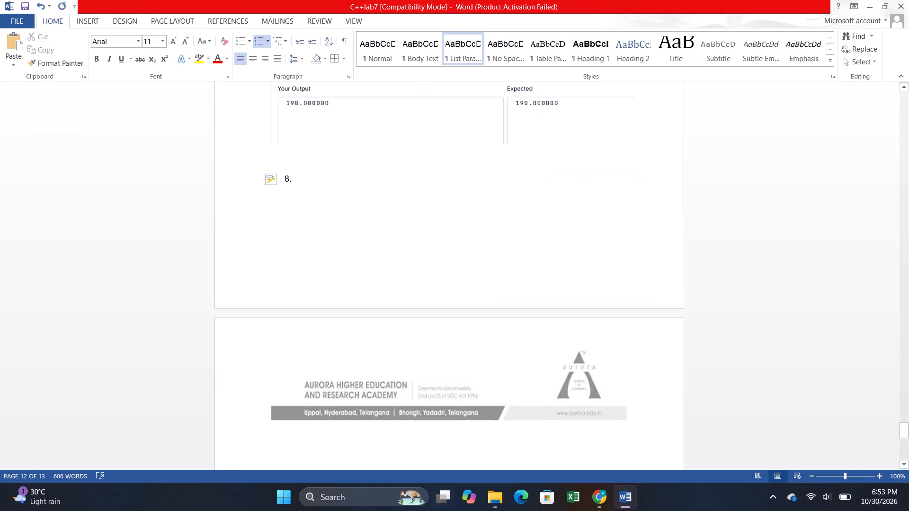
scroll(409, 242, "up", 13)
scroll(409, 242, "up", 13)
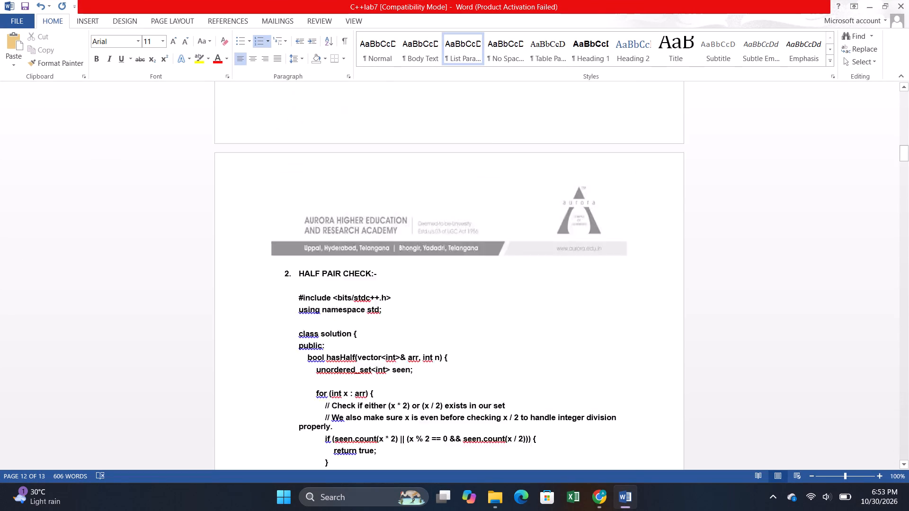
scroll(409, 242, "up", 10)
scroll(409, 242, "down", 2)
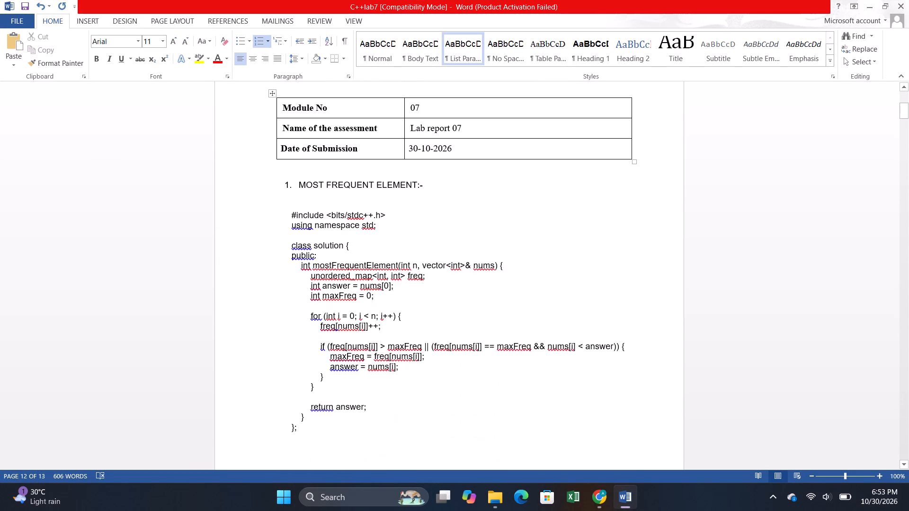
scroll(409, 242, "down", 5)
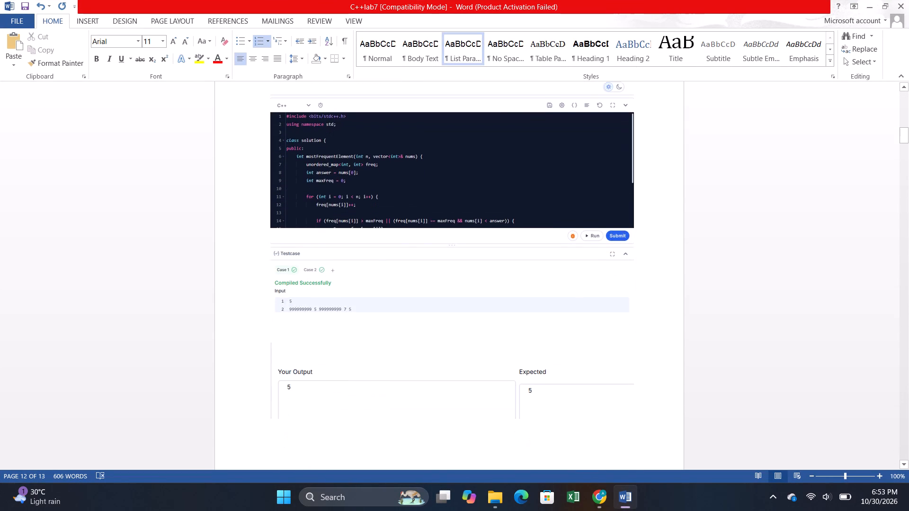
scroll(409, 242, "down", 9)
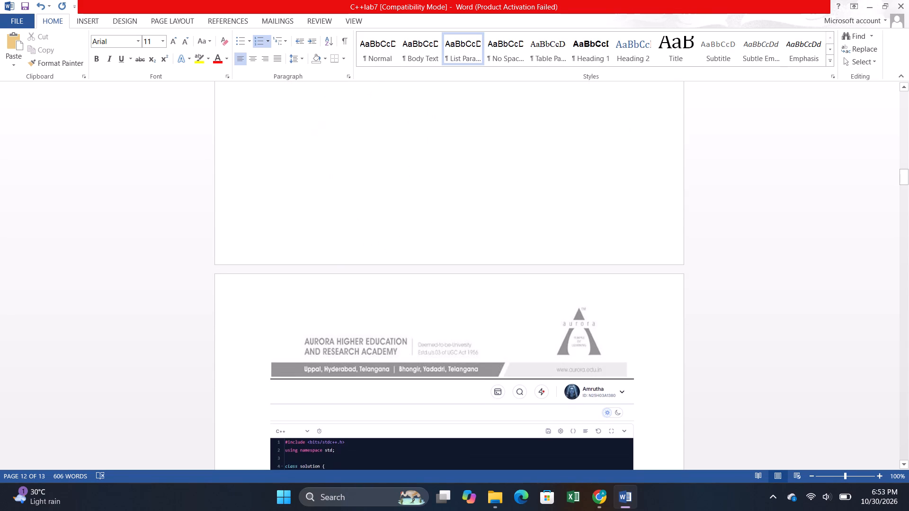
scroll(409, 242, "down", 3)
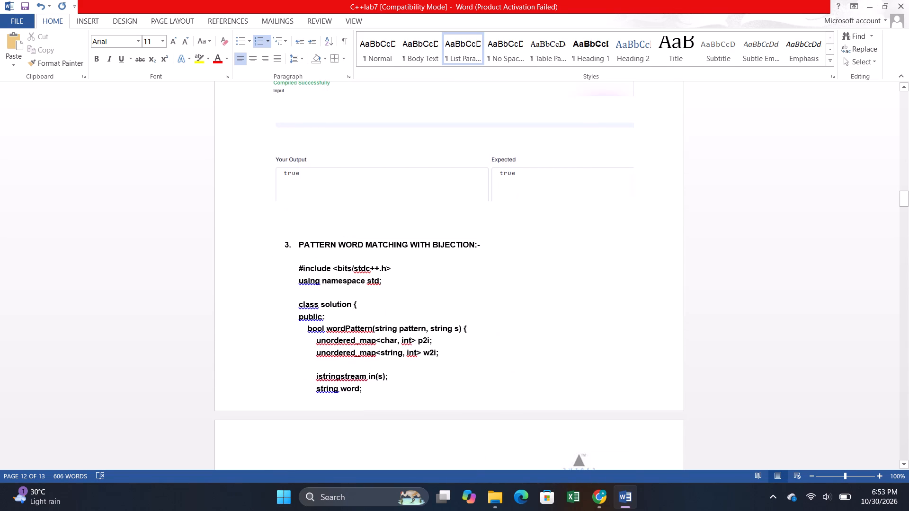
scroll(409, 242, "down", 6)
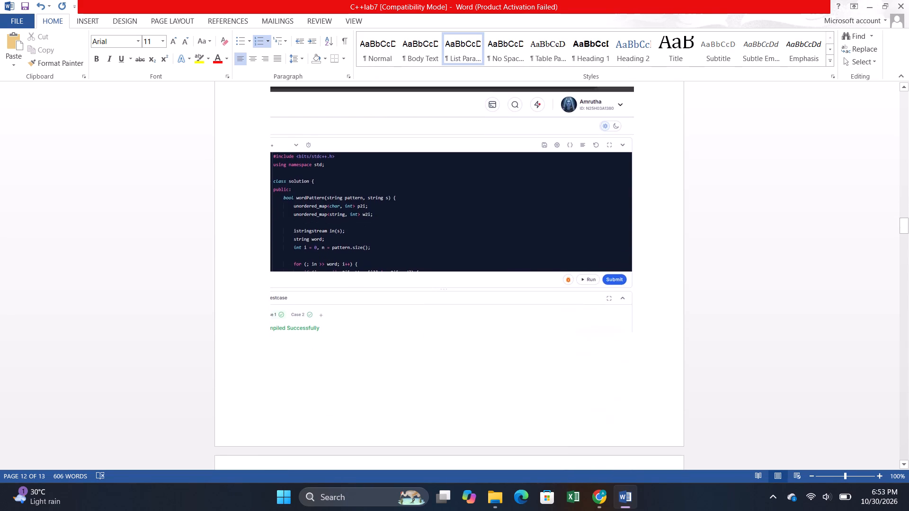
scroll(409, 242, "down", 4)
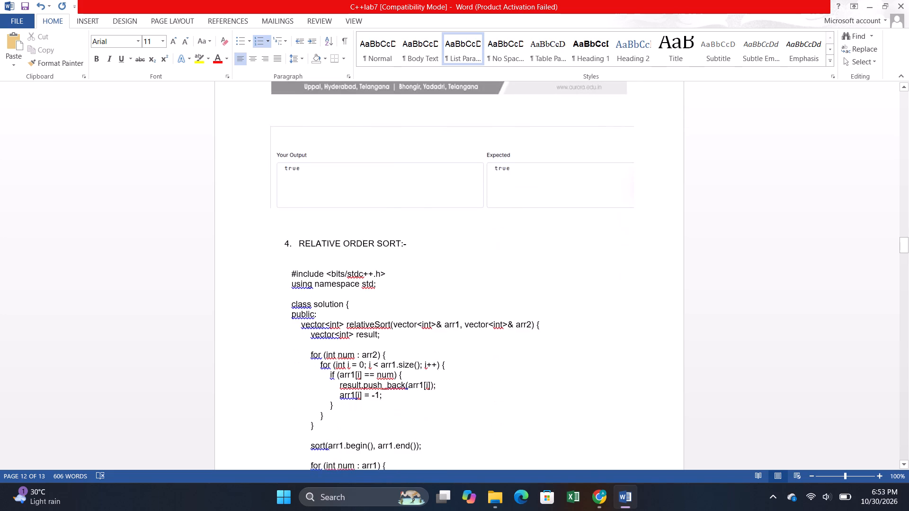
scroll(409, 242, "down", 6)
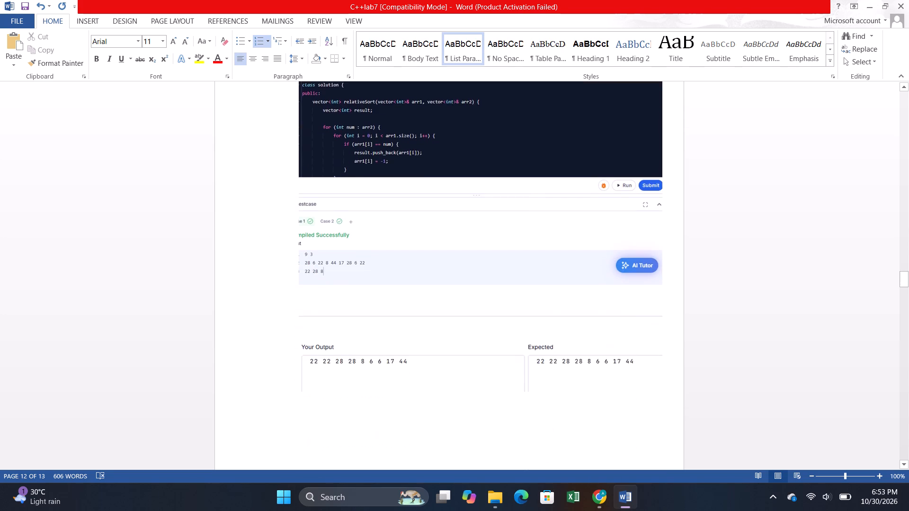
scroll(409, 242, "down", 4)
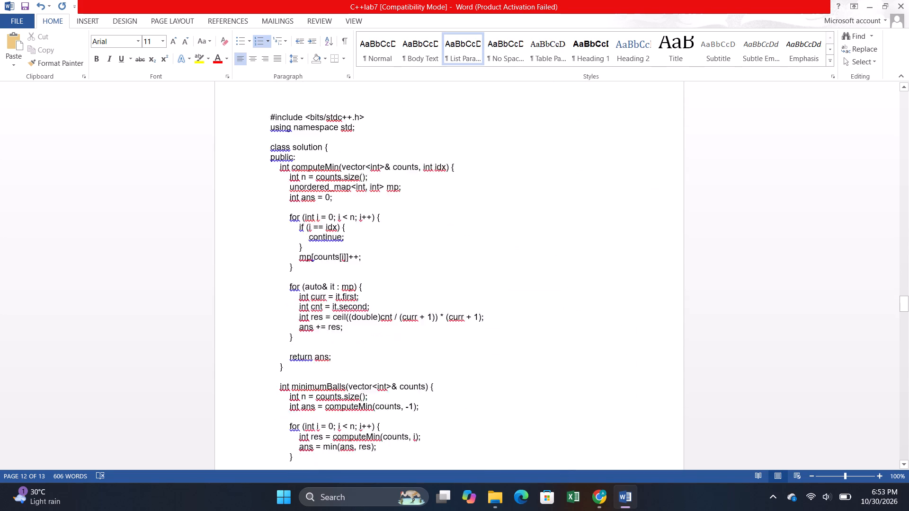
scroll(409, 242, "down", 5)
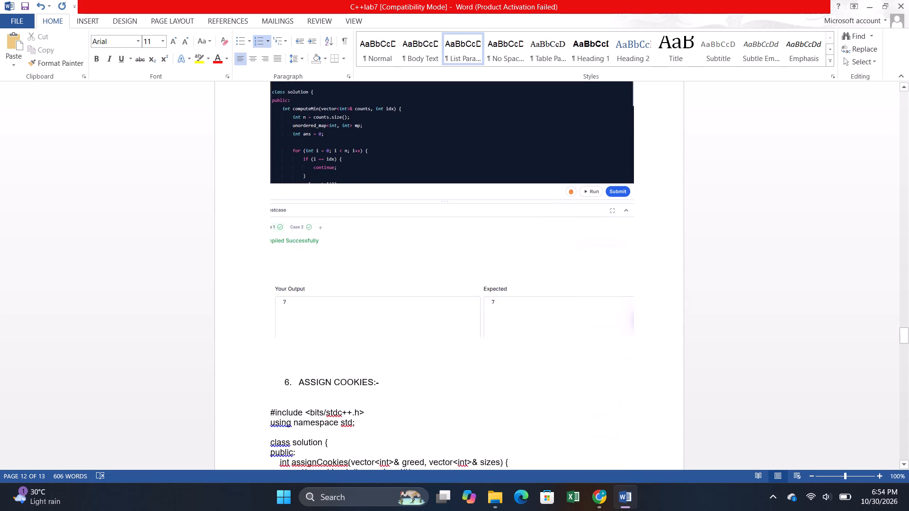
scroll(409, 242, "down", 7)
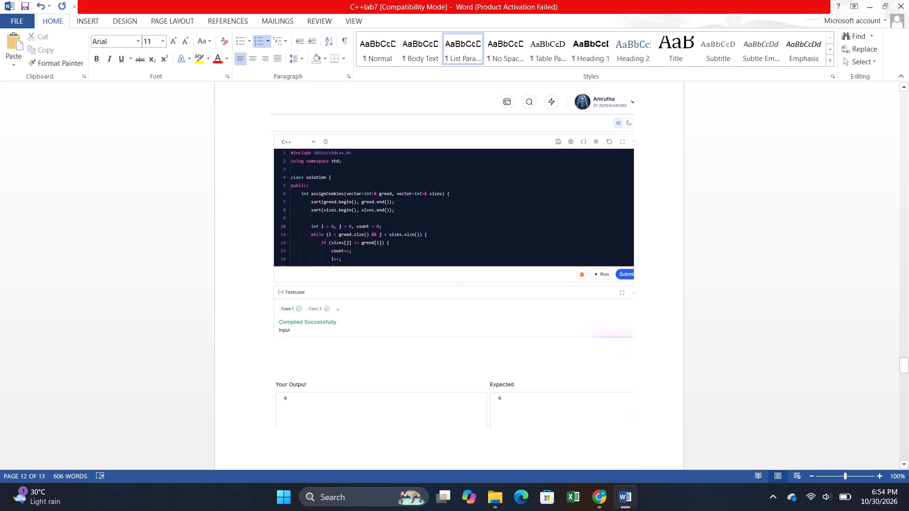
scroll(409, 242, "down", 5)
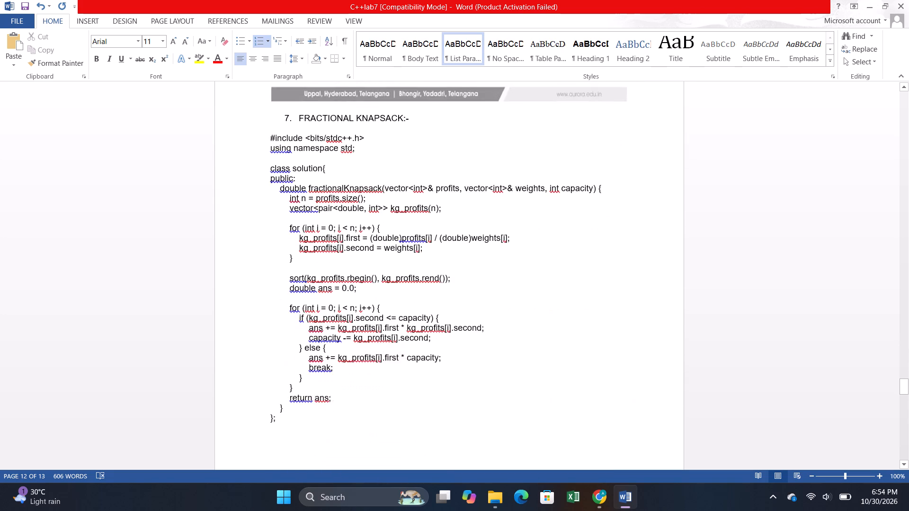
scroll(409, 242, "down", 5)
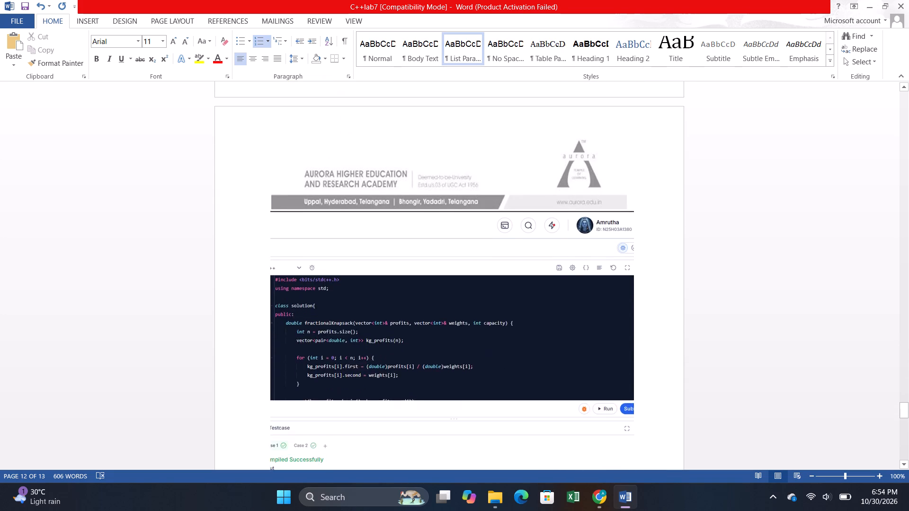
scroll(409, 242, "down", 3)
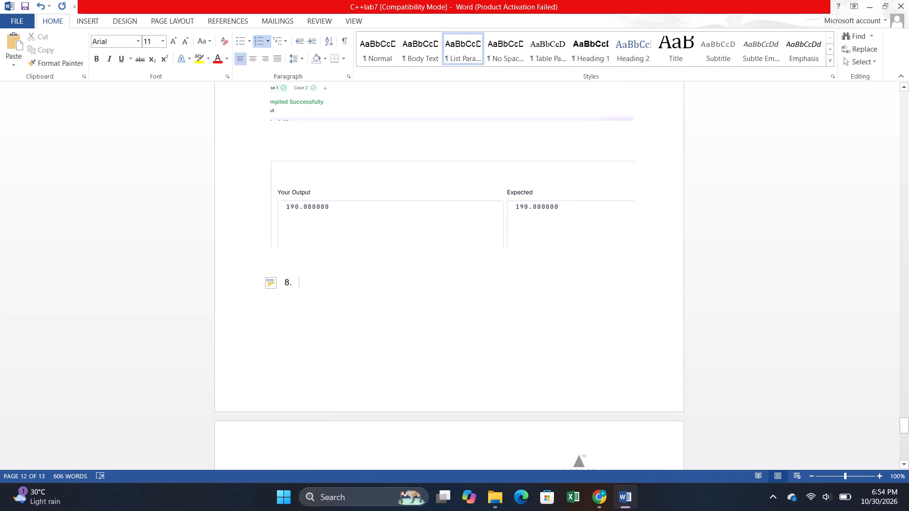
scroll(409, 242, "down", 3)
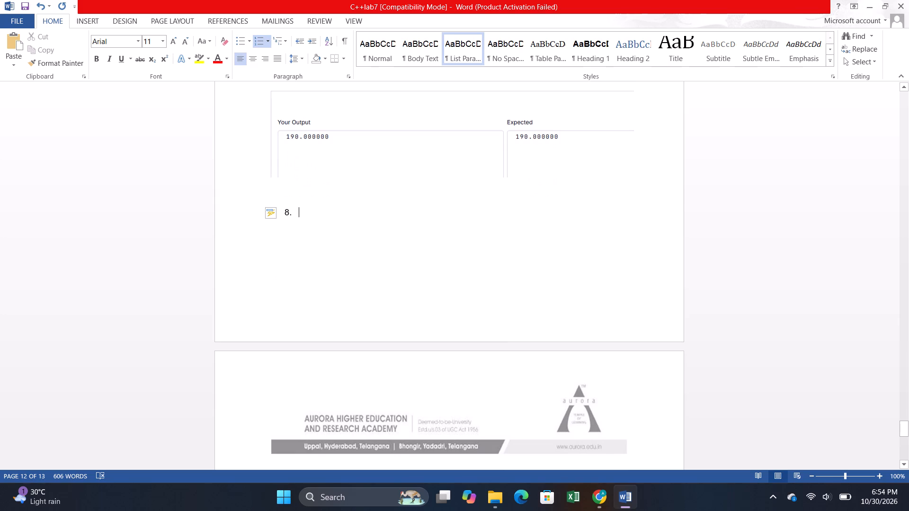
Check the problem name in Chrome, return to Word, complete heading 8 as "INSERT INTERVAL:-", and add an unindented line after a blank one.
left_click(543, 131)
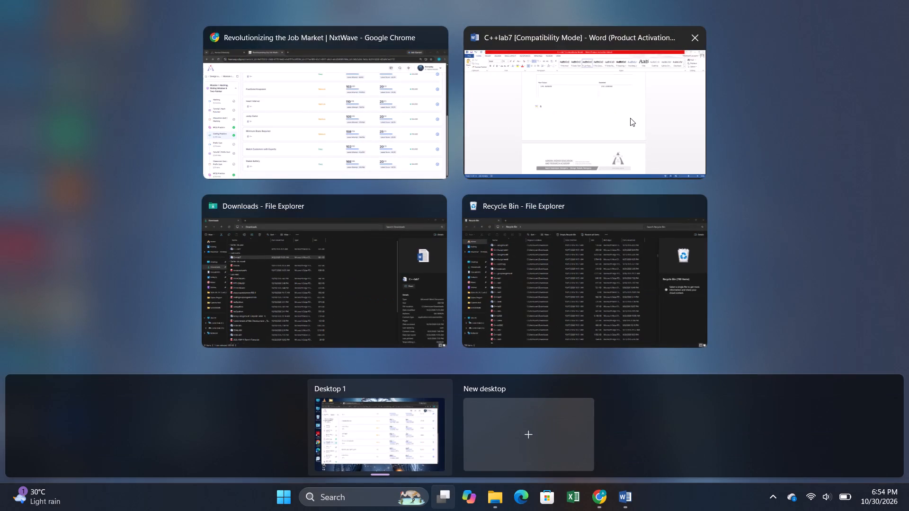
left_click(630, 118)
type("INSERT INTERVAL")
key("shift+colon")
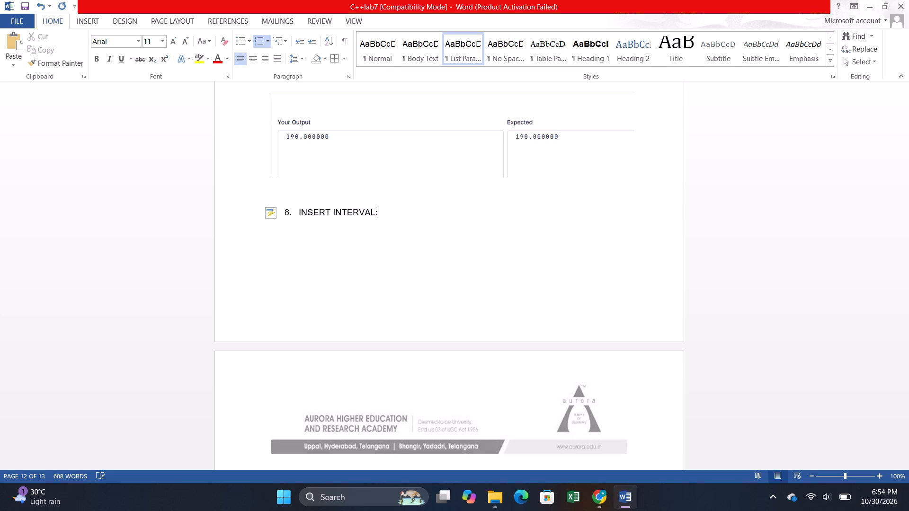
key("minus")
key("Return")
key("BackSpace")
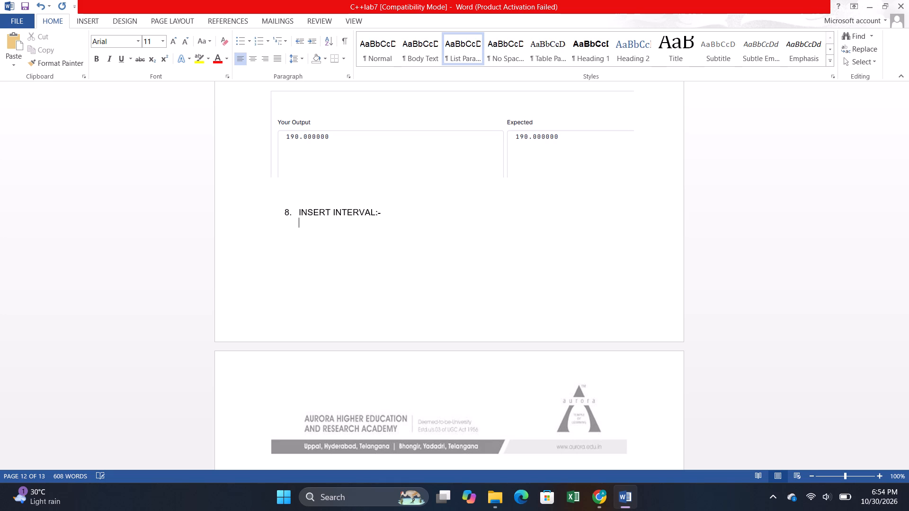
key("Return")
key("Return")
key("Return")
key("BackSpace")
key("BackSpace")
key("BackSpace")
key("BackSpace")
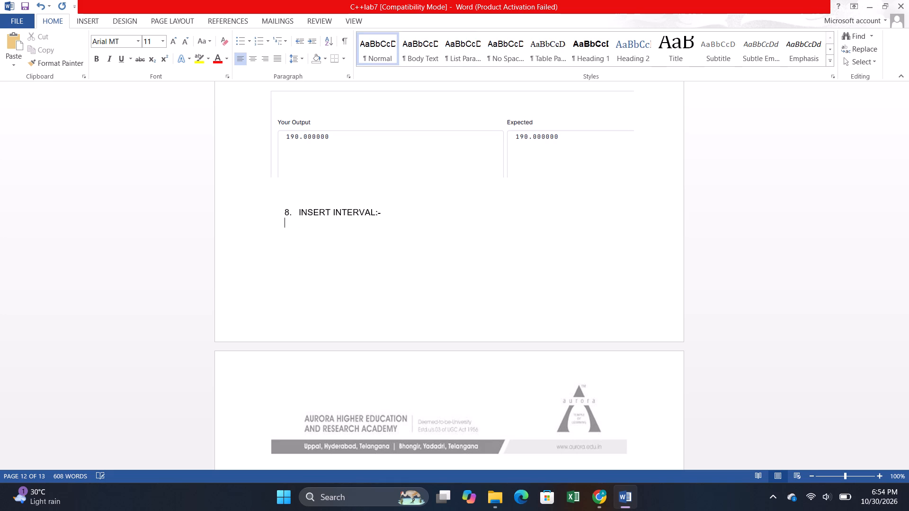
key("BackSpace")
key("Return")
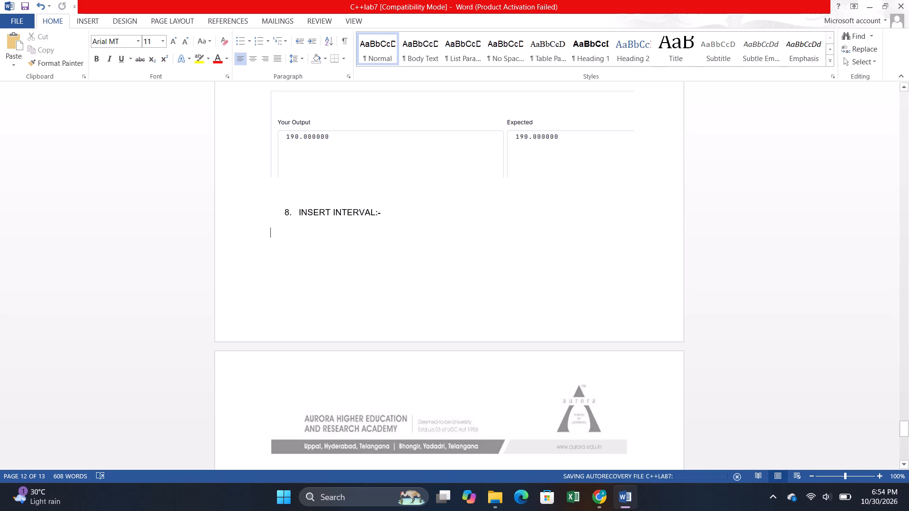
Switch to Chrome and open the Insert Interval problem from the Coding Practice question list.
scroll(310, 292, "down", 1)
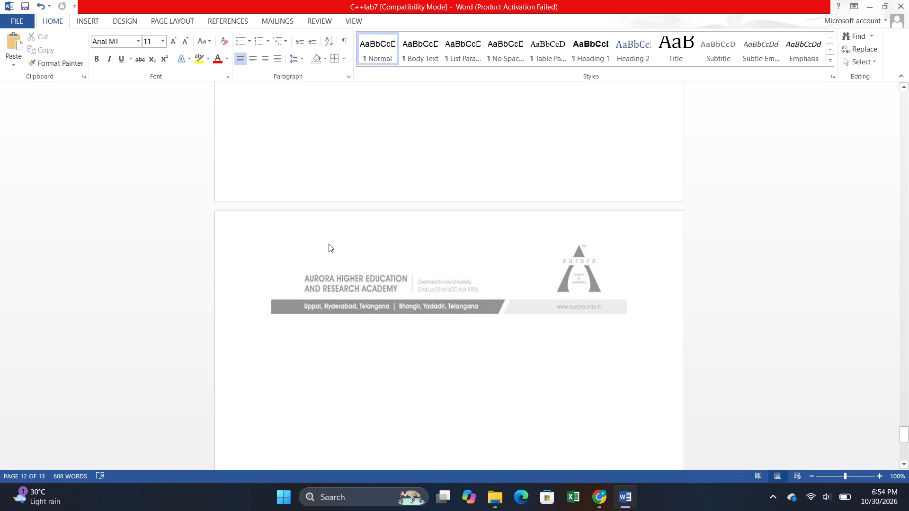
left_click(581, 107)
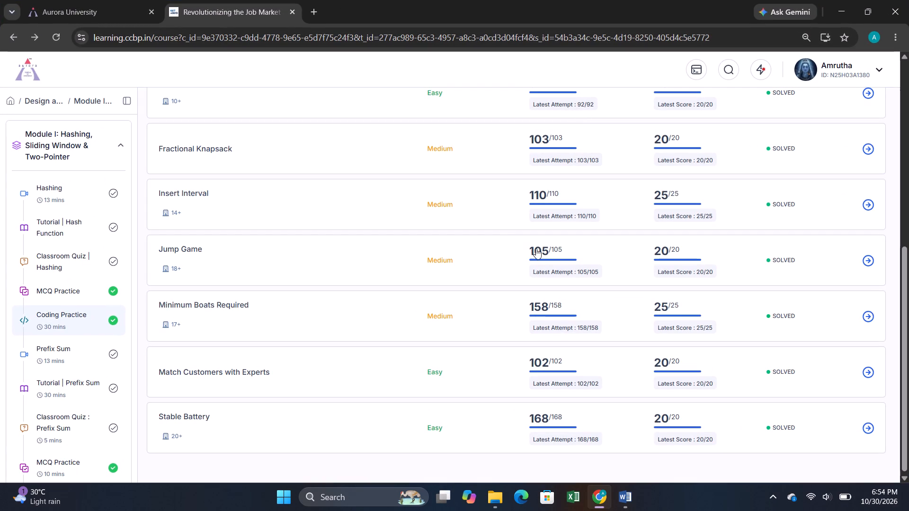
left_click(646, 233)
scroll(646, 233, "up", 9)
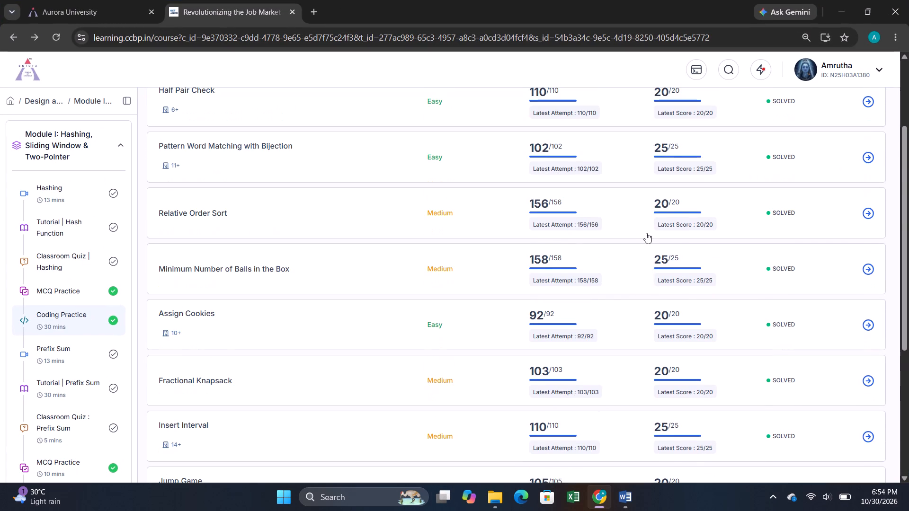
scroll(646, 233, "down", 2)
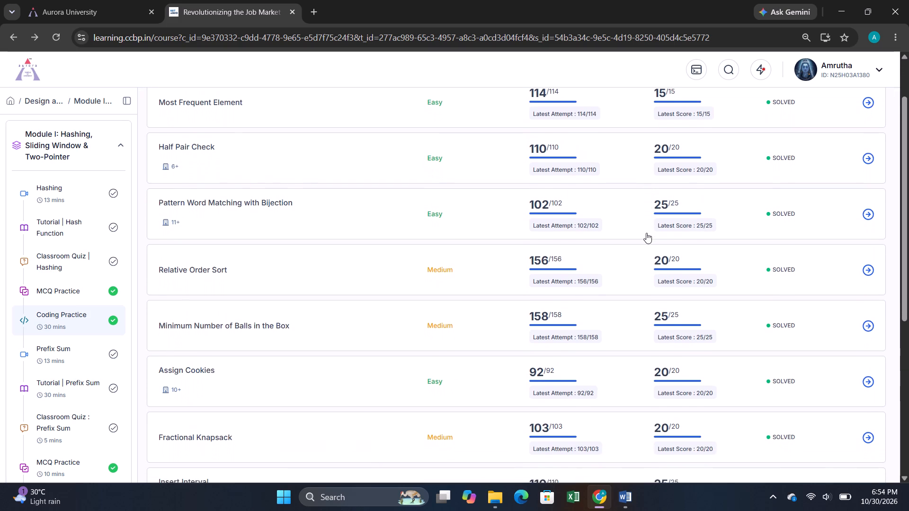
scroll(646, 233, "down", 3)
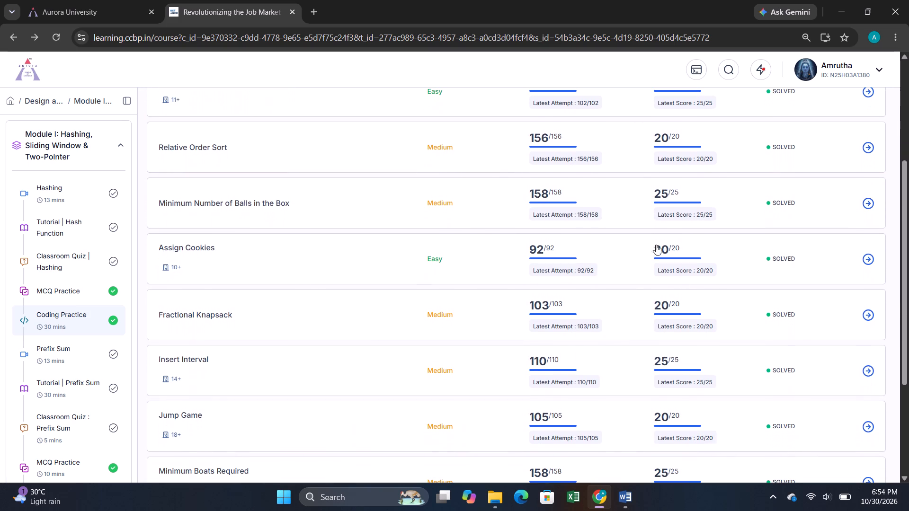
left_click(866, 369)
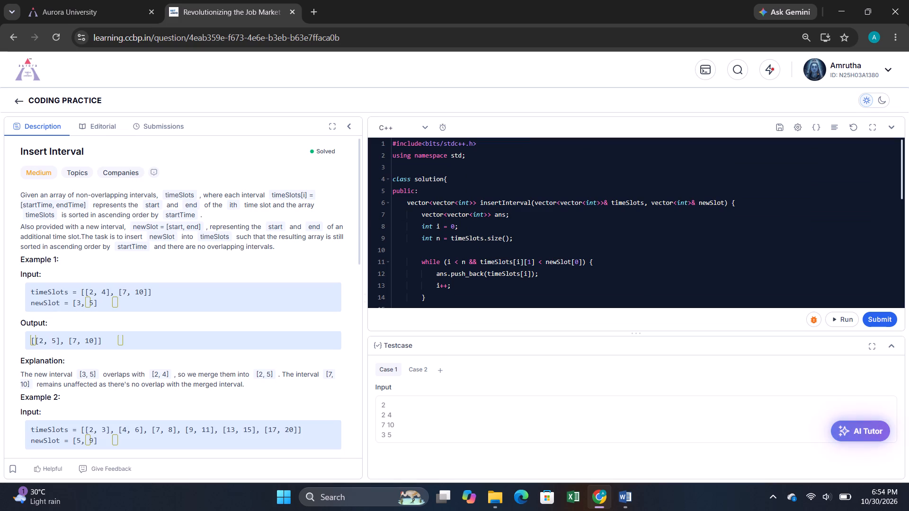
Copy the entire Insert Interval C++ solution from Chrome and paste it under heading 8 in Word, followed by blank lines.
left_click_drag(392, 141, 425, 247)
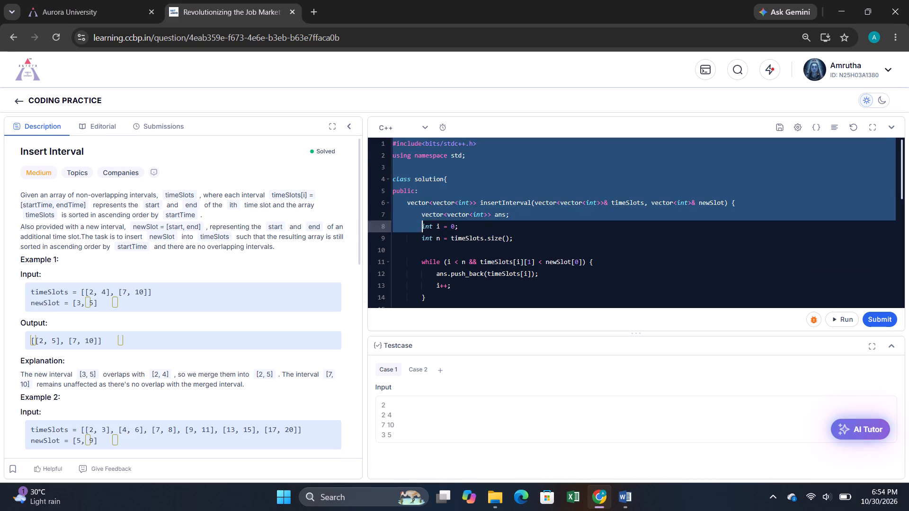
left_click_drag(425, 247, 440, 333)
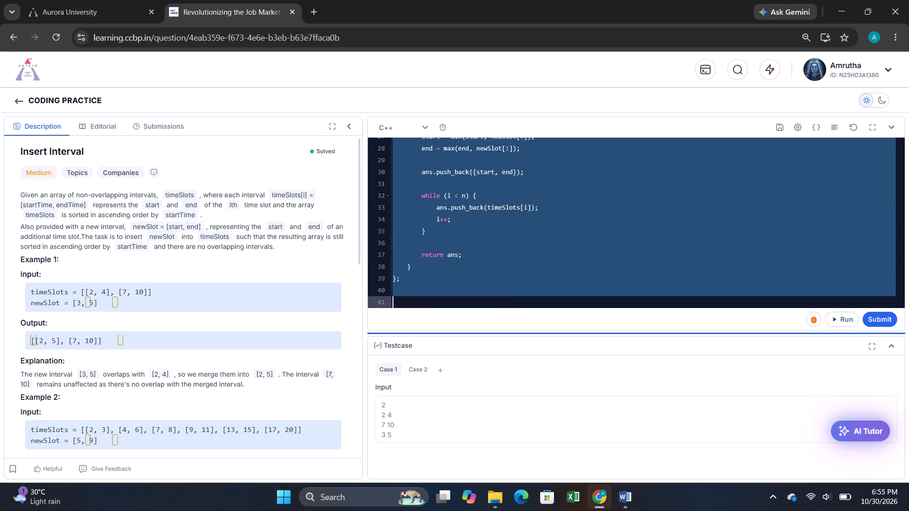
key("ctrl+c")
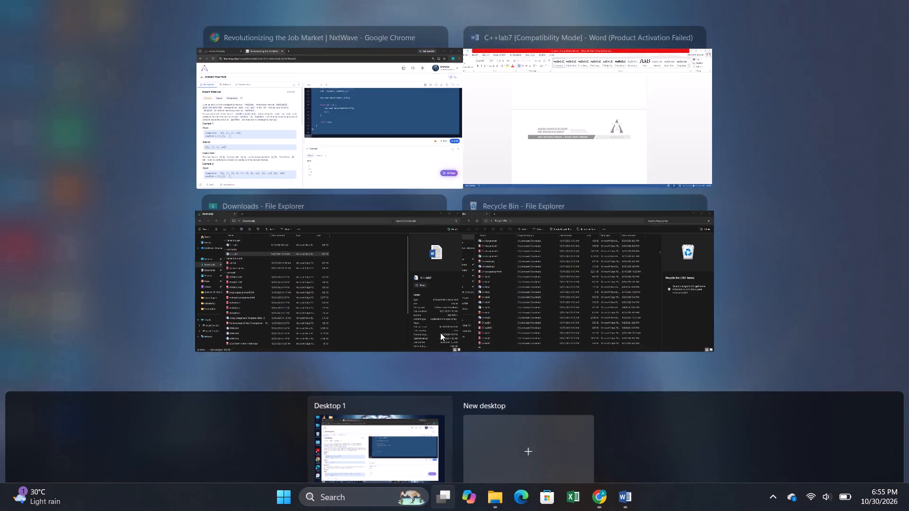
left_click(562, 117)
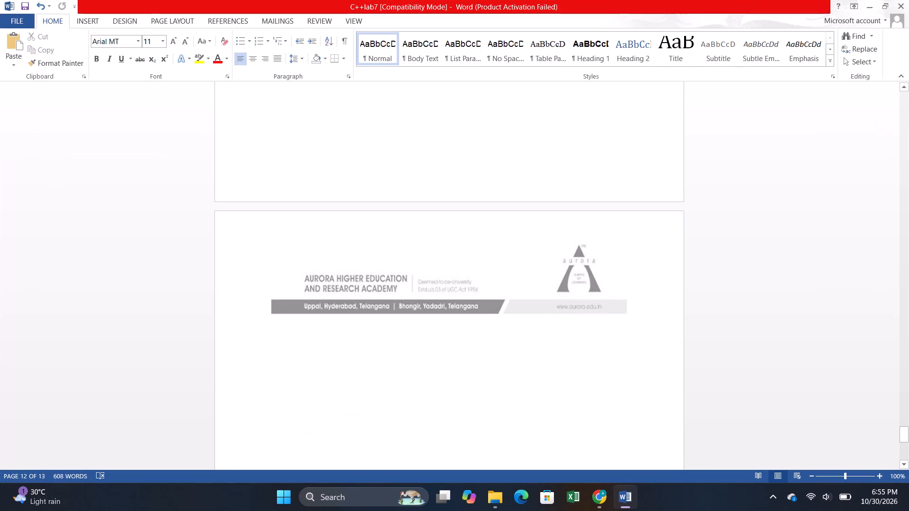
scroll(351, 159, "up", 1)
key("ctrl+v")
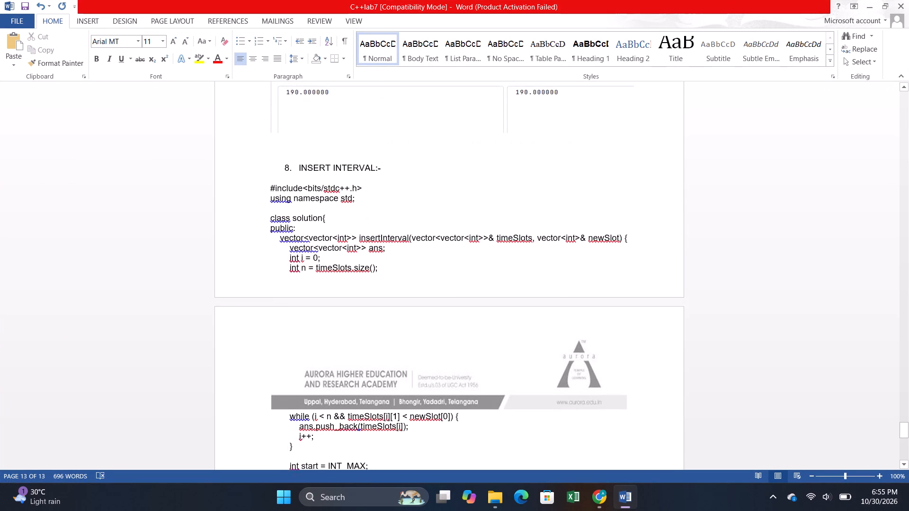
key("Return")
key("Return")
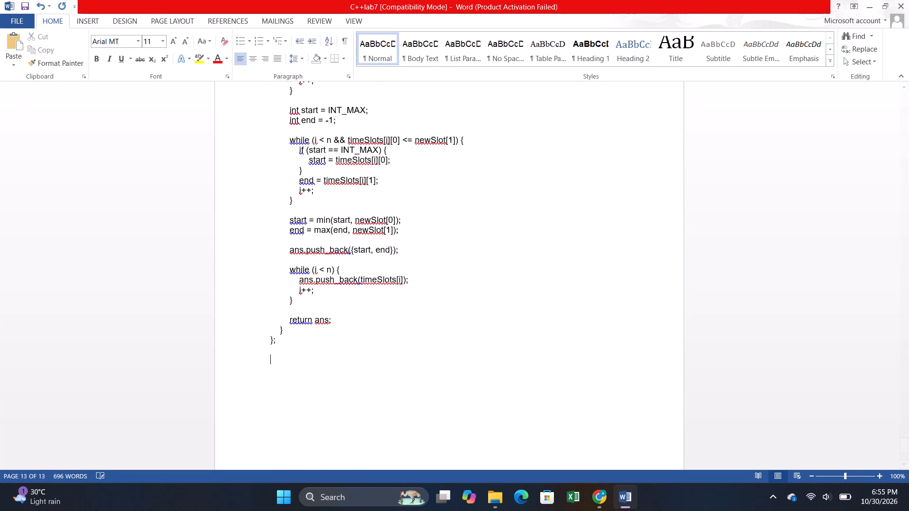
key("Return")
key("Return")
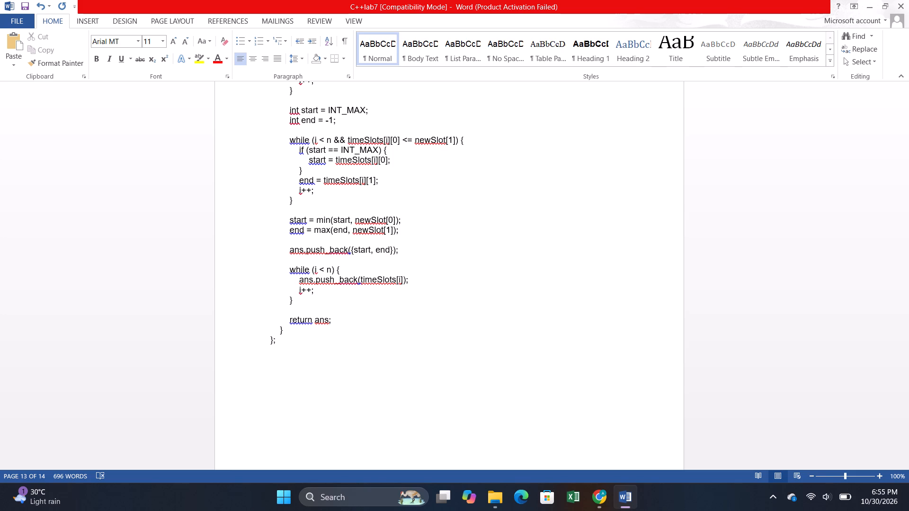
Switch to Chrome and run the Insert Interval solution against its test cases.
left_click(576, 115)
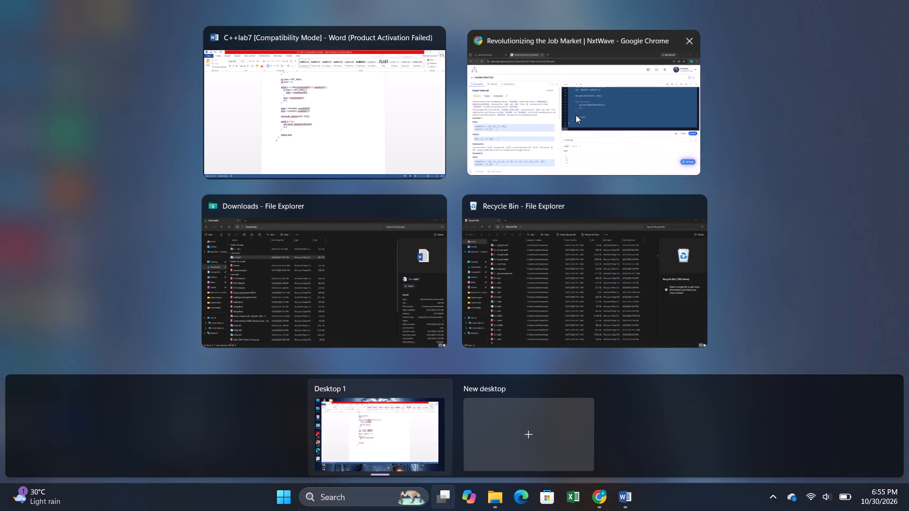
left_click(656, 212)
scroll(622, 206, "up", 5)
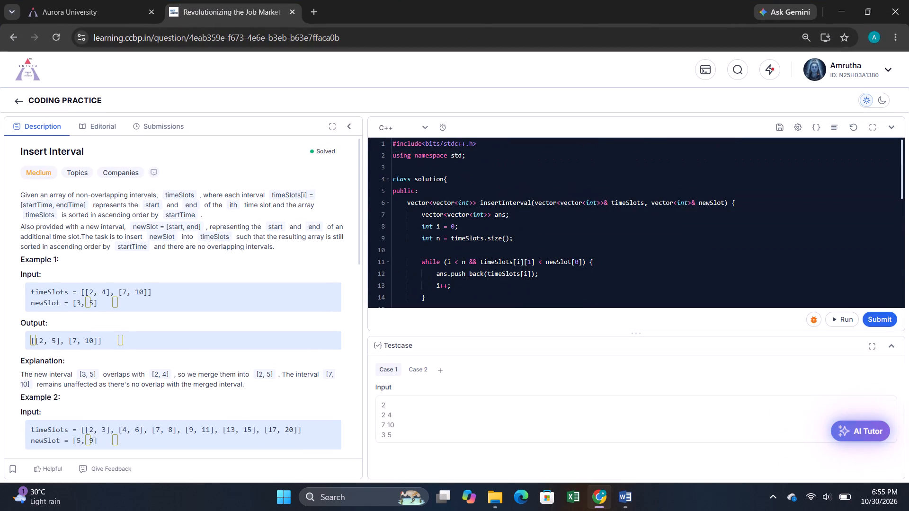
scroll(622, 206, "up", 1)
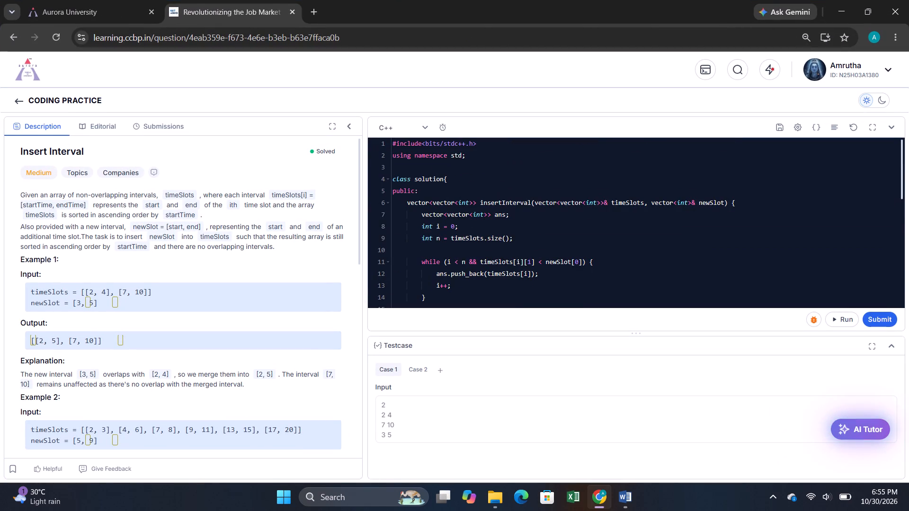
left_click(838, 317)
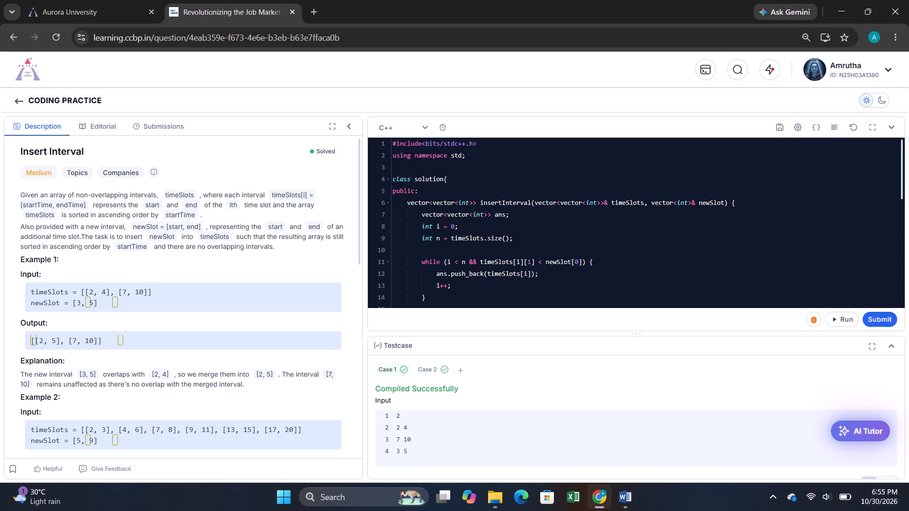
Snip the code editor with the compile result and paste the image below the Insert Interval code in Word, followed by blank lines.
key("Print")
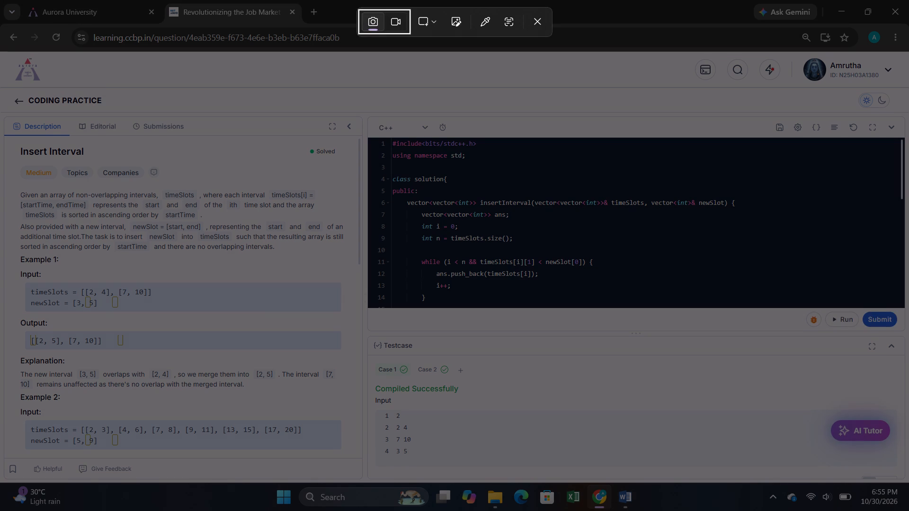
left_click_drag(365, 53, 892, 236)
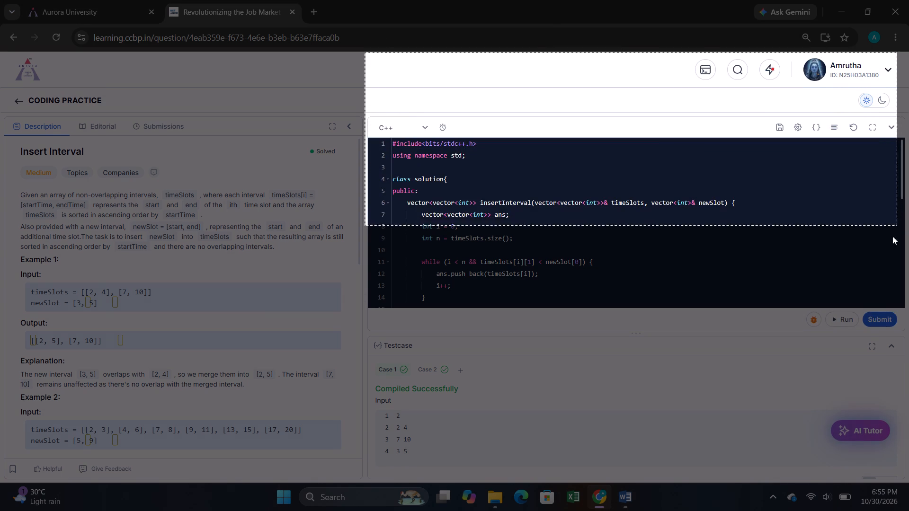
left_click_drag(892, 236, 884, 402)
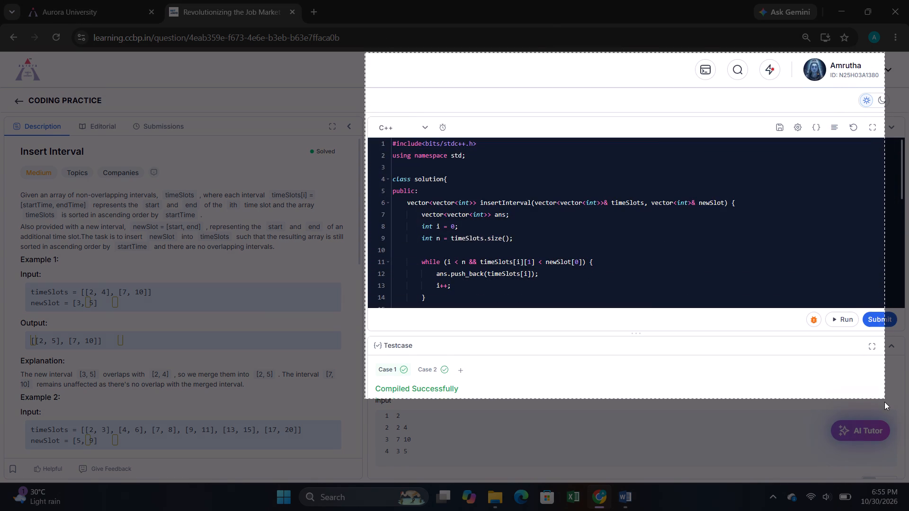
left_click_drag(884, 402, 895, 396)
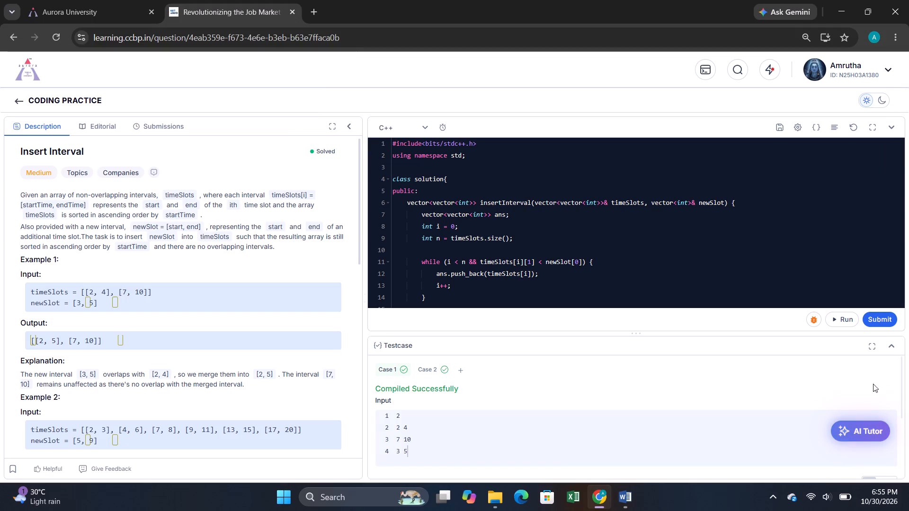
left_click(553, 119)
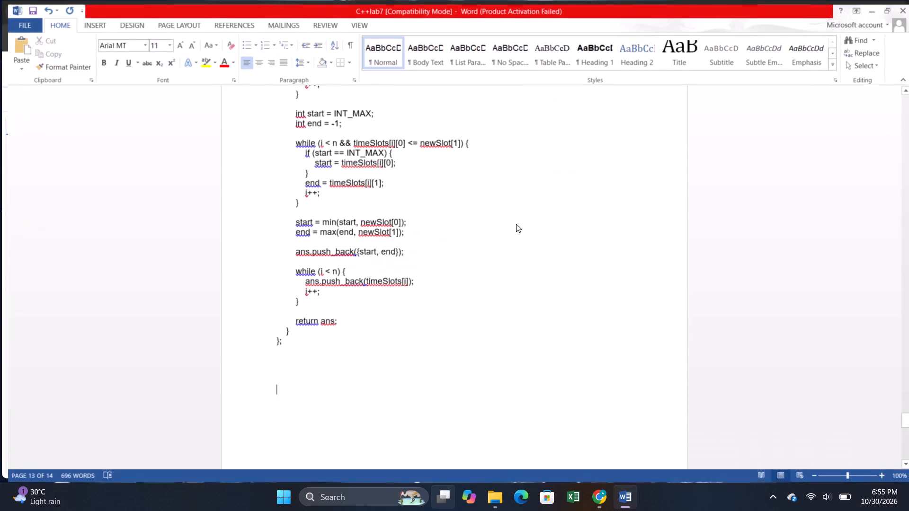
key("ctrl+v")
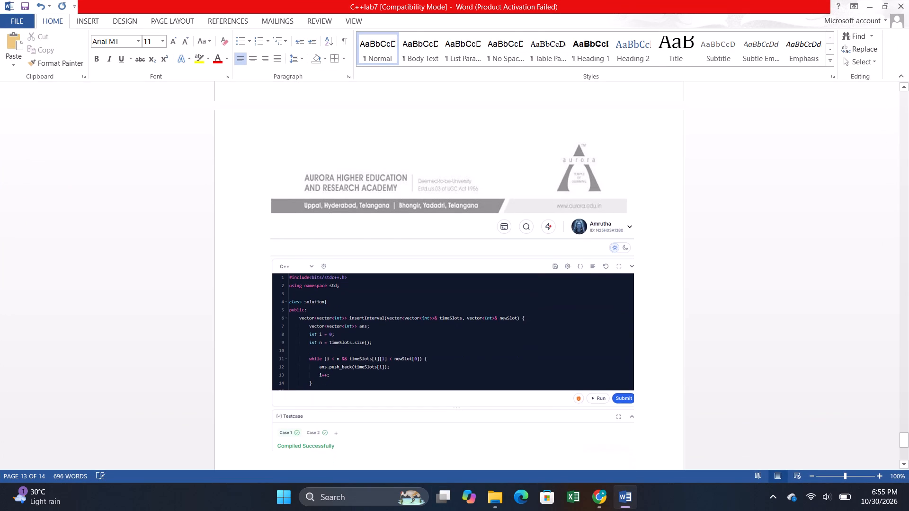
key("Return")
key("Return")
key("Return")
key("Return")
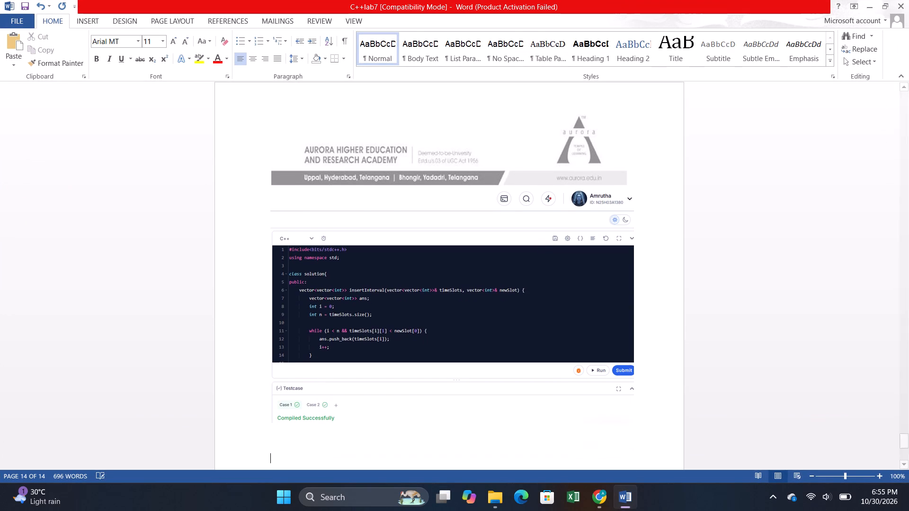
scroll(535, 316, "down", 1)
Snip the Your Output and Expected results in Chrome and paste them below the first Insert Interval image in Word, followed by blank lines.
left_click(635, 64)
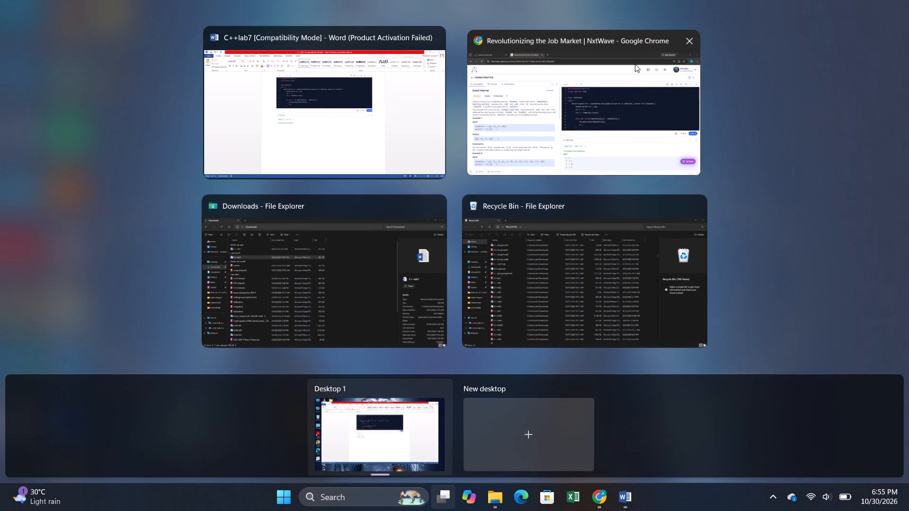
scroll(575, 420, "down", 3)
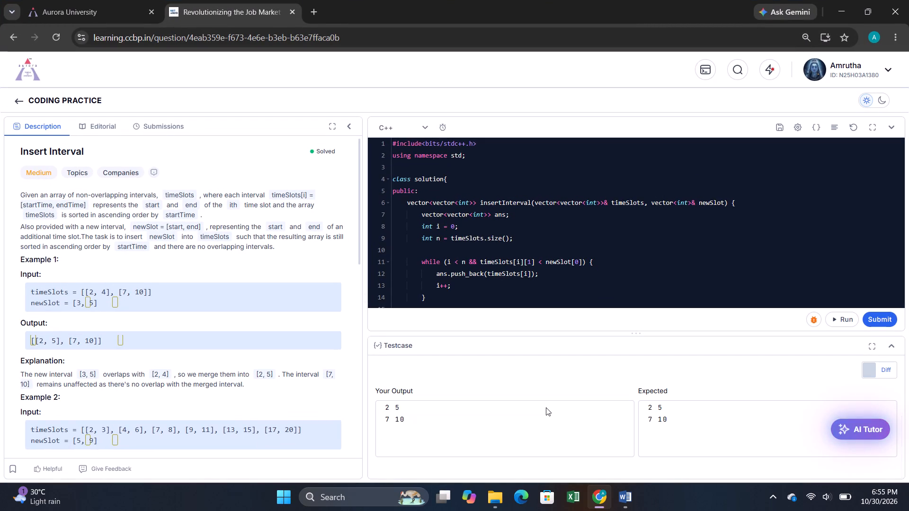
key("Print")
left_click_drag(369, 359, 439, 416)
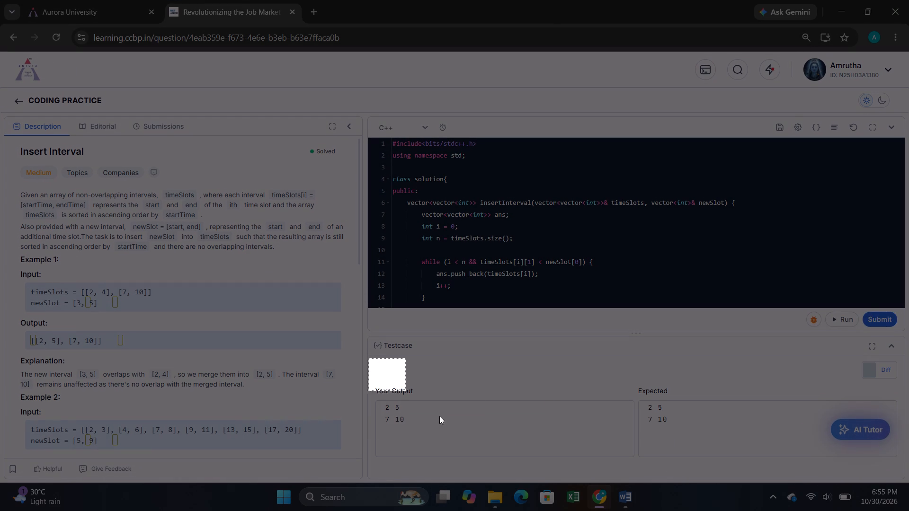
left_click_drag(439, 416, 814, 450)
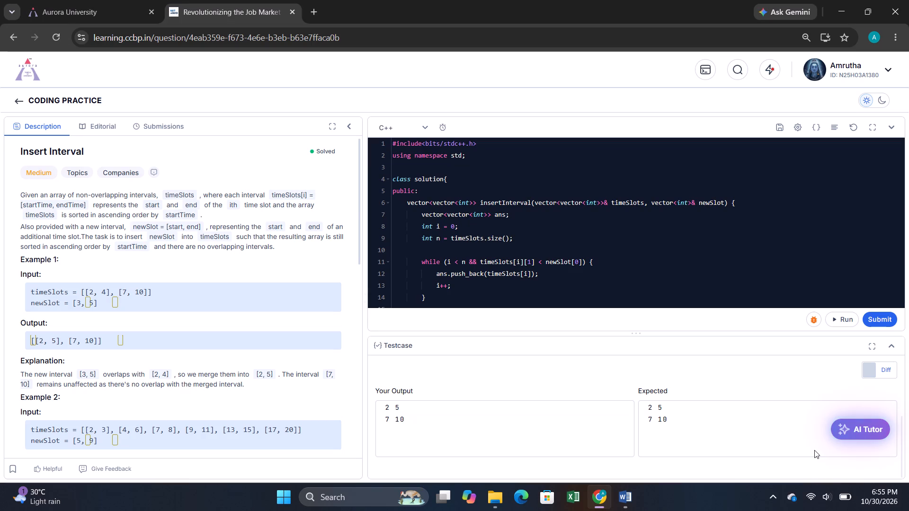
left_click(644, 153)
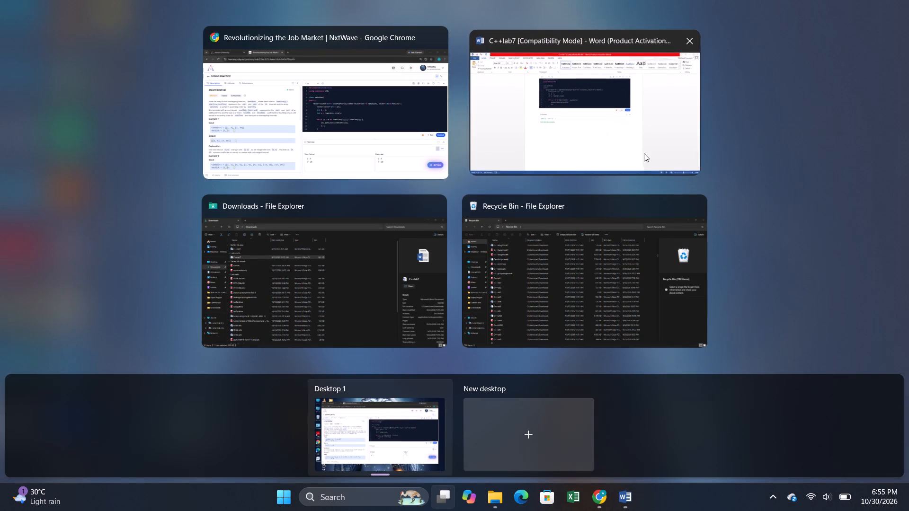
key("ctrl+v")
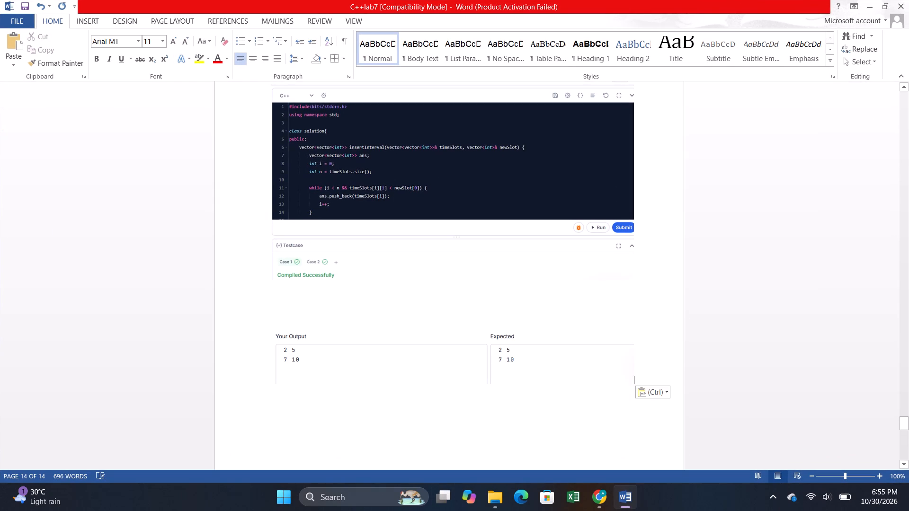
key("Return")
key("Return")
key("Return")
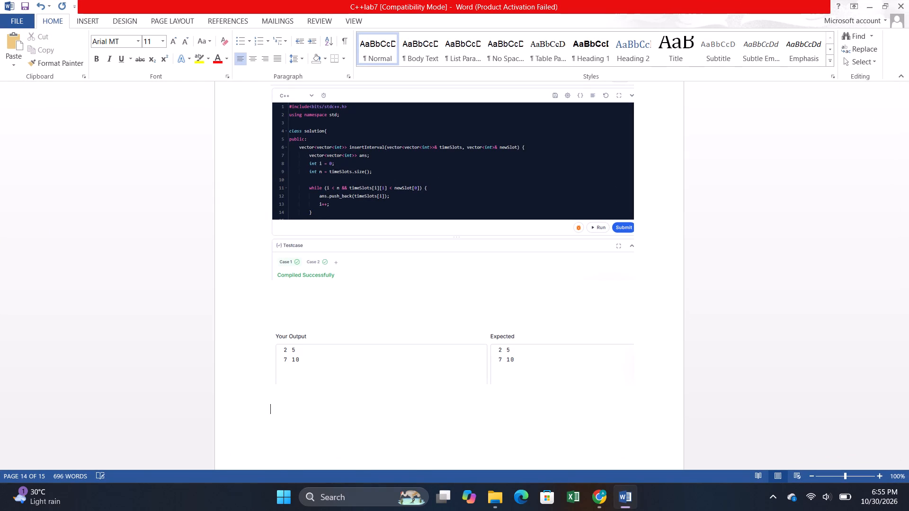
Switch to Chrome, go back to the Coding Practice question list and look for the problem that follows Insert Interval.
left_click(577, 134)
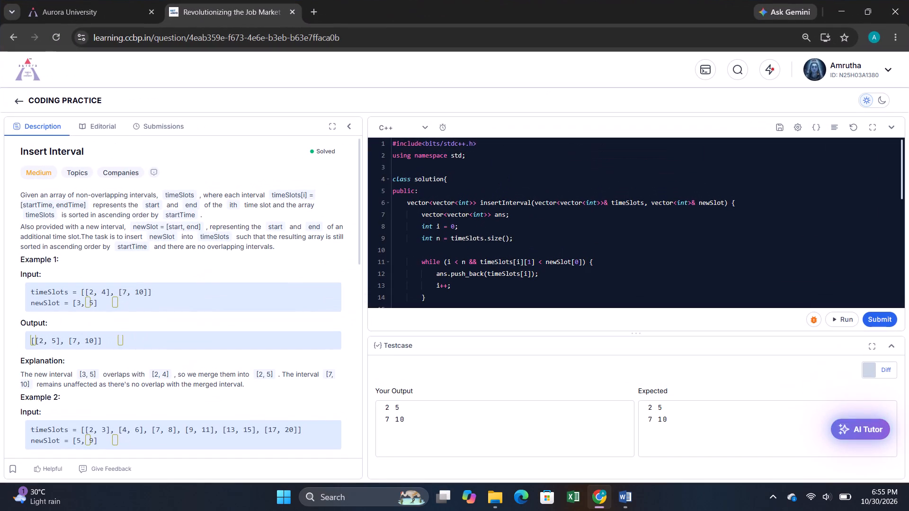
left_click(21, 101)
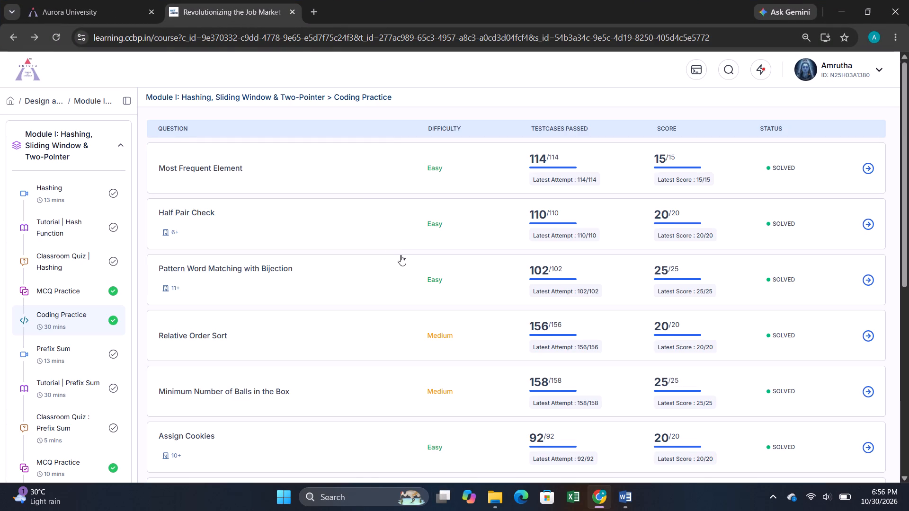
scroll(401, 255, "down", 5)
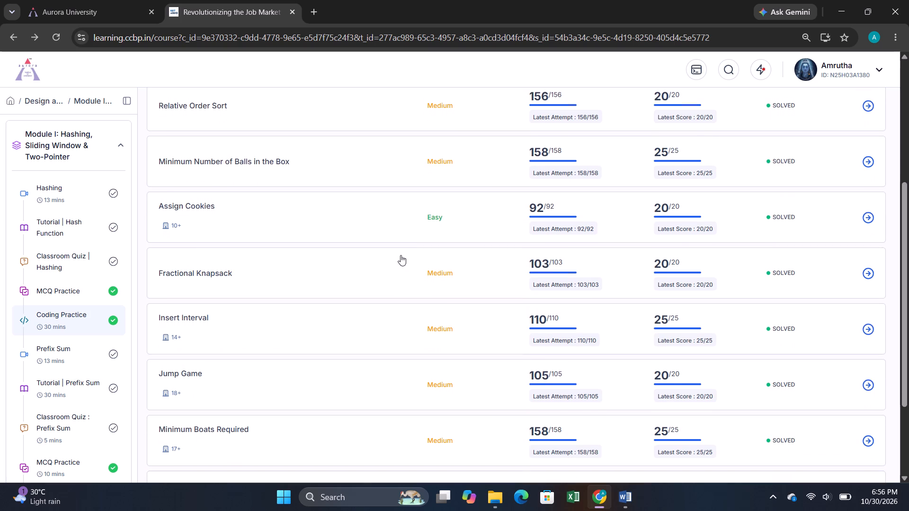
scroll(401, 255, "down", 2)
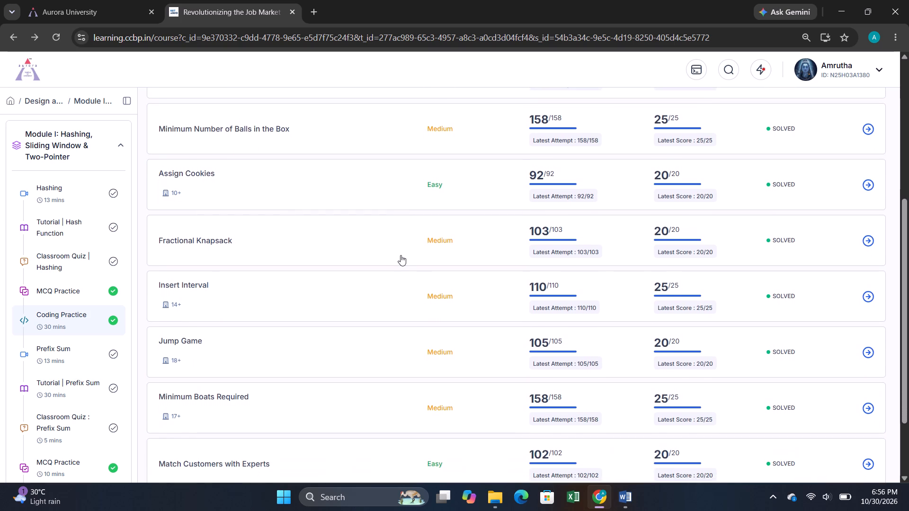
scroll(401, 255, "down", 3)
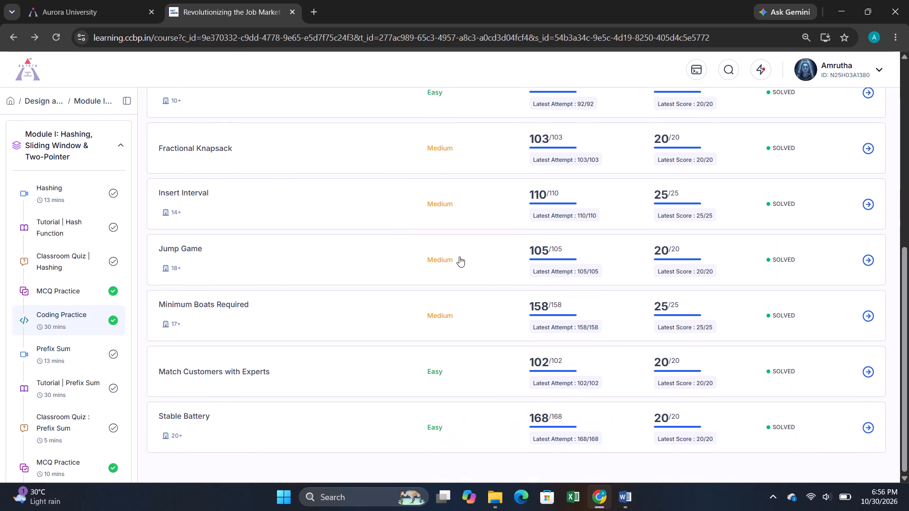
Switch to Word and add numbered heading 9, "JUMP GAME:-", below the output image, followed by a blank line and an unindented line.
left_click(567, 116)
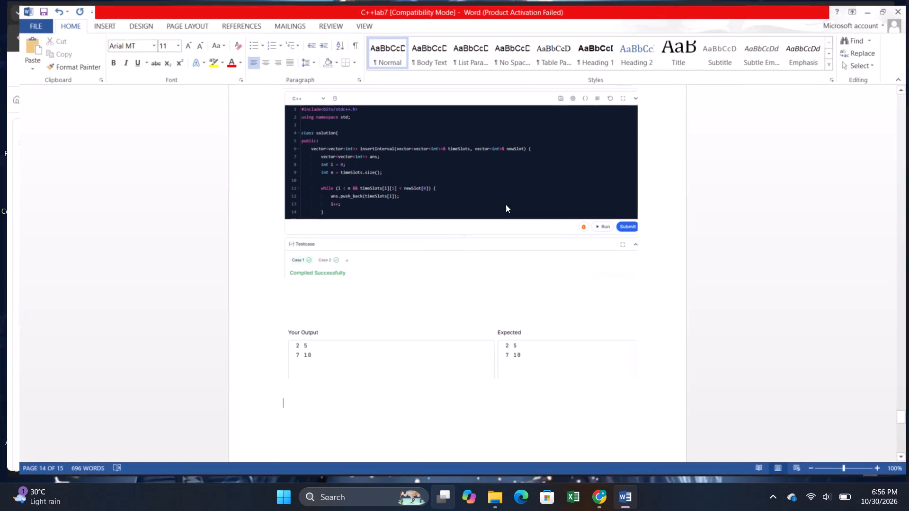
key("9")
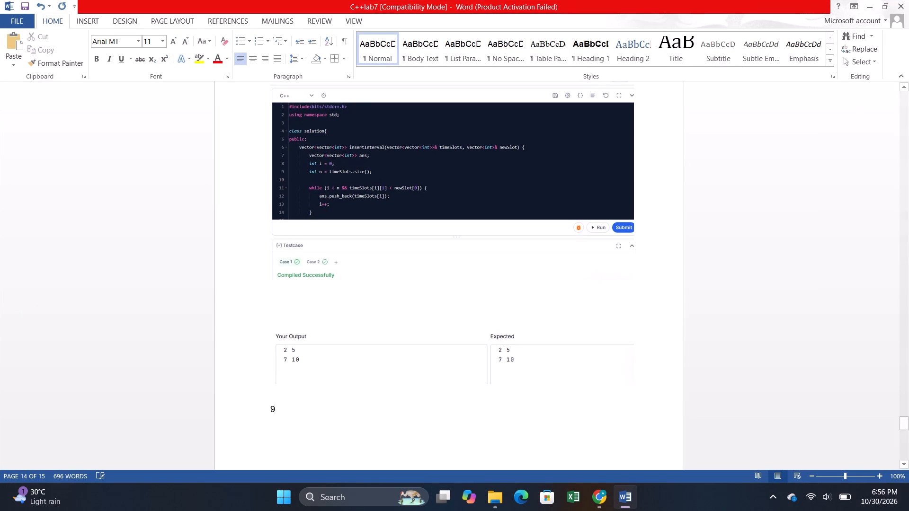
type(".")
key("space")
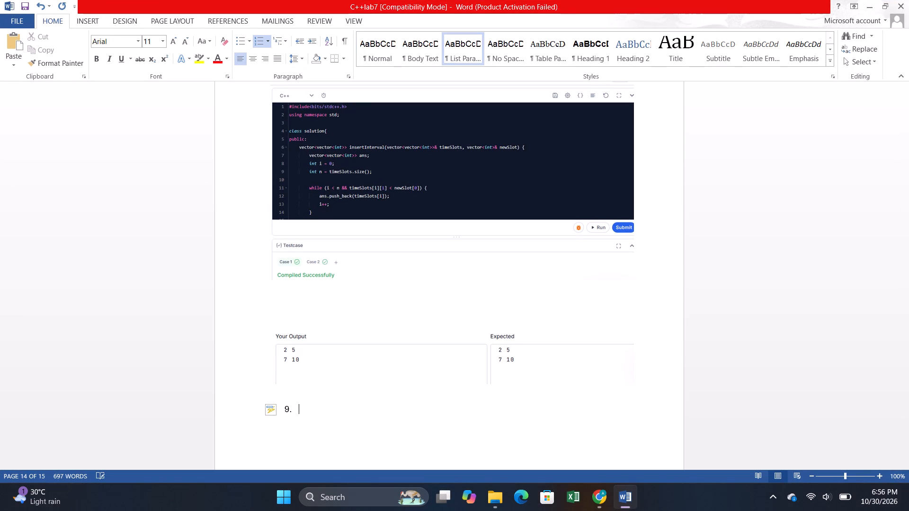
type("JUMP GAME")
type(":-")
key("Return")
key("Return")
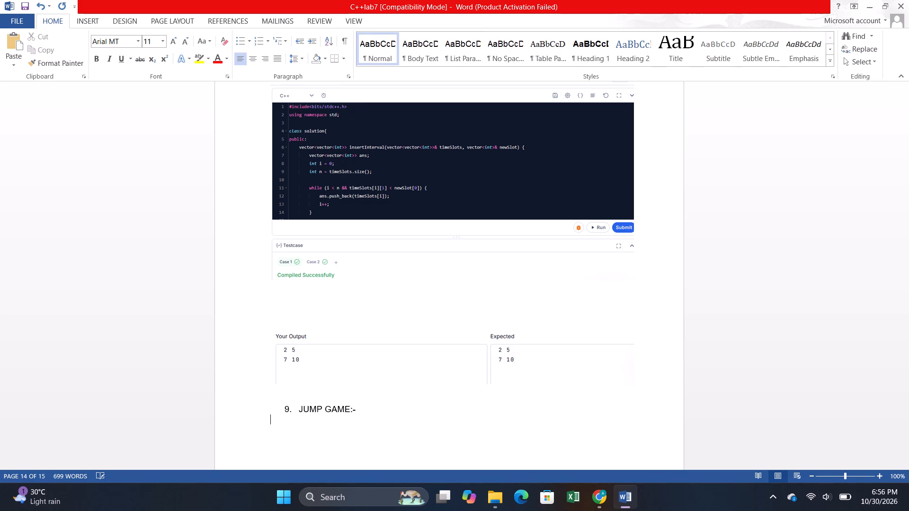
key("Return")
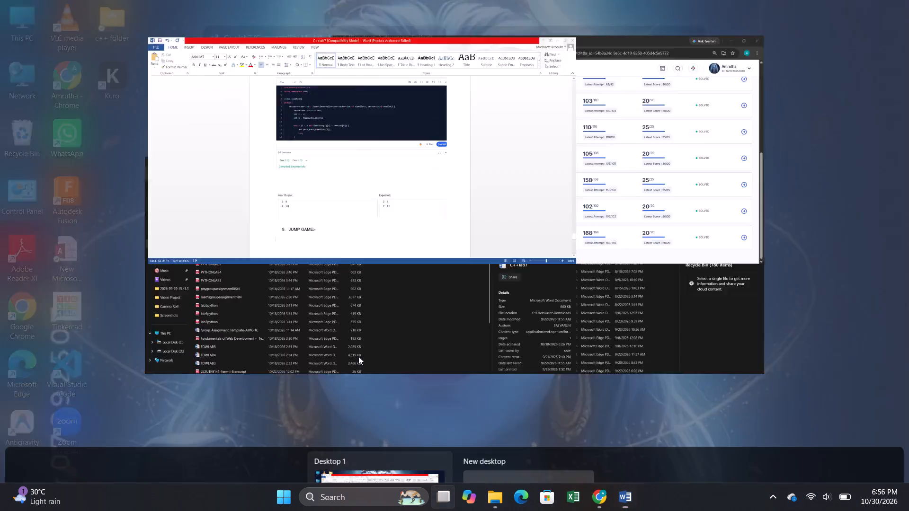
Open Jump Game in Chrome, copy its full solution code and paste it below heading 9 in Word, followed by blank lines.
left_click(552, 145)
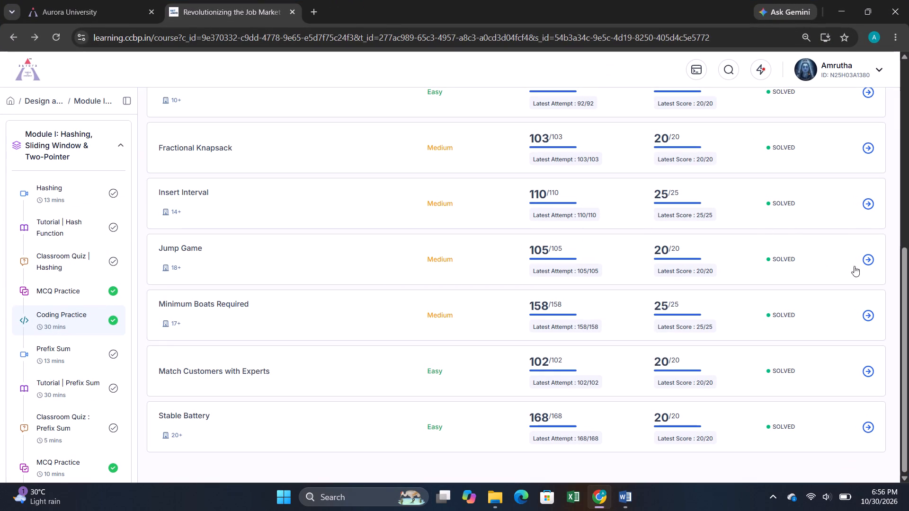
left_click(869, 262)
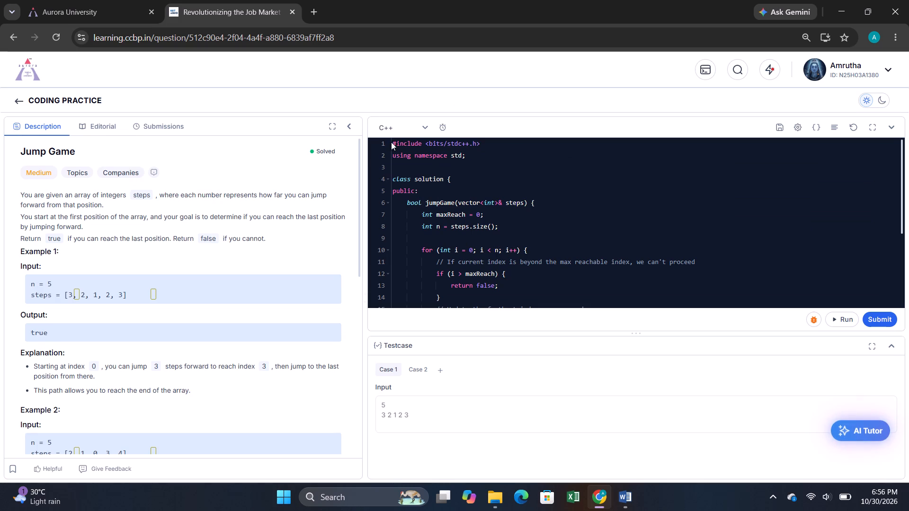
left_click_drag(392, 142, 493, 300)
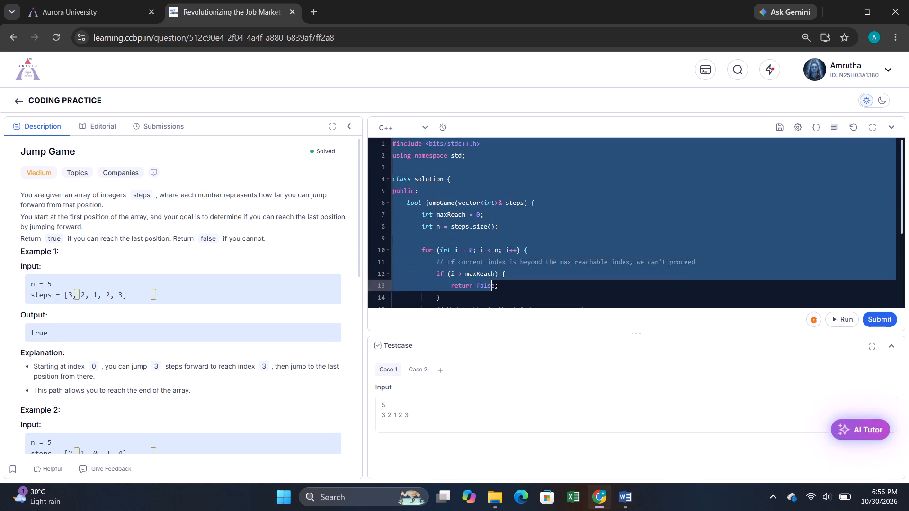
left_click_drag(493, 300, 495, 341)
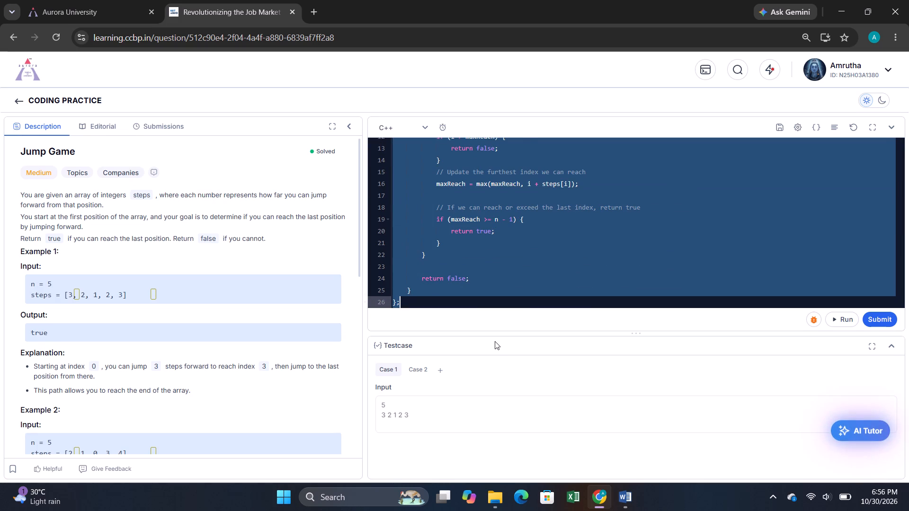
key("ctrl+c")
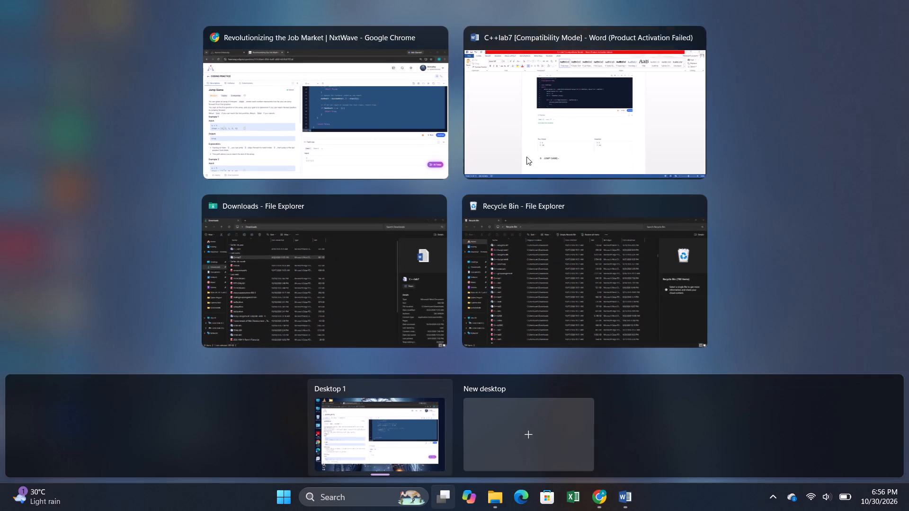
left_click(572, 118)
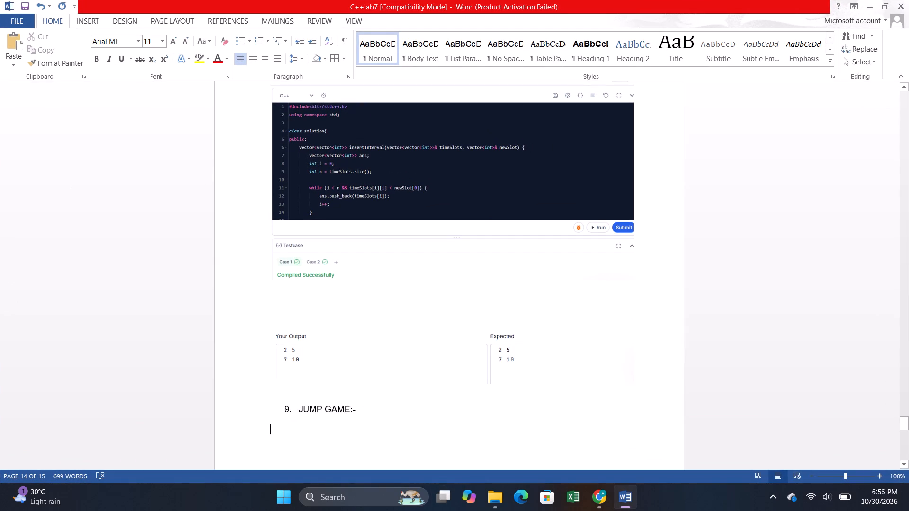
key("ctrl+v")
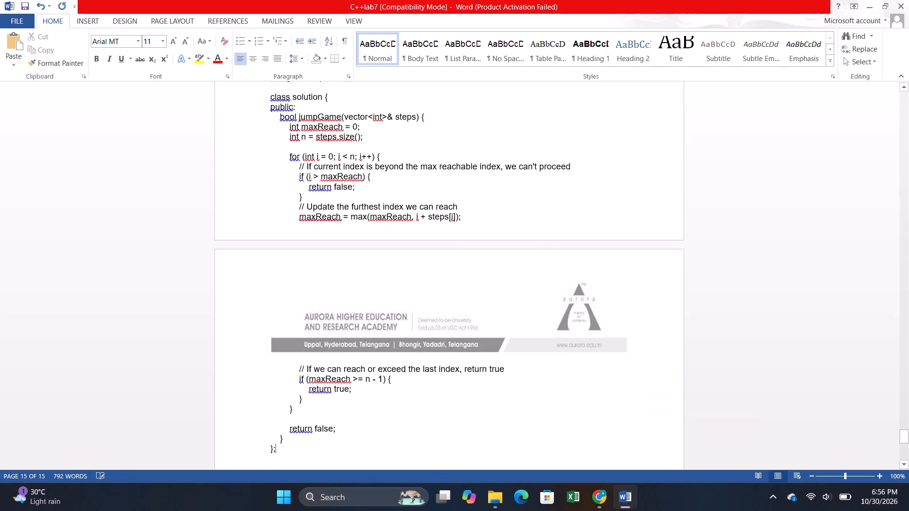
scroll(376, 402, "down", 1)
key("Return")
key("Return")
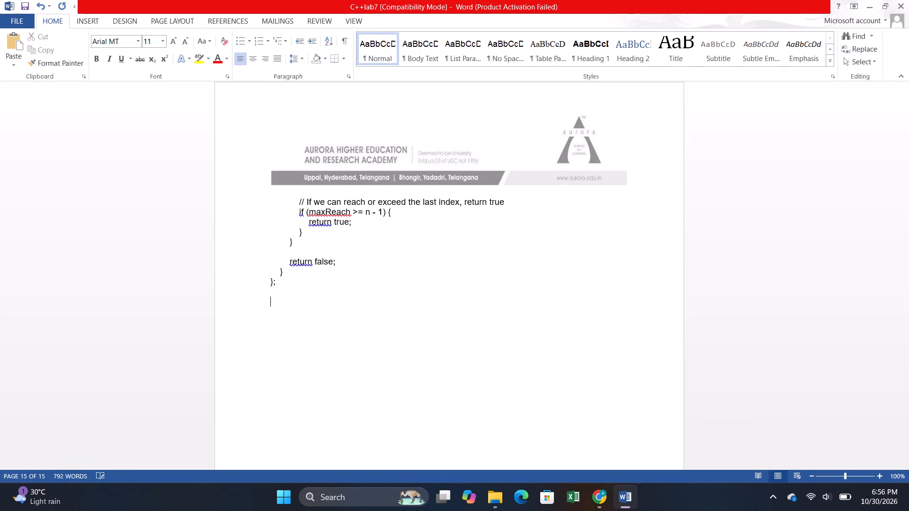
key("Return")
key("Return")
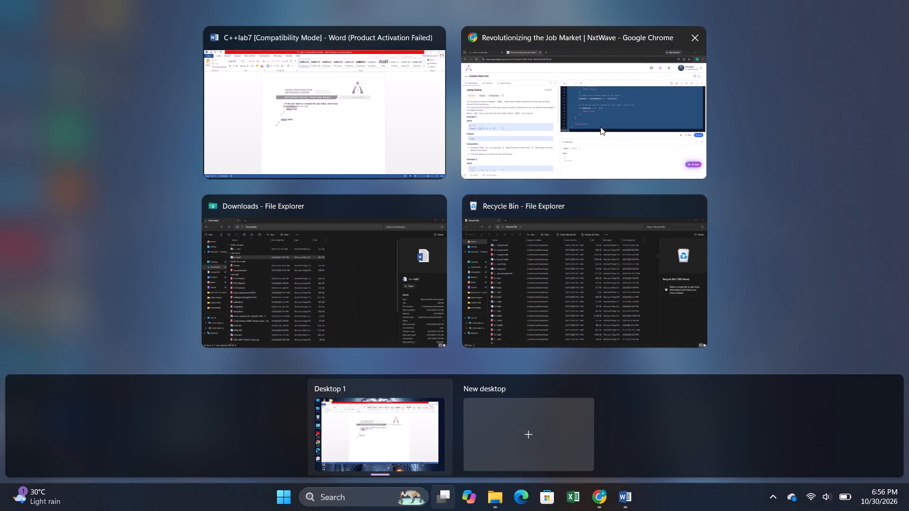
Switch to Chrome and run the Jump Game code from its first lines in view.
left_click(600, 127)
left_click(681, 242)
scroll(619, 203, "up", 3)
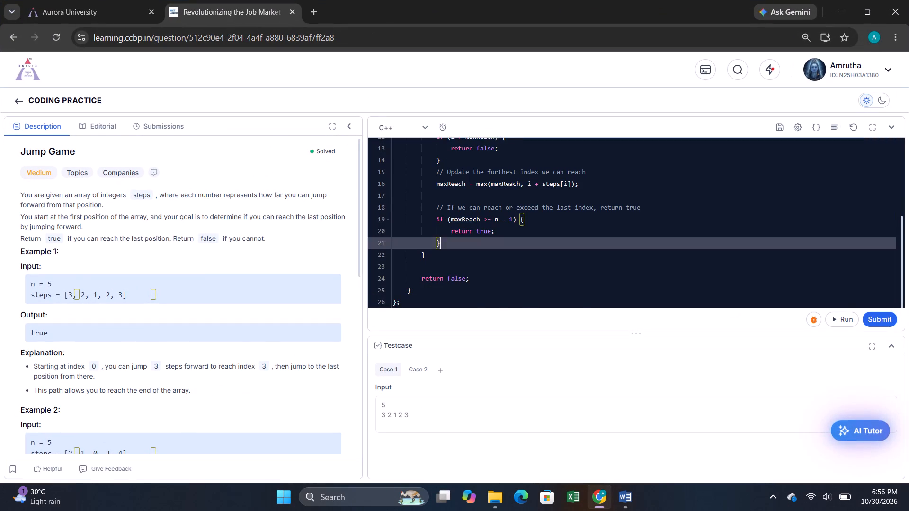
scroll(619, 203, "up", 5)
left_click(837, 317)
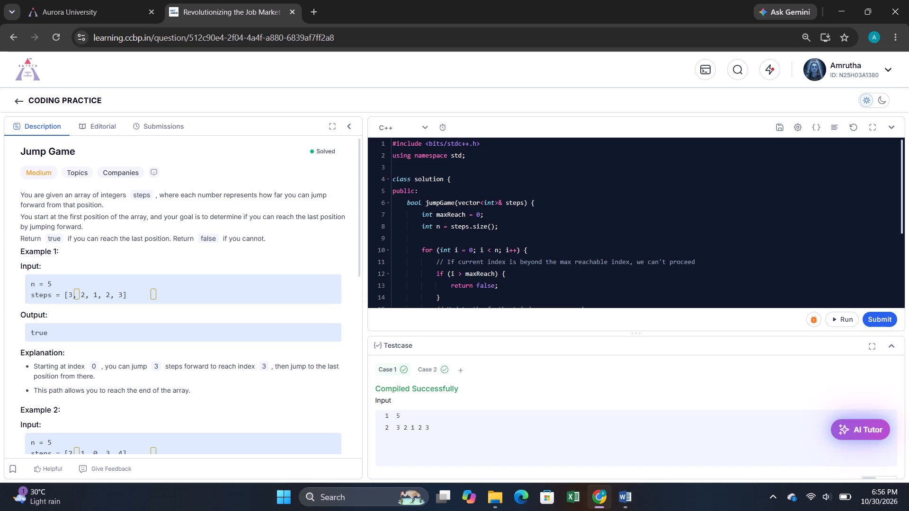
Snip the page header, code editor and compile result, and paste the image below the Jump Game code in Word, followed by blank lines.
key("Print")
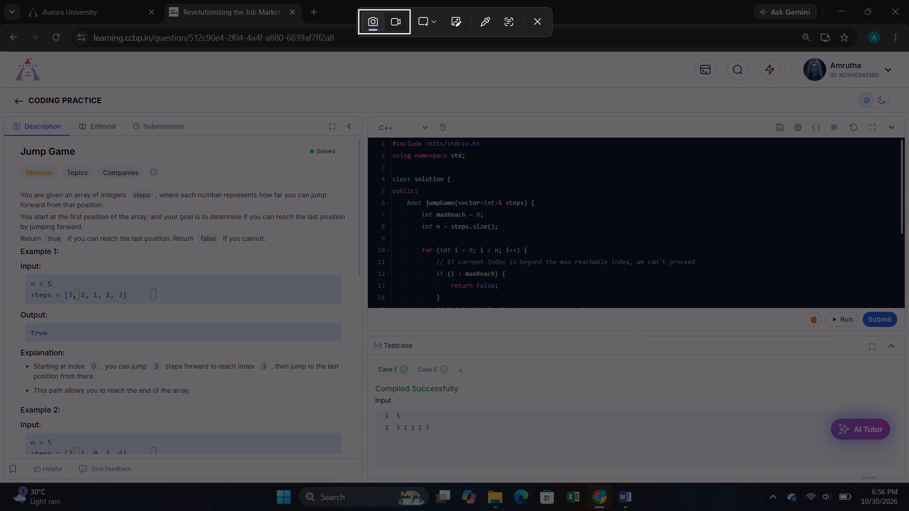
left_click_drag(371, 51, 779, 238)
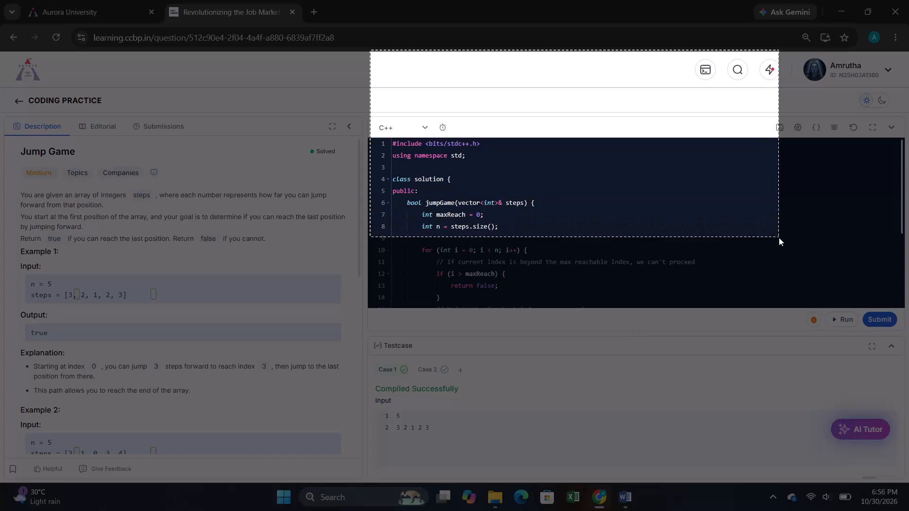
left_click_drag(779, 238, 893, 300)
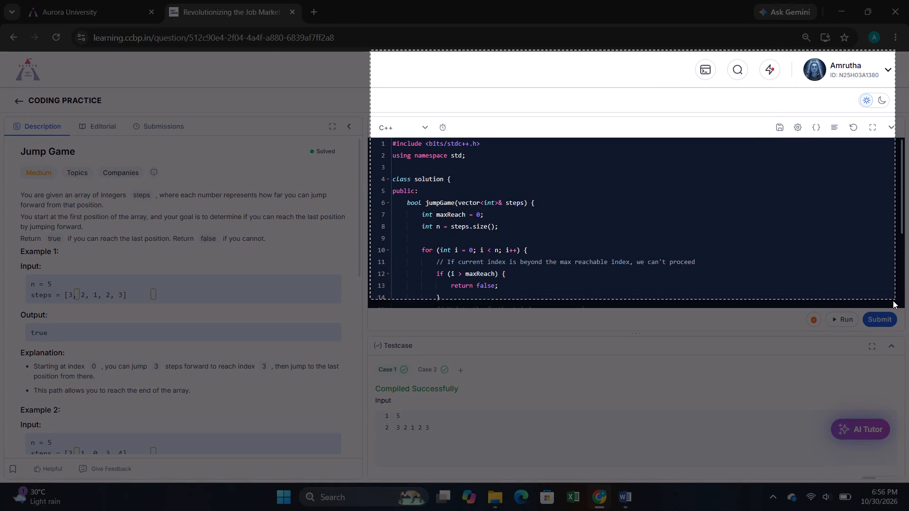
left_click_drag(893, 300, 870, 412)
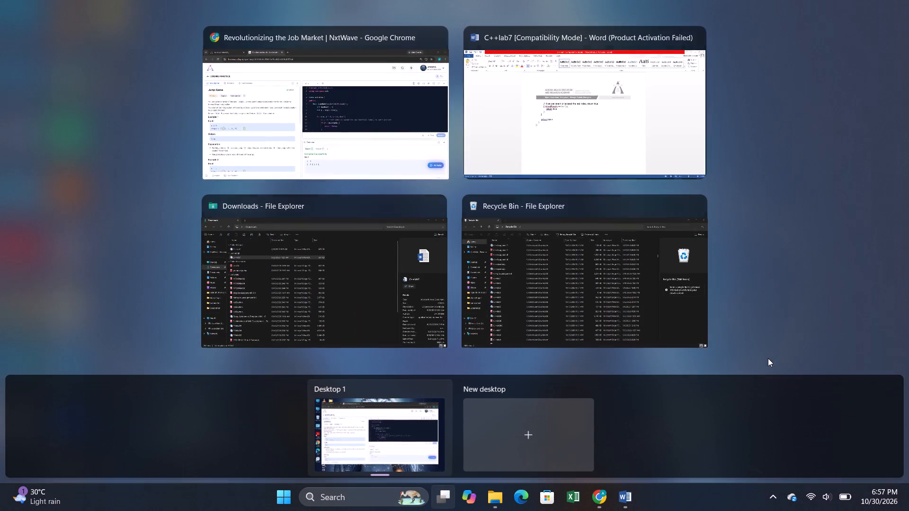
left_click(570, 112)
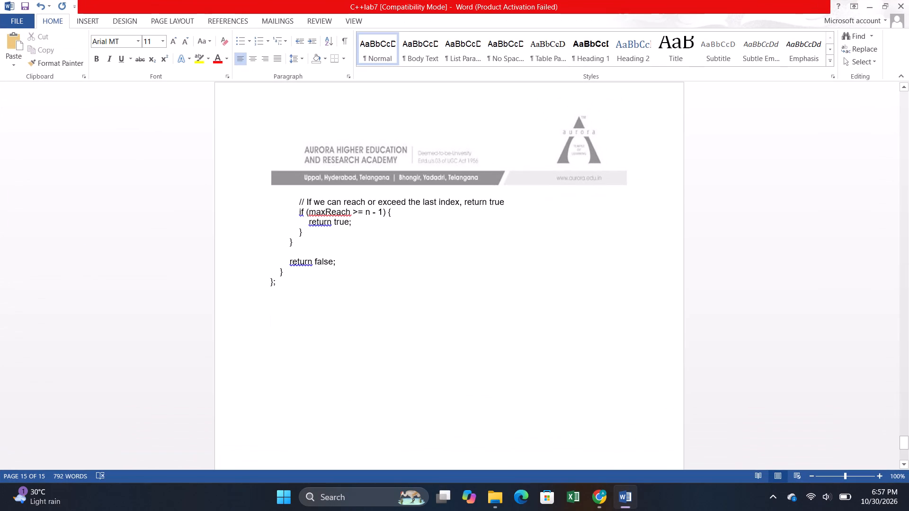
key("ctrl+v")
key("Return")
key("Return")
key("Return")
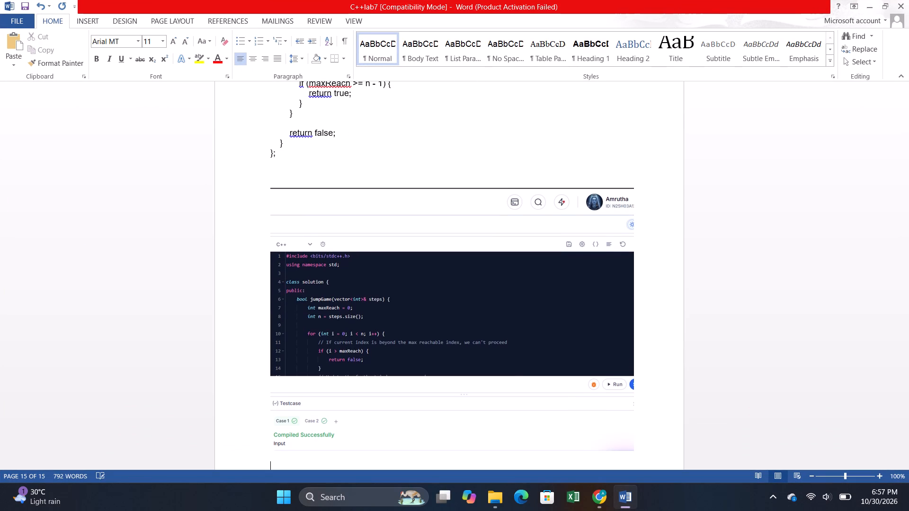
scroll(457, 273, "down", 1)
Snip the Your Output and Expected results in Chrome and paste them below the first Jump Game image in Word, followed by blank lines.
left_click(595, 89)
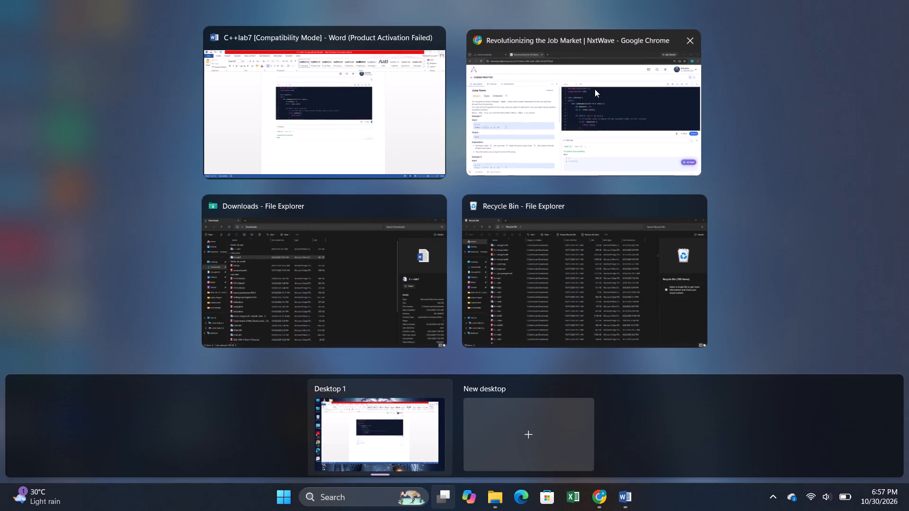
scroll(552, 438, "down", 3)
key("Print")
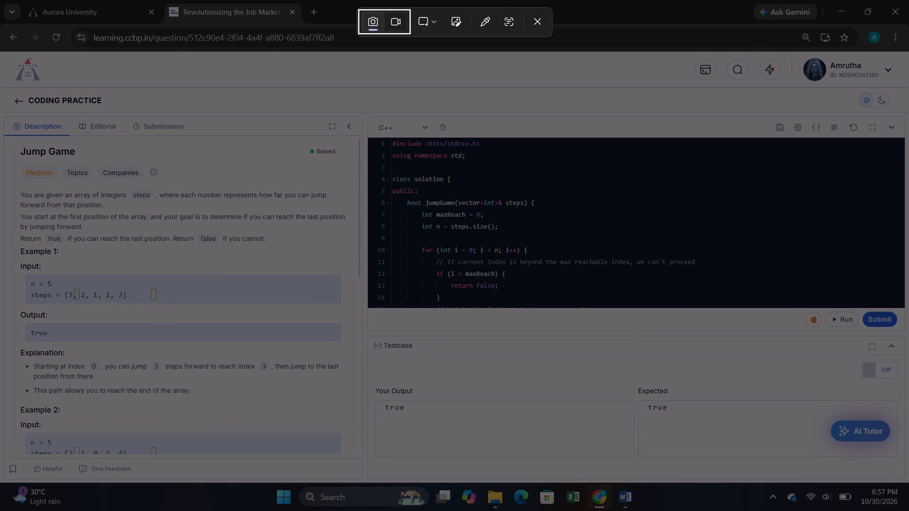
left_click_drag(369, 359, 794, 440)
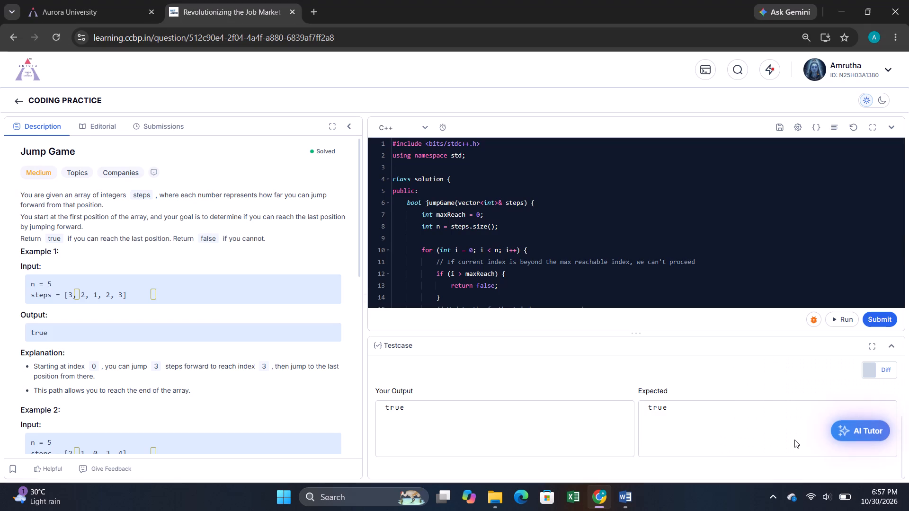
left_click(639, 163)
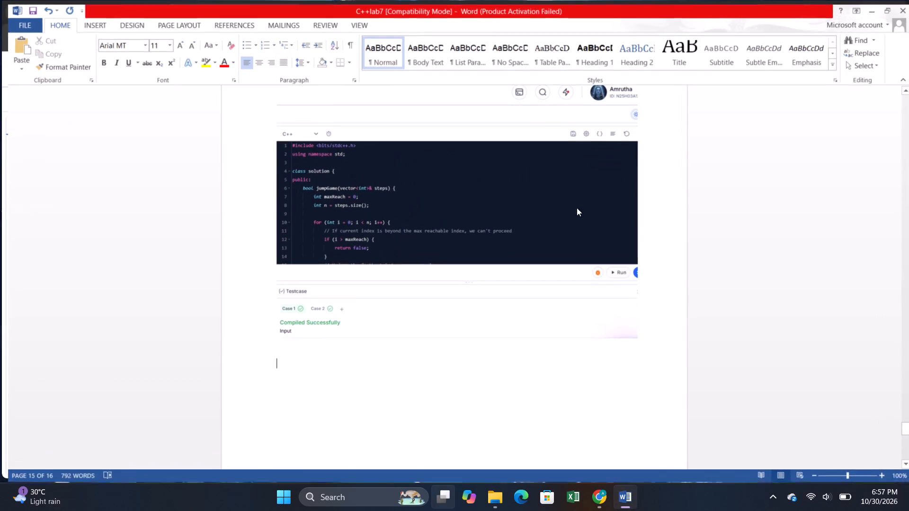
key("ctrl+v")
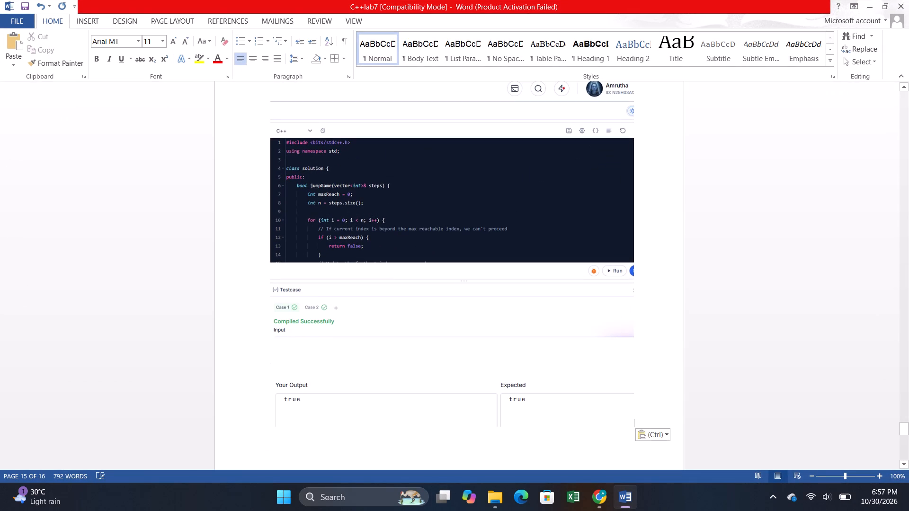
key("Return")
key("Return")
key("Return")
Start numbered heading 10 at the top of the page after the Jump Game output image.
scroll(289, 406, "up", 5)
scroll(289, 406, "down", 2)
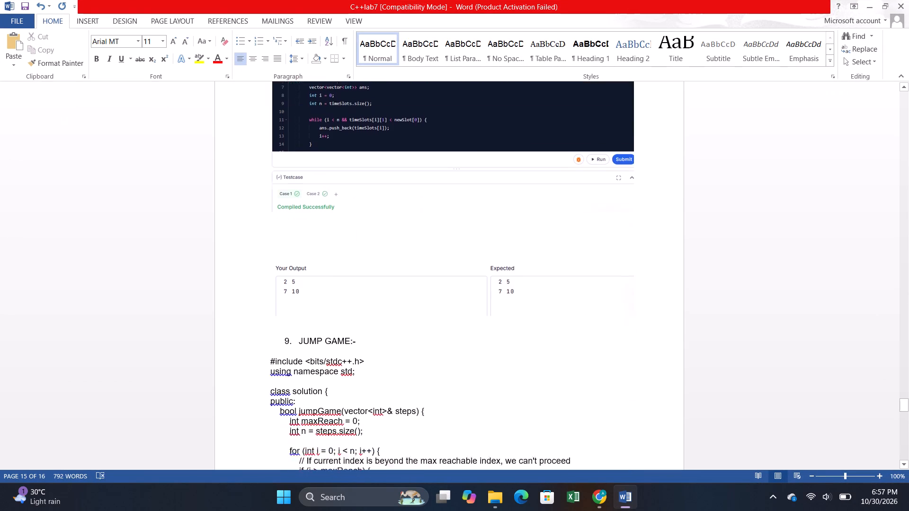
scroll(289, 406, "down", 2)
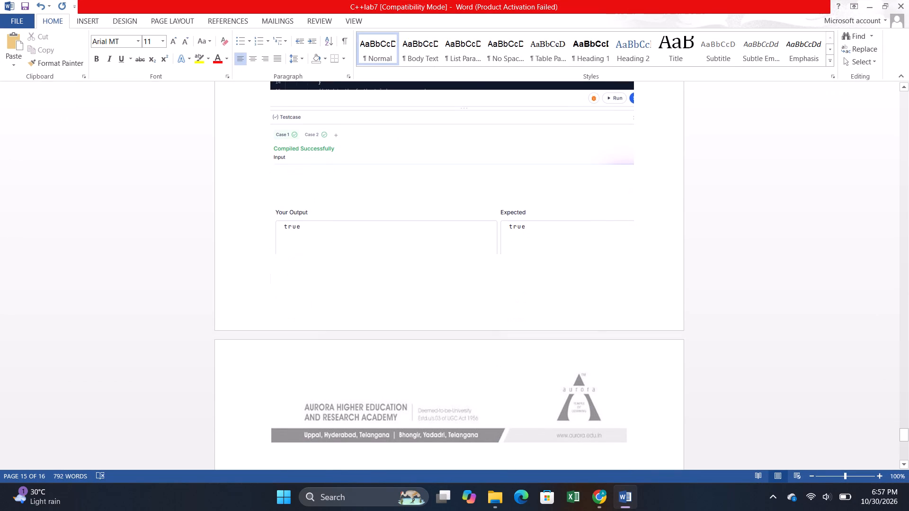
scroll(289, 406, "down", 1)
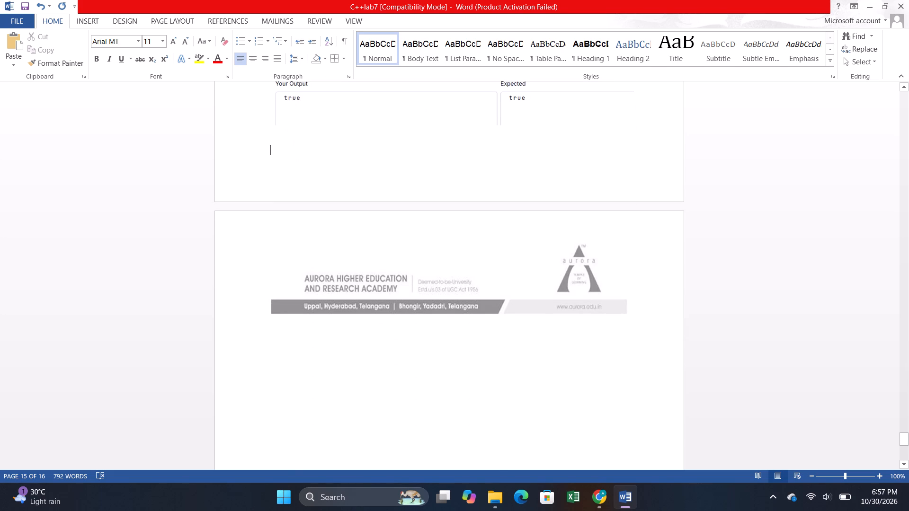
left_click(268, 342)
type("10")
type(".")
key("space")
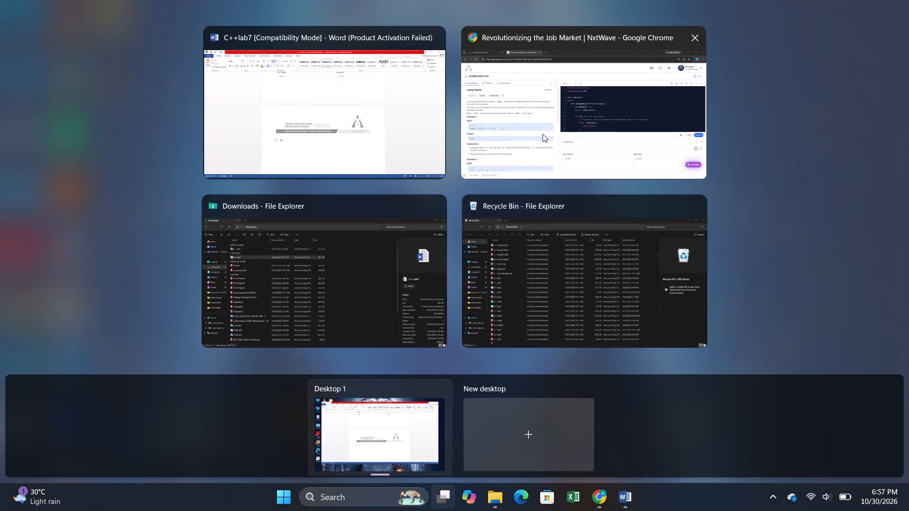
Switch to Chrome, go back to the Coding Practice question list and look for the problem that follows Jump Game.
left_click(543, 134)
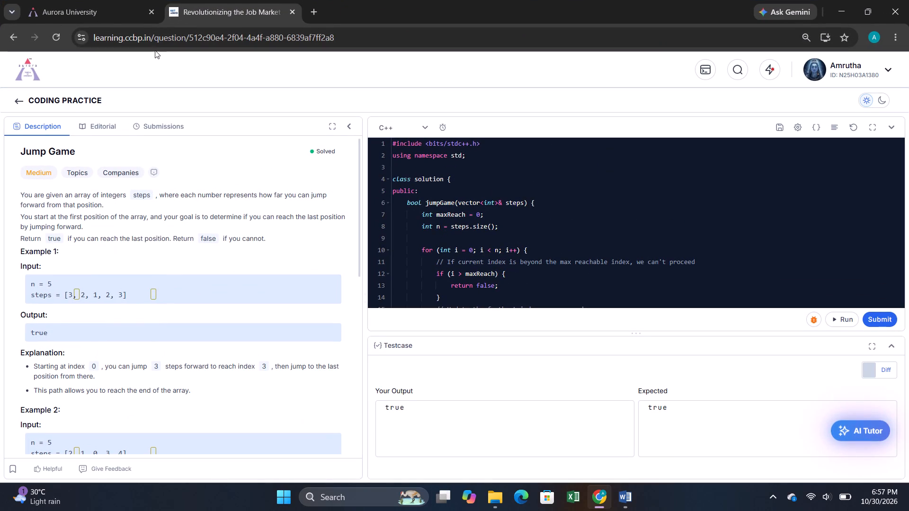
left_click(17, 97)
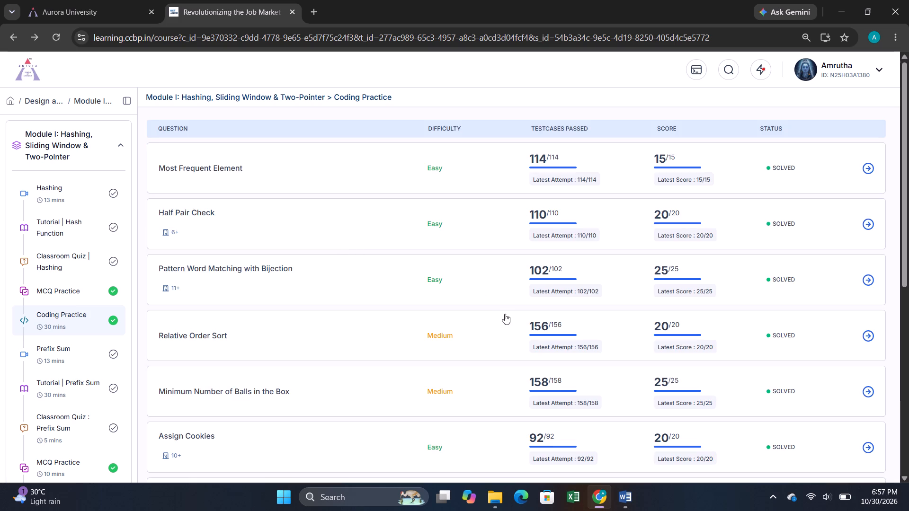
scroll(505, 314, "down", 1)
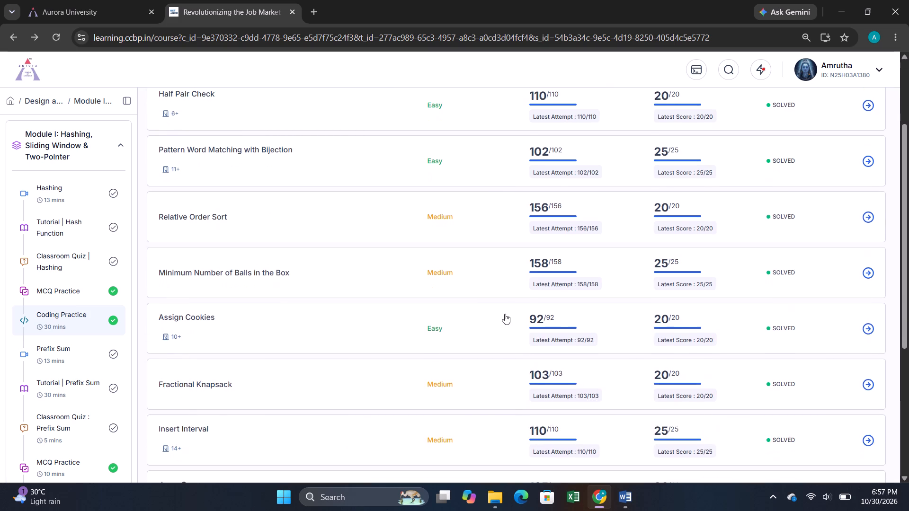
scroll(505, 314, "down", 6)
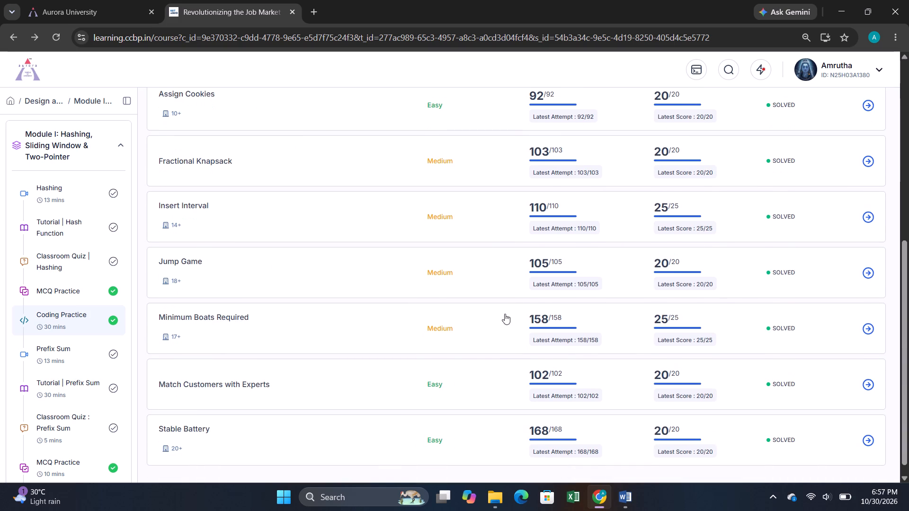
scroll(505, 314, "down", 1)
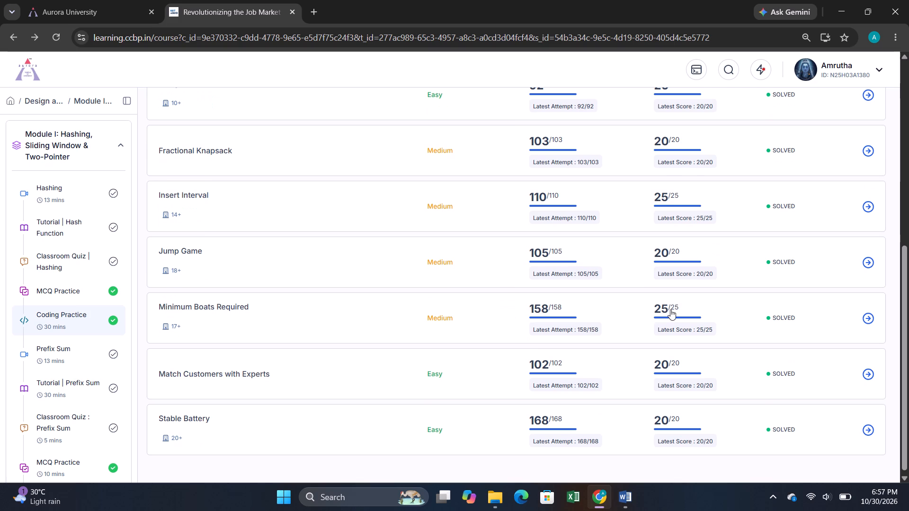
Complete heading 10 in Word as "MINIMUM BOATS REQURIED:-", checking the name in the Chrome question list, and add blank lines below it.
left_click(608, 122)
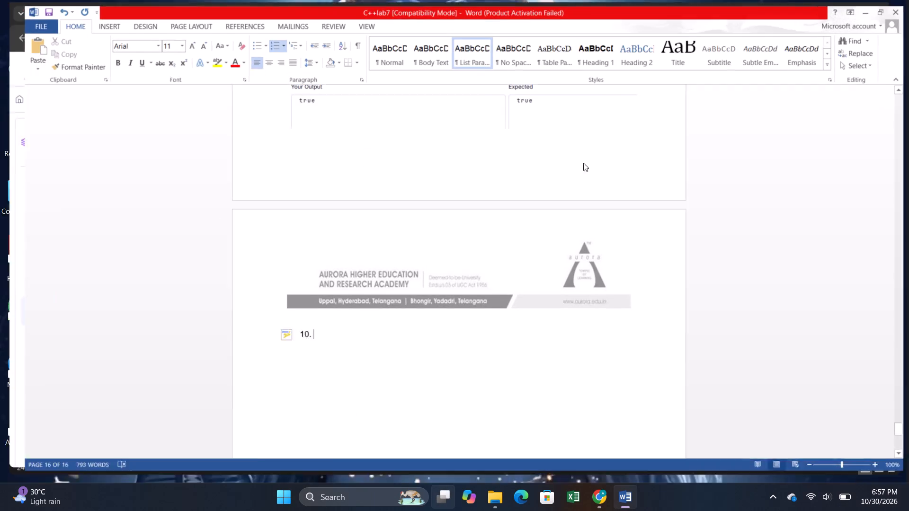
type("MINIMUM")
key("space")
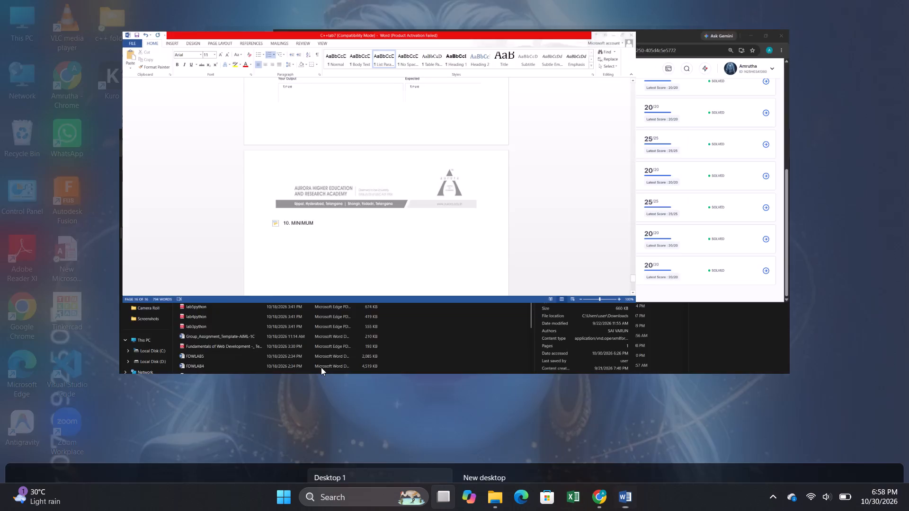
left_click(596, 107)
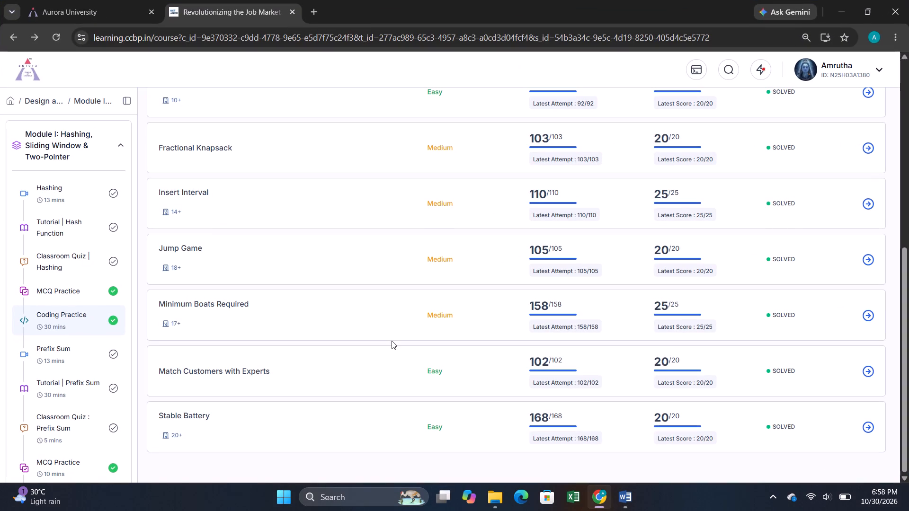
left_click(571, 160)
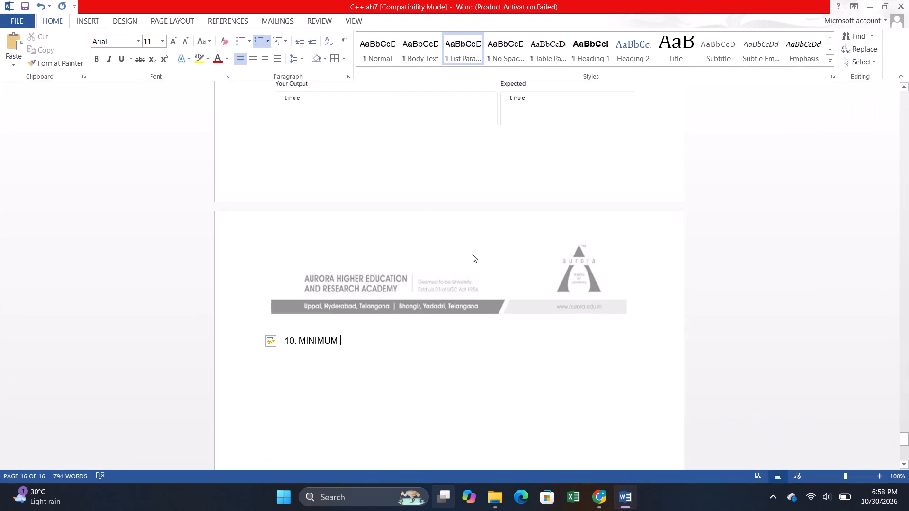
type("BOATS")
key("space")
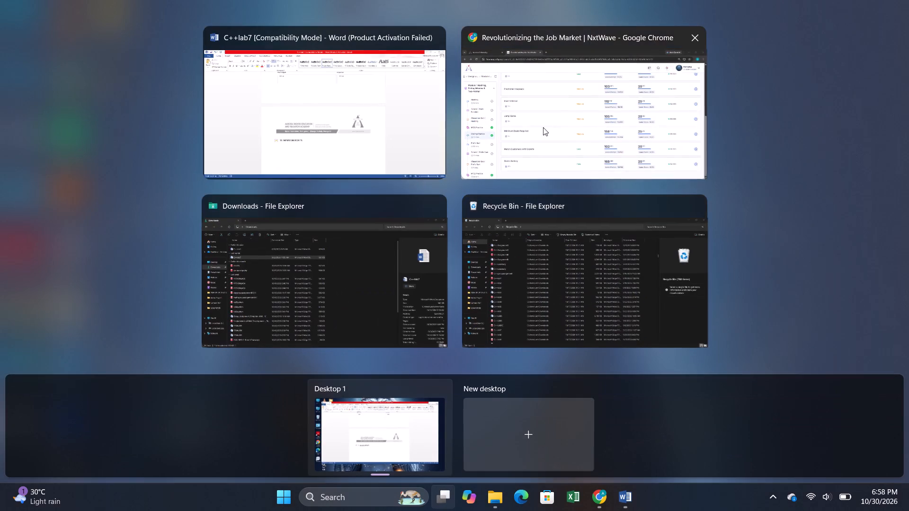
left_click(576, 101)
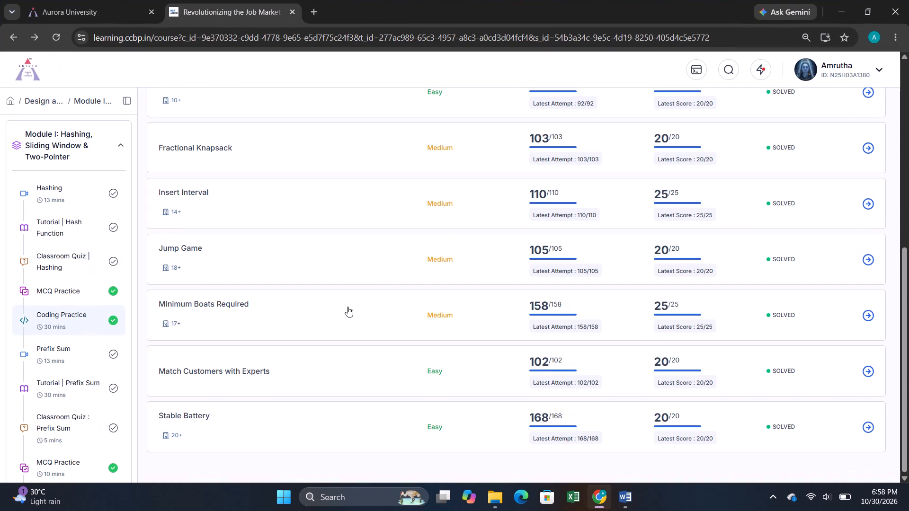
left_click(540, 130)
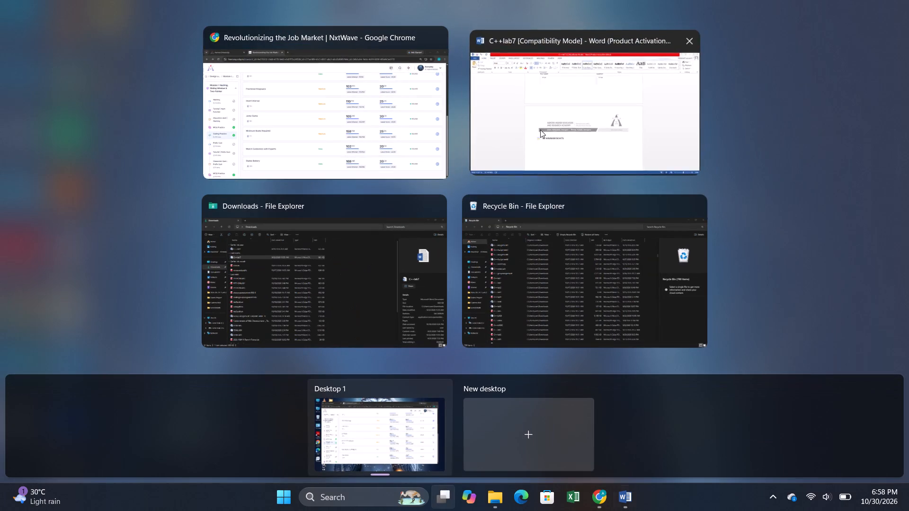
type("REQ")
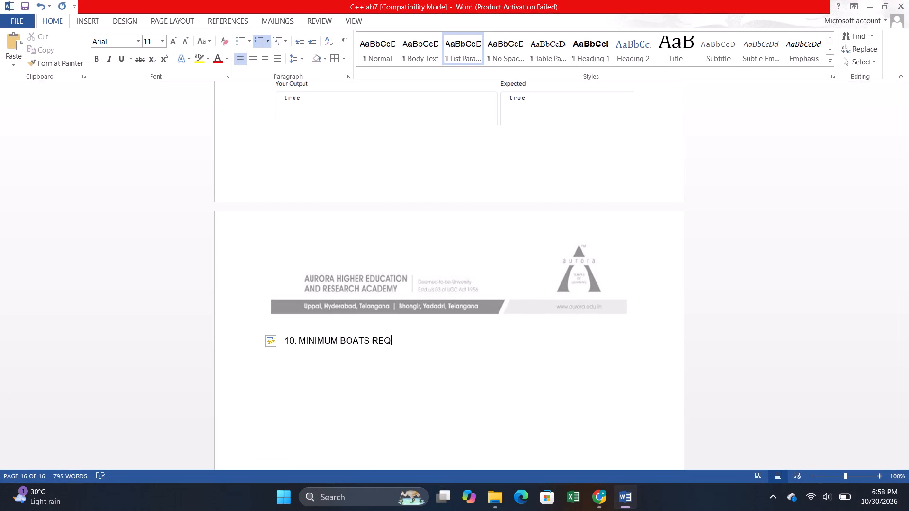
type("URIED")
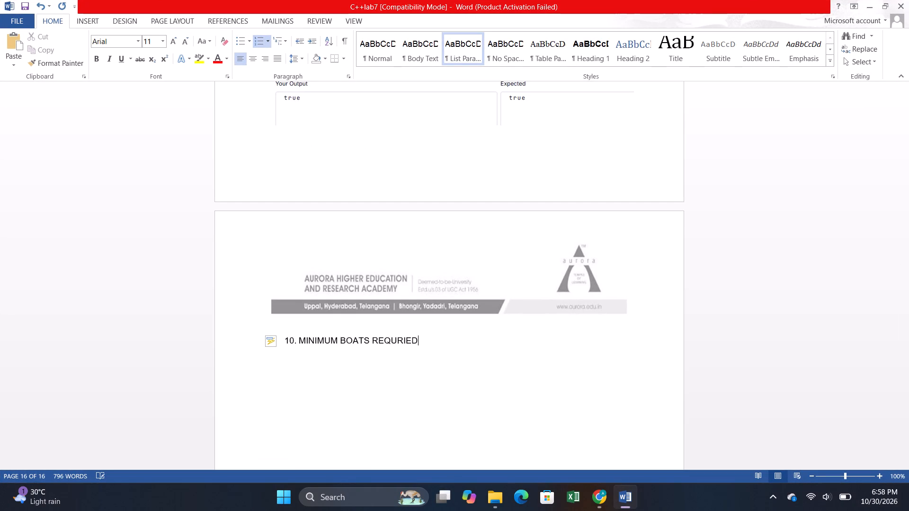
key("shift+colon")
key("minus")
key("Return")
key("Return")
key("Return")
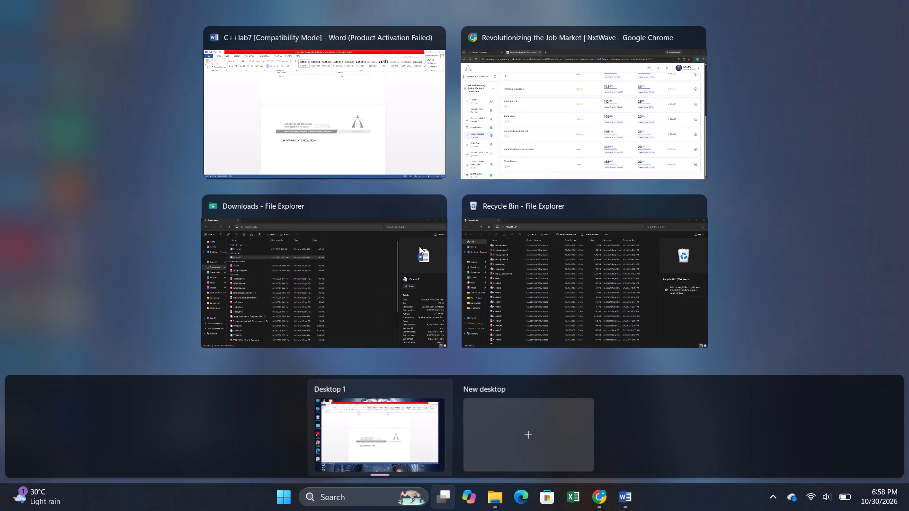
Copy the full C++ solution from the Minimum Boats Required problem in Chrome and paste it below heading 10 in Word, followed by blank lines.
left_click(542, 100)
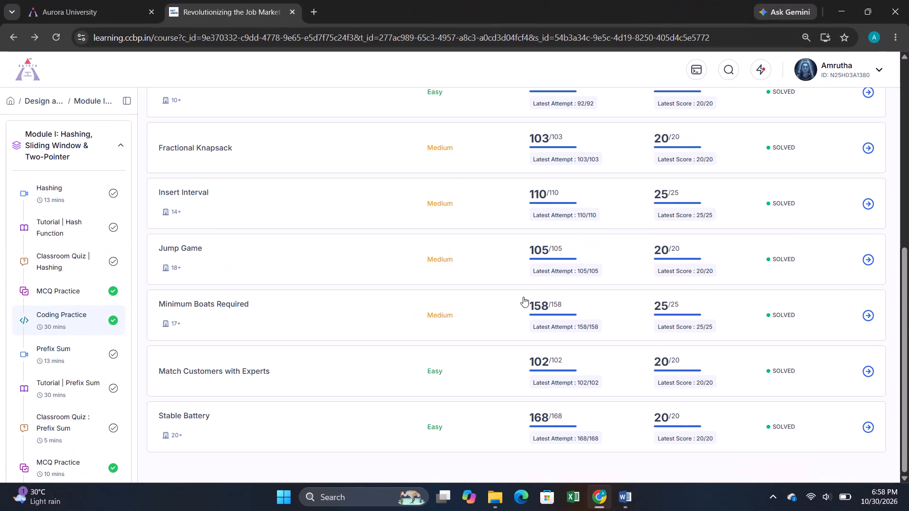
scroll(524, 300, "down", 1)
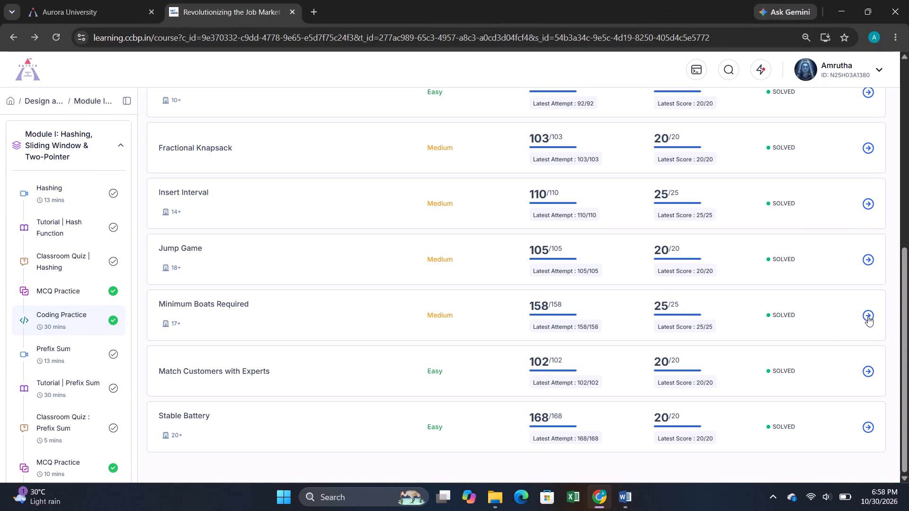
left_click(869, 317)
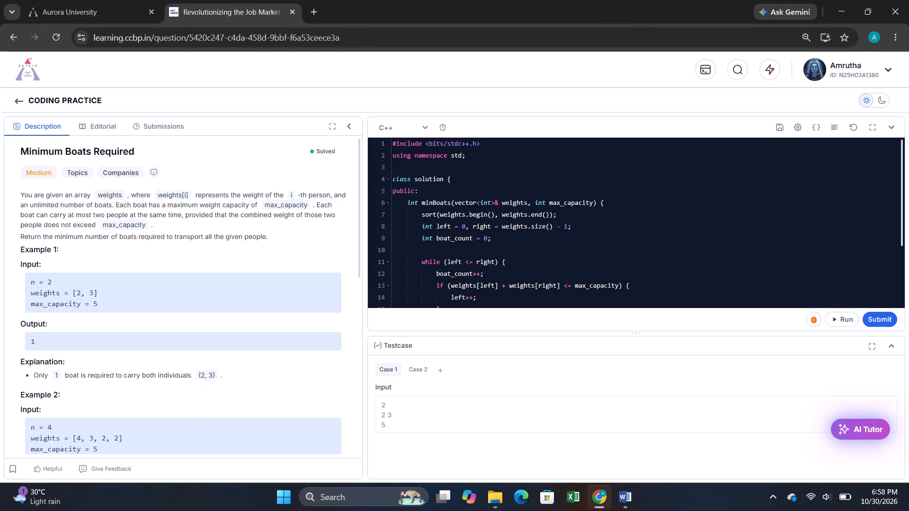
left_click_drag(392, 142, 489, 372)
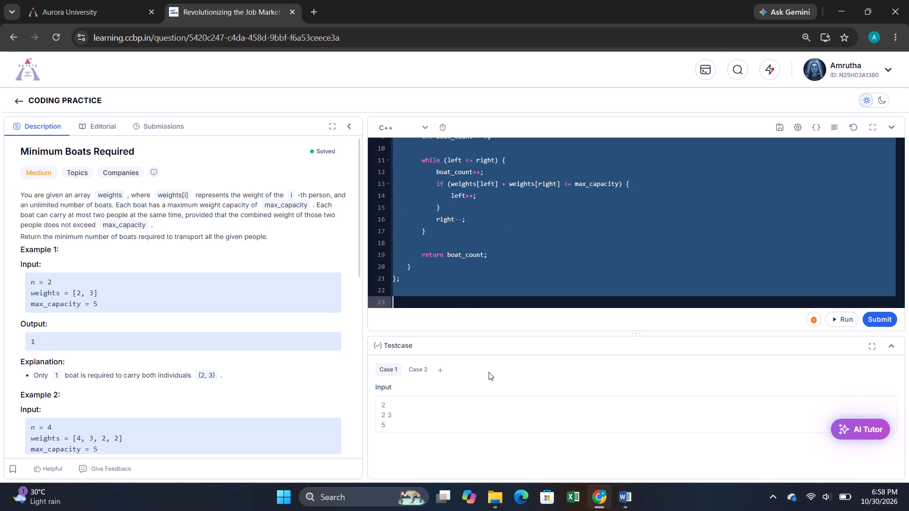
key("ctrl+c")
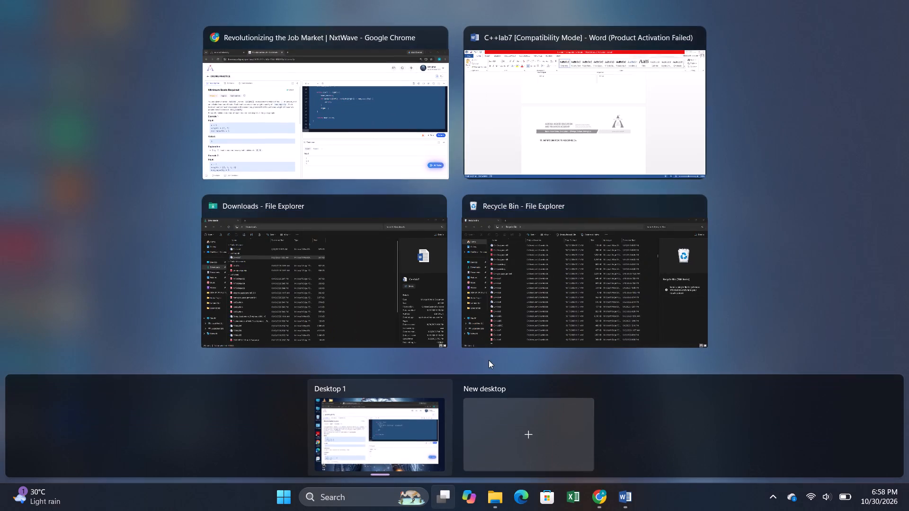
left_click(569, 113)
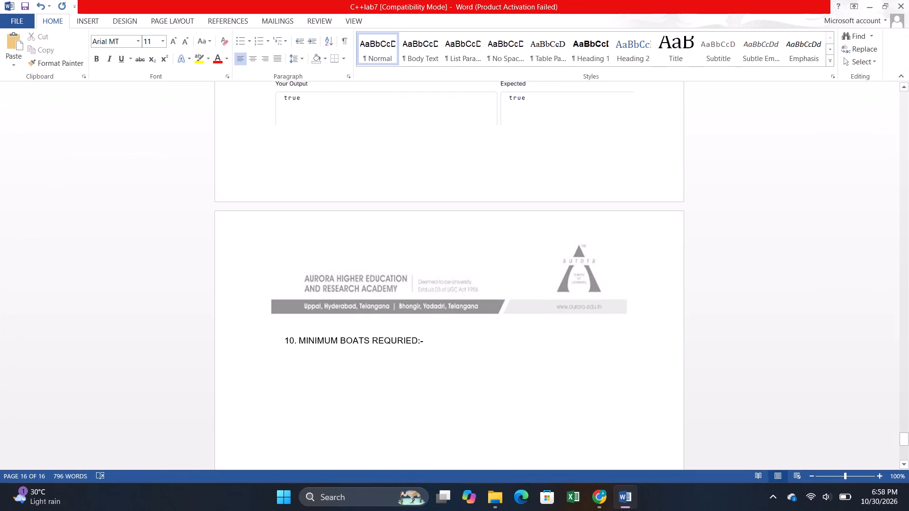
key("ctrl+v")
scroll(409, 384, "down", 2)
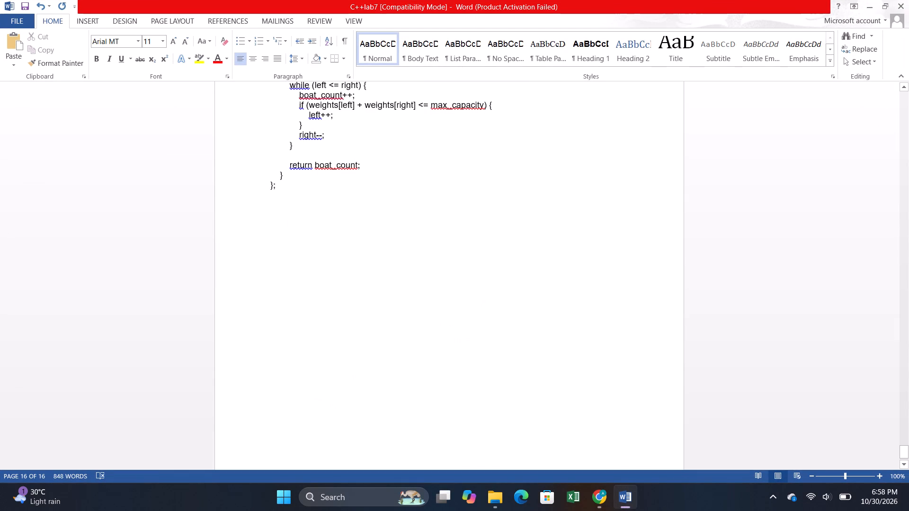
key("Return")
key("Return")
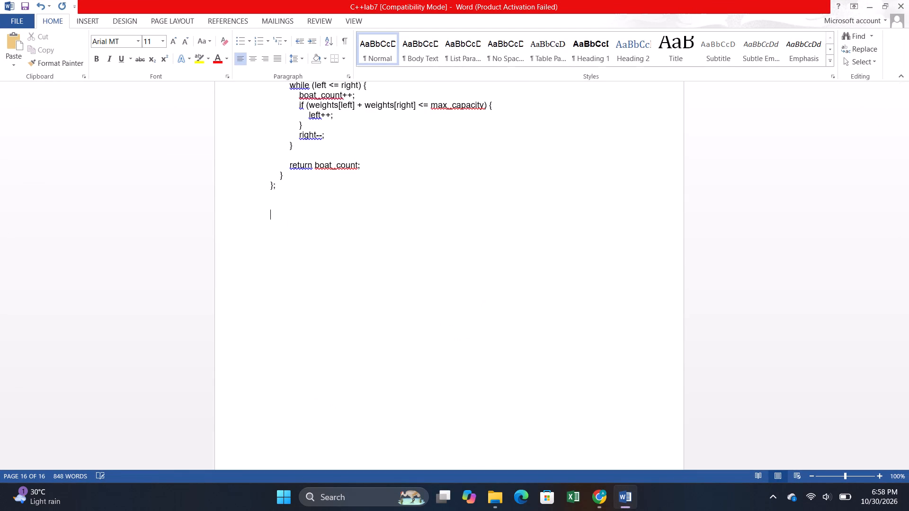
Switch to Chrome and run the Minimum Boats Required solution, with the start of the code in view.
left_click(580, 103)
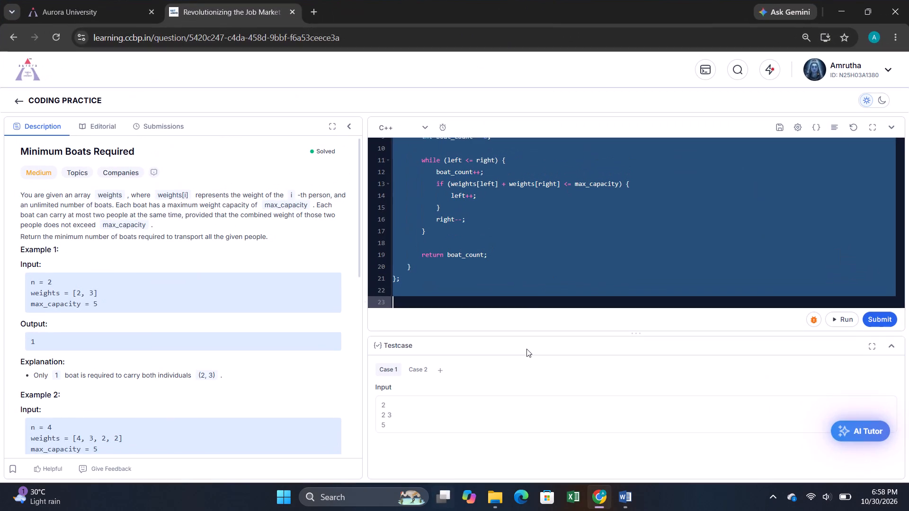
left_click(664, 248)
scroll(610, 224, "up", 6)
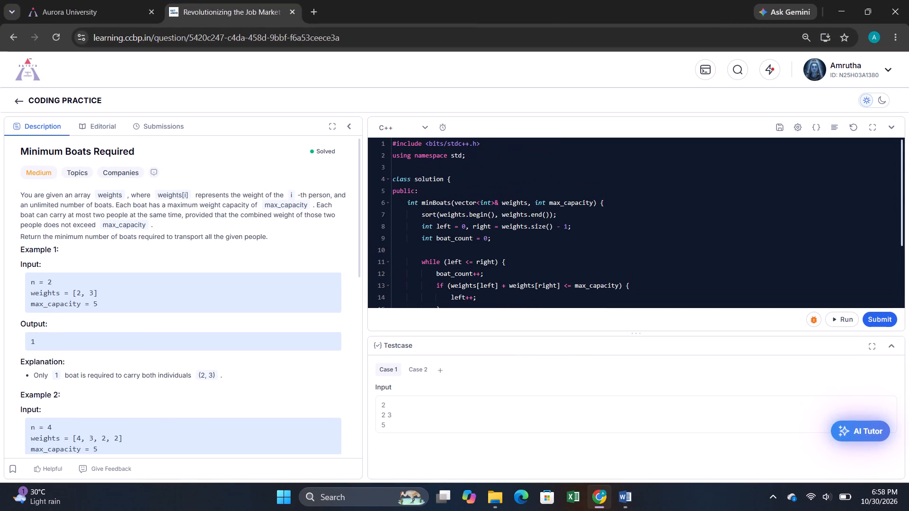
left_click(839, 321)
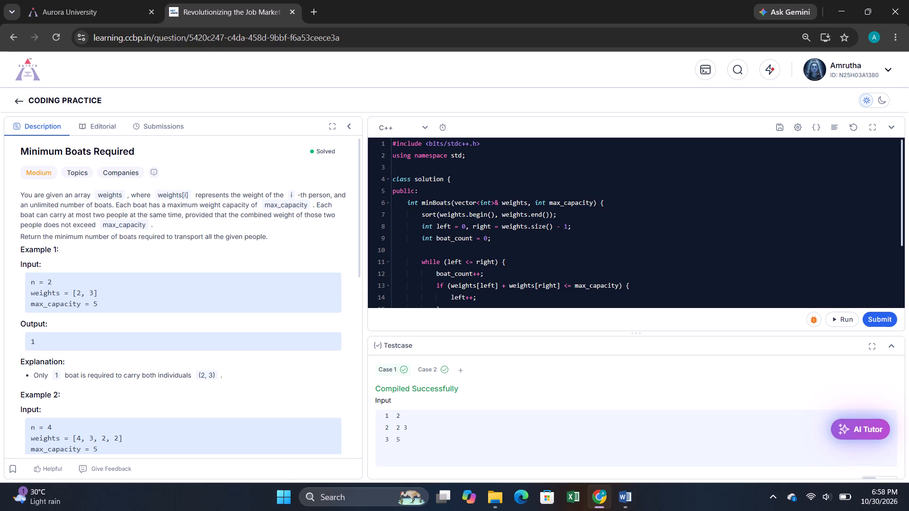
Snip the page header, code editor and compile result, and paste the image below the Minimum Boats Required code in Word, followed by blank lines.
key("Print")
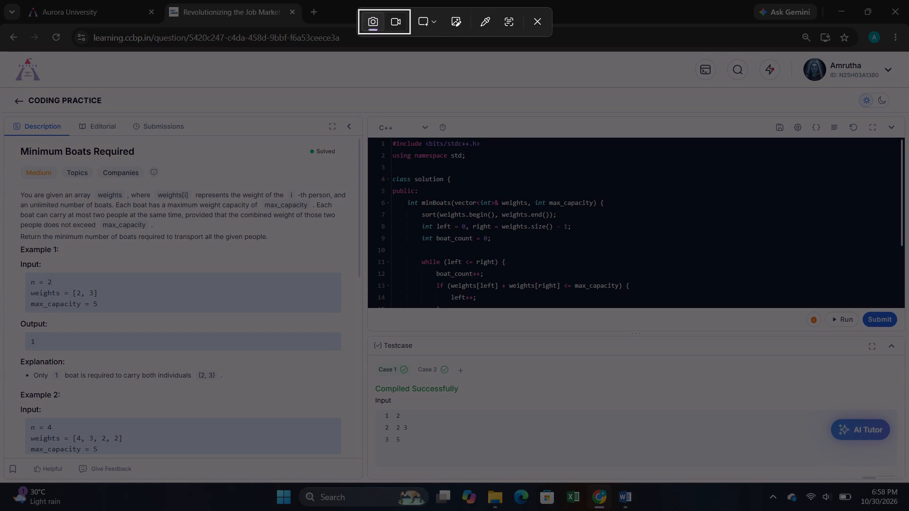
left_click_drag(373, 46, 829, 131)
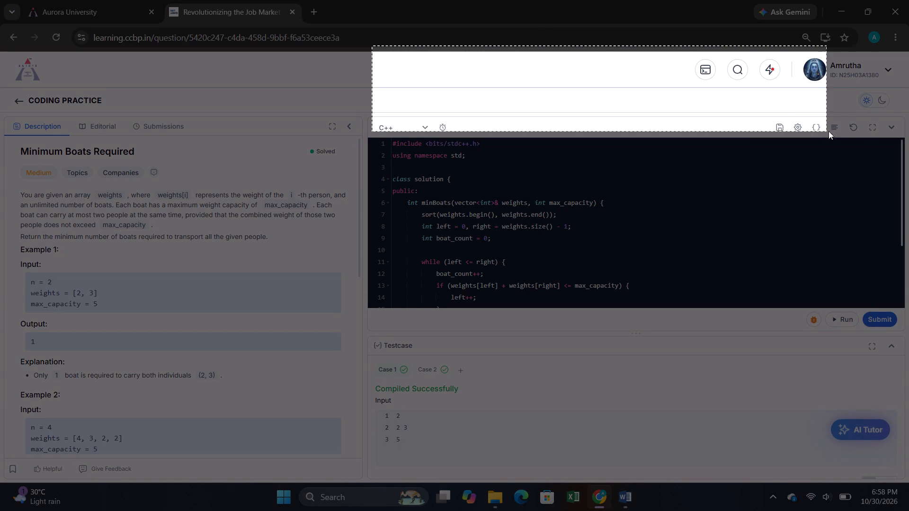
left_click_drag(829, 131, 879, 314)
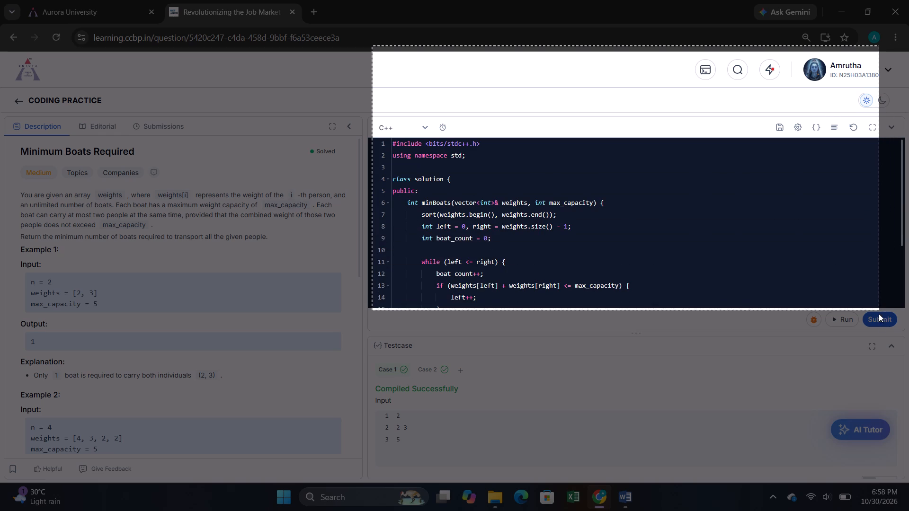
left_click_drag(879, 314, 883, 406)
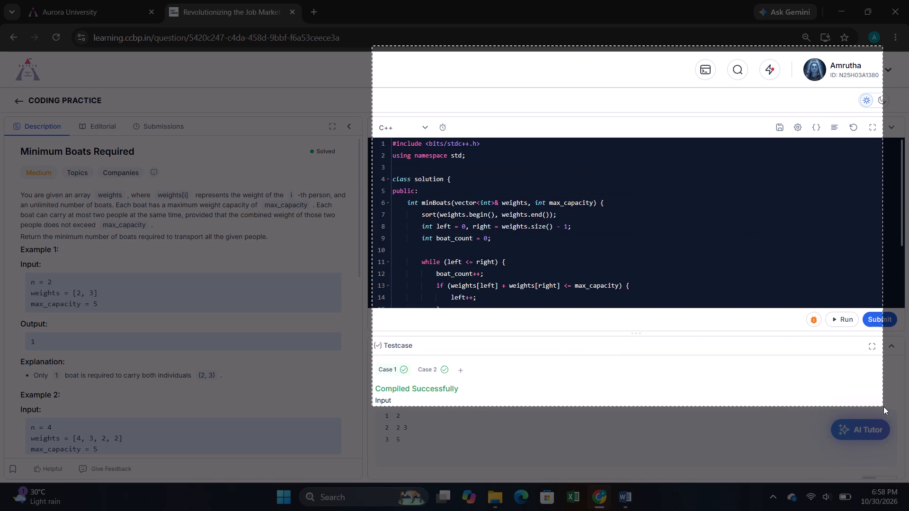
left_click_drag(883, 406, 908, 408)
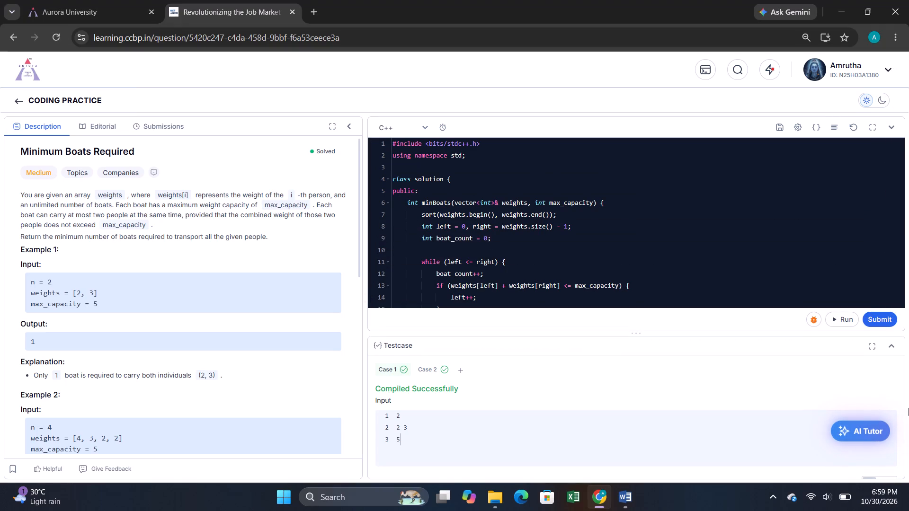
left_click(570, 147)
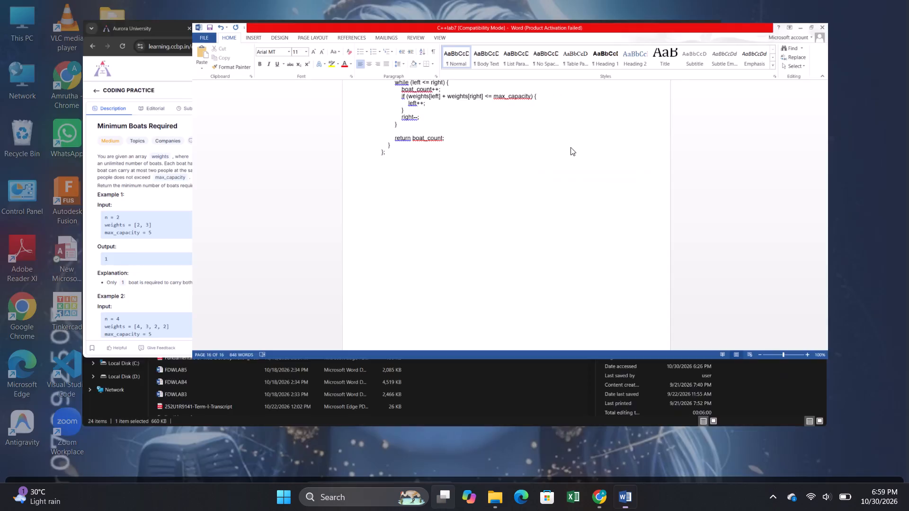
key("ctrl+v")
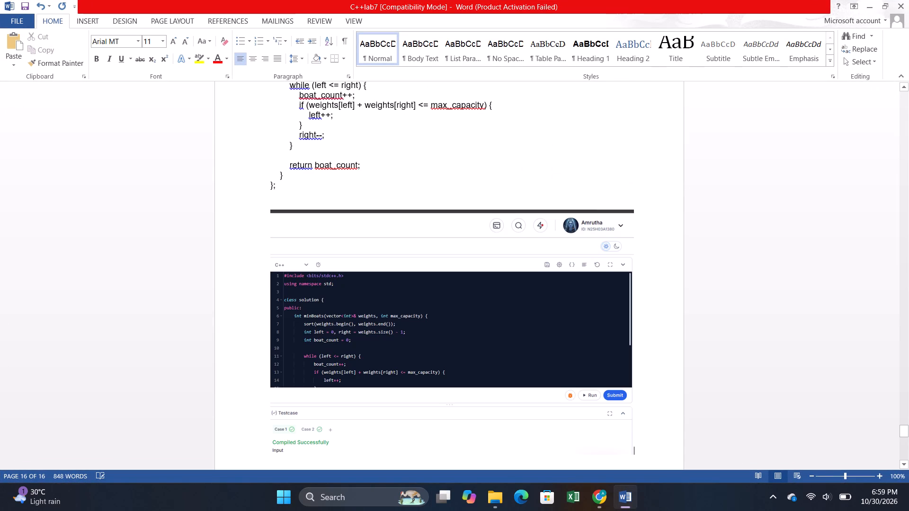
key("Return")
key("Return")
key("Return")
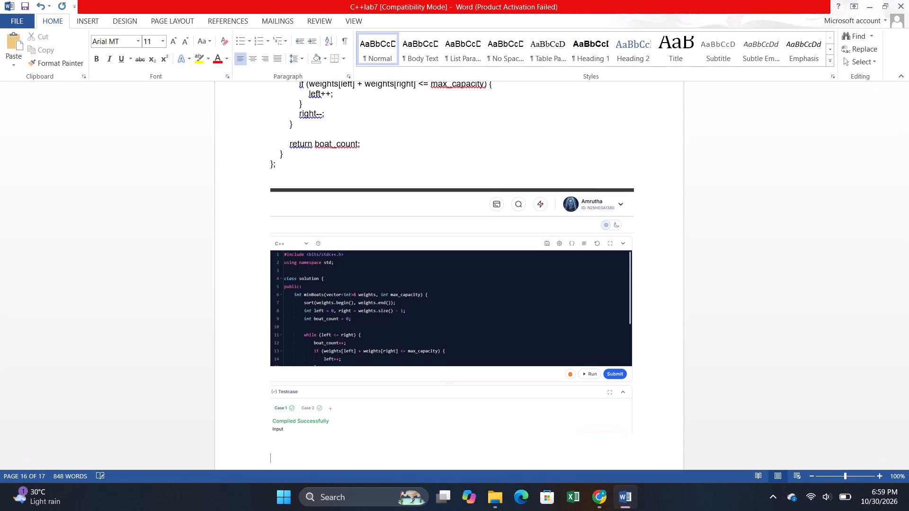
Snip the Your Output and Expected results for Minimum Boats Required in Chrome and paste them below the code screenshot in Word, followed by blank lines.
left_click_drag(564, 122, 591, 364)
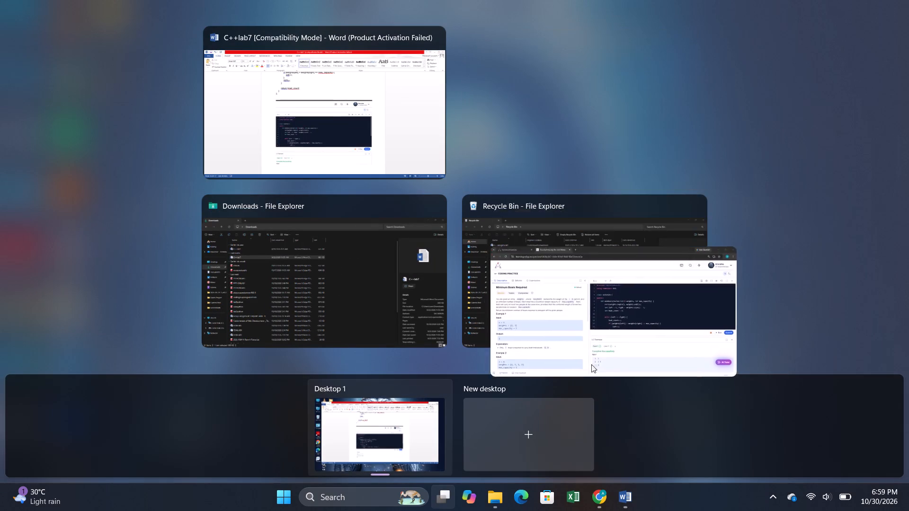
left_click_drag(591, 364, 557, 128)
left_click(593, 171)
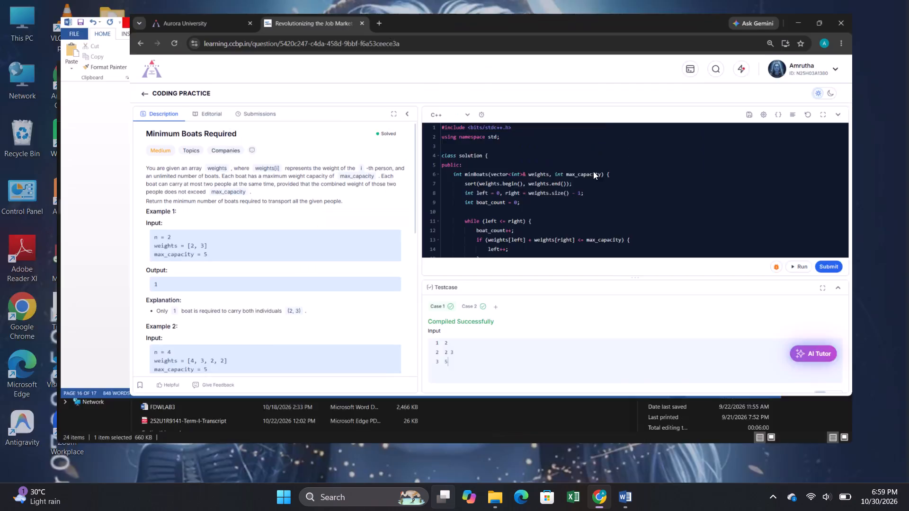
scroll(586, 316, "down", 3)
scroll(578, 437, "down", 3)
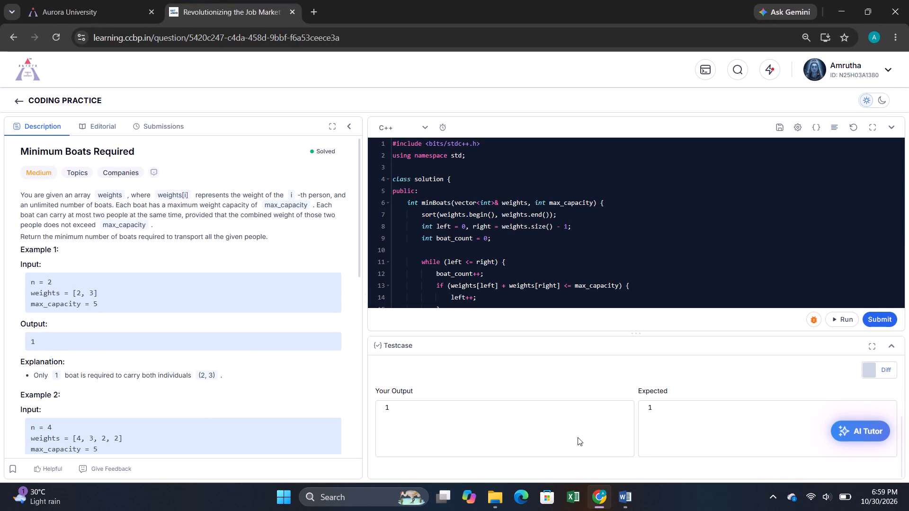
key("Print")
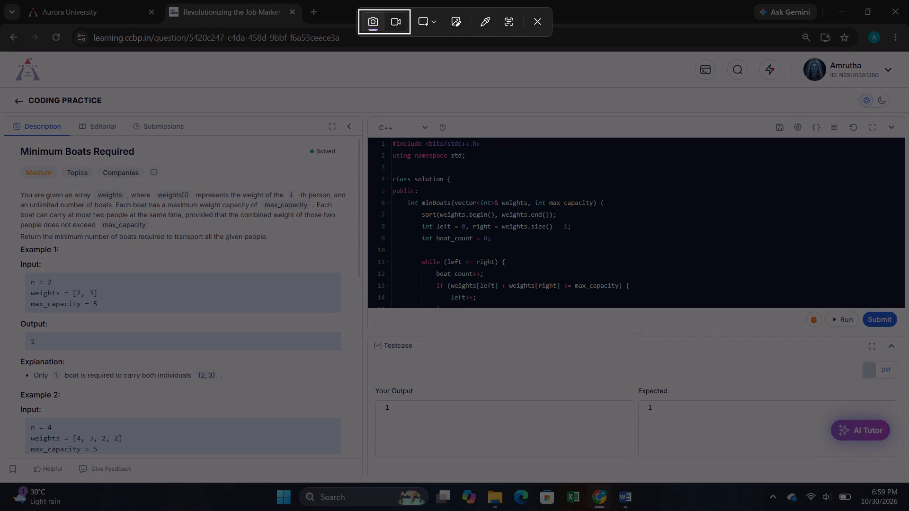
left_click_drag(367, 371, 805, 432)
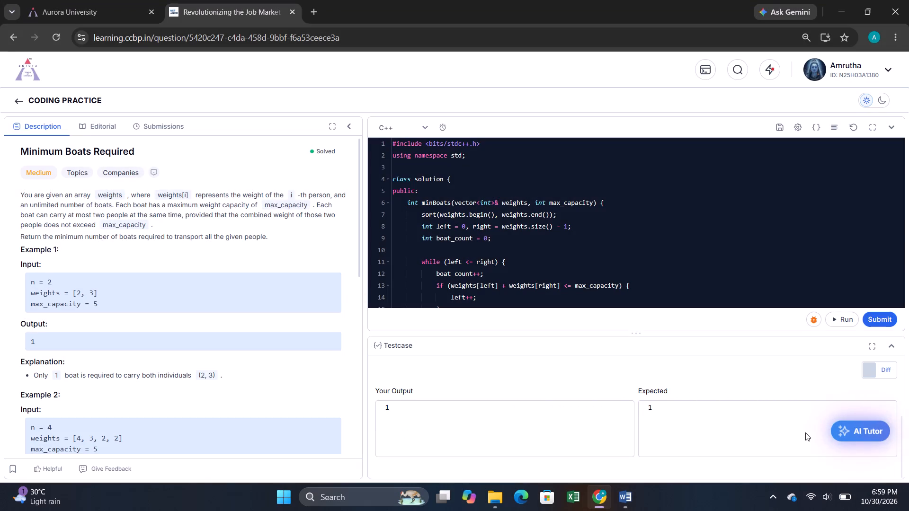
left_click(612, 152)
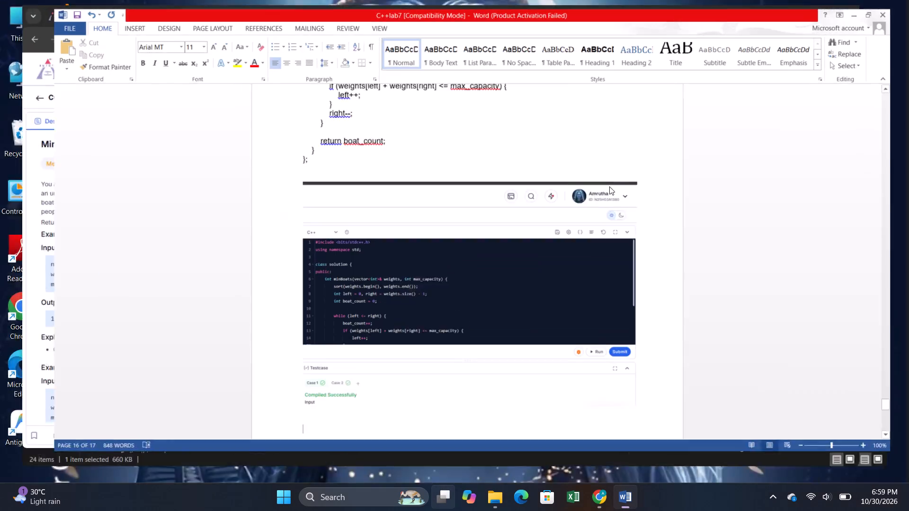
key("ctrl+v")
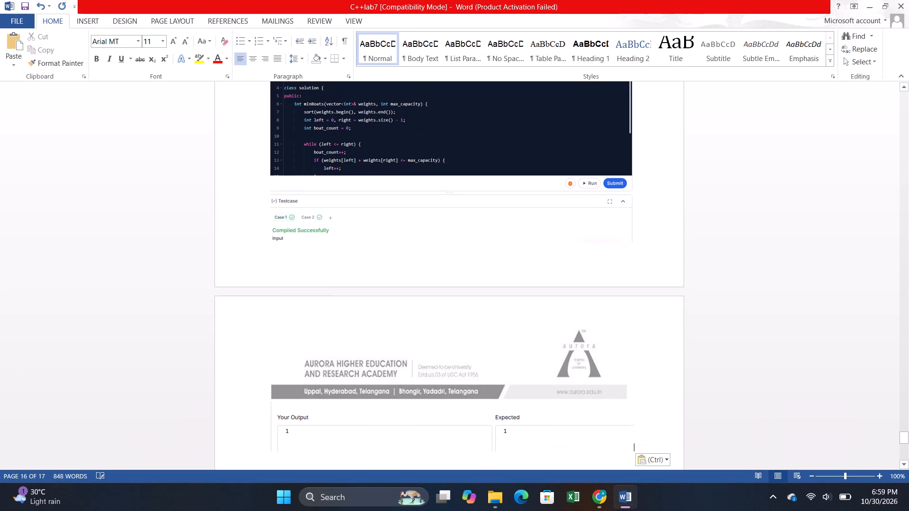
key("Return")
key("Return")
Change the name of the assessment in the report's first-page table to "Lab report 1".
scroll(461, 403, "up", 2)
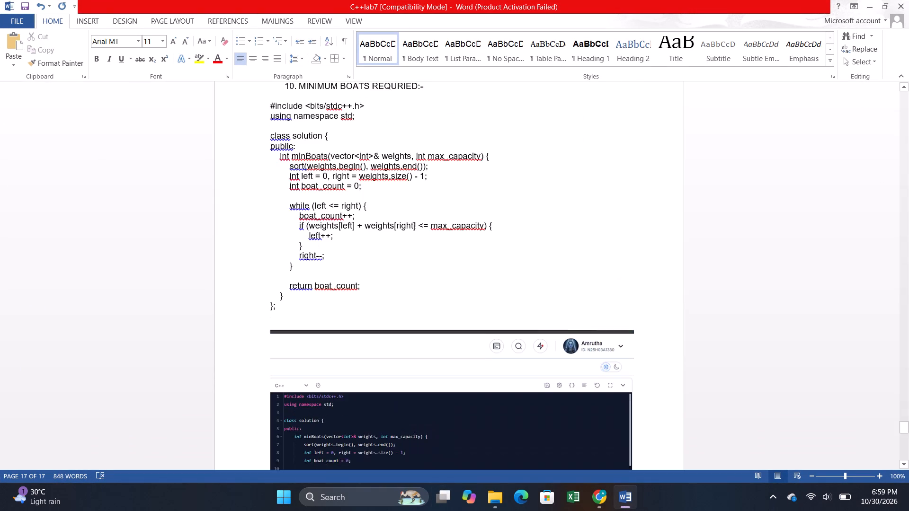
scroll(461, 403, "up", 3)
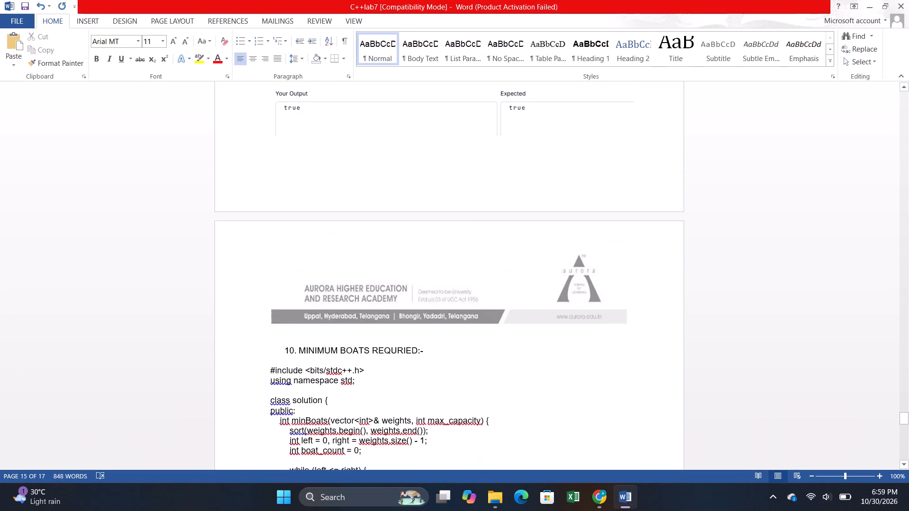
scroll(461, 403, "up", 5)
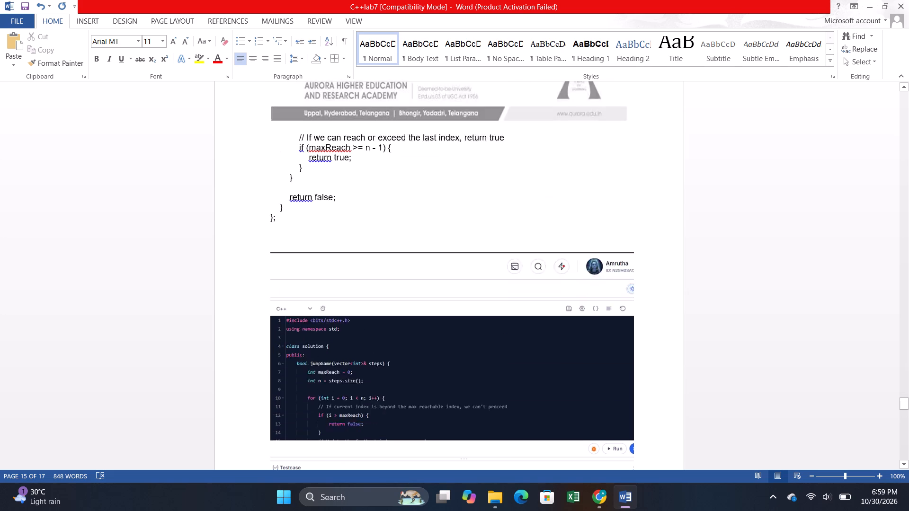
scroll(461, 403, "up", 14)
scroll(461, 403, "up", 20)
scroll(461, 403, "up", 20)
scroll(461, 403, "up", 8)
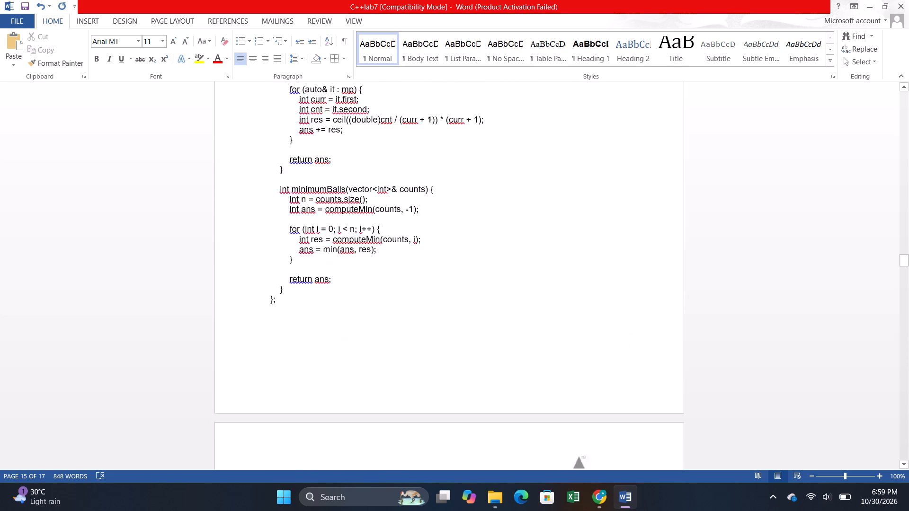
scroll(461, 403, "up", 20)
scroll(461, 403, "up", 20)
scroll(461, 403, "up", 3)
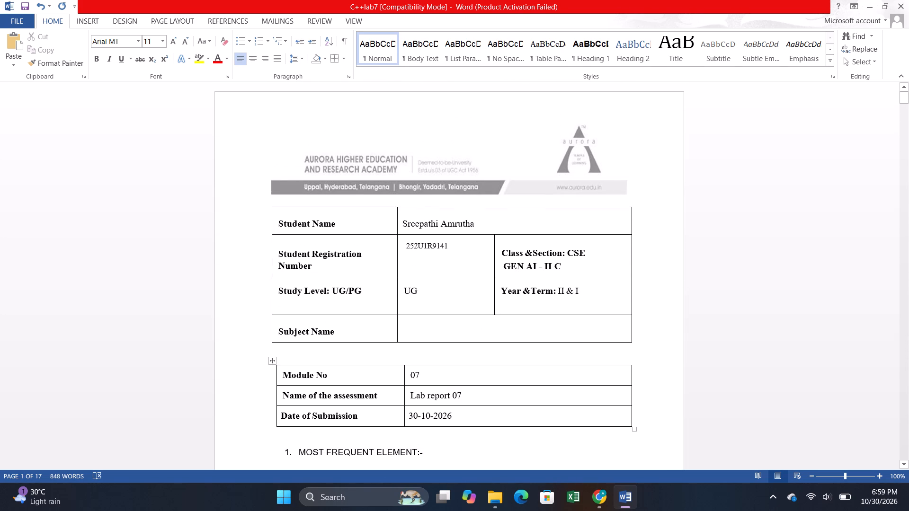
left_click(464, 395)
key("BackSpace")
key("BackSpace")
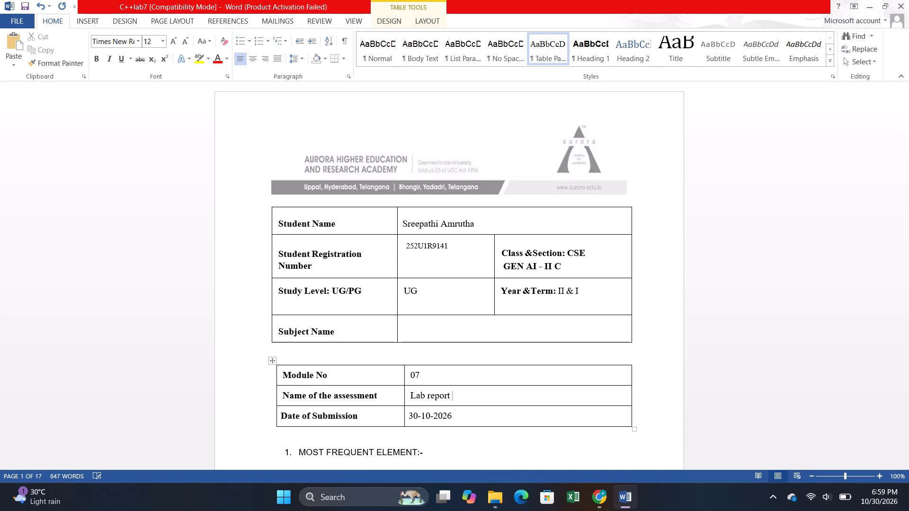
key("1")
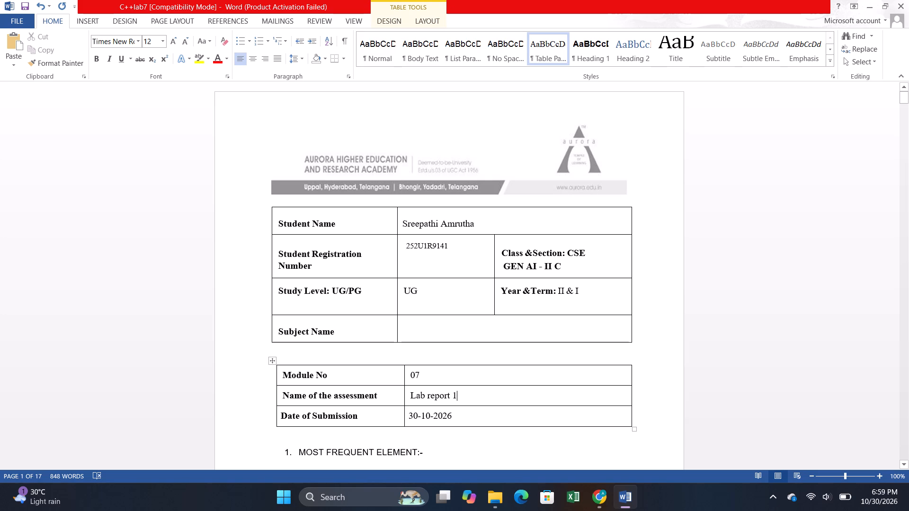
Place the cursor in the empty Subject Name cell and look up the subject in Chrome, on the learning portal's home page and the university's assessments page.
left_click(425, 329)
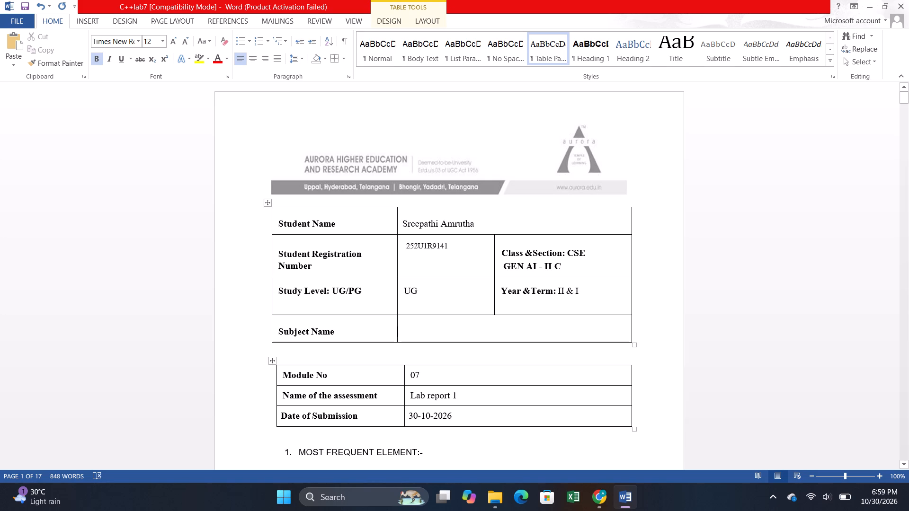
left_click(425, 329)
key("space")
key("space")
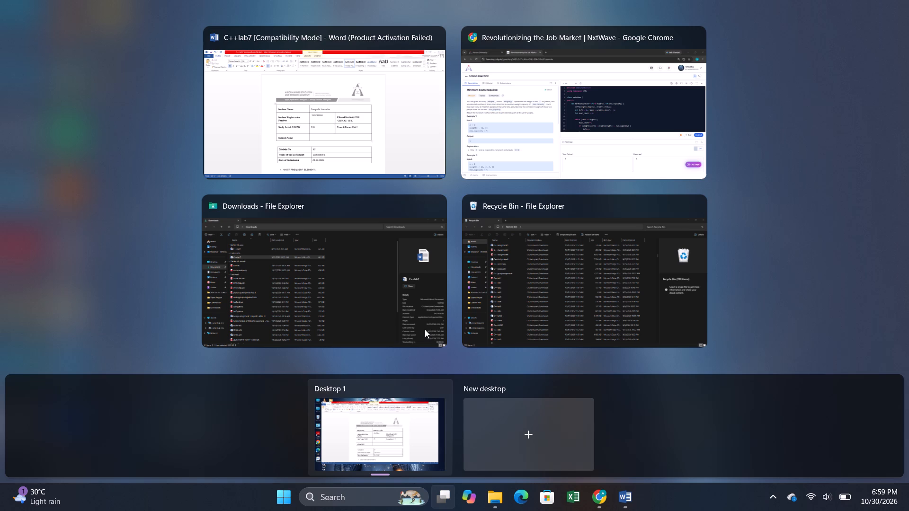
left_click(516, 116)
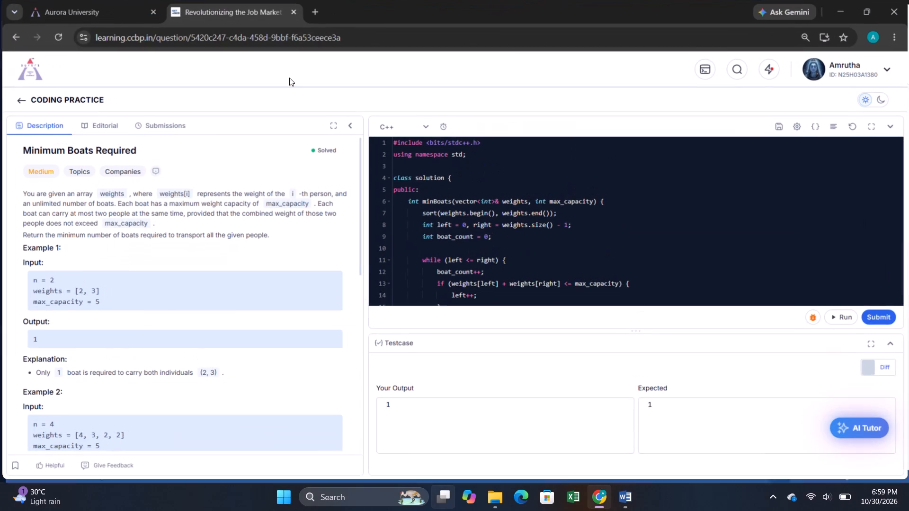
left_click(19, 101)
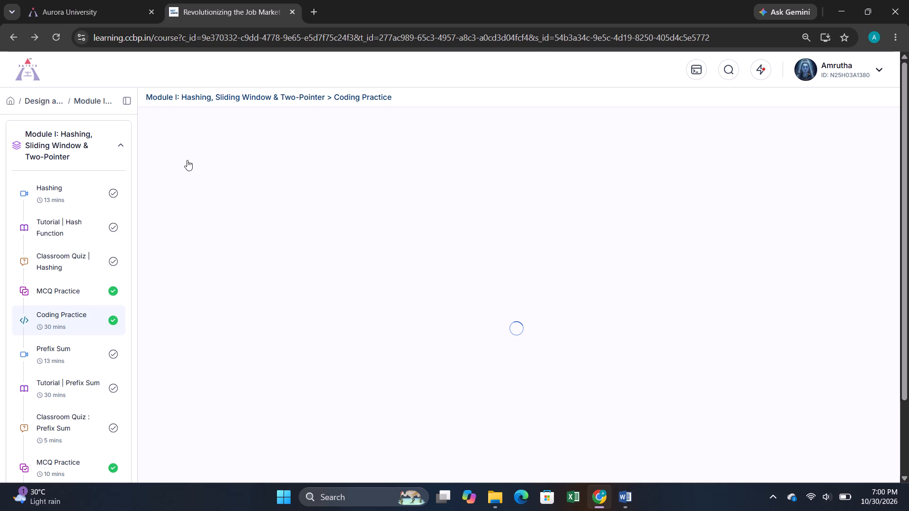
left_click(32, 70)
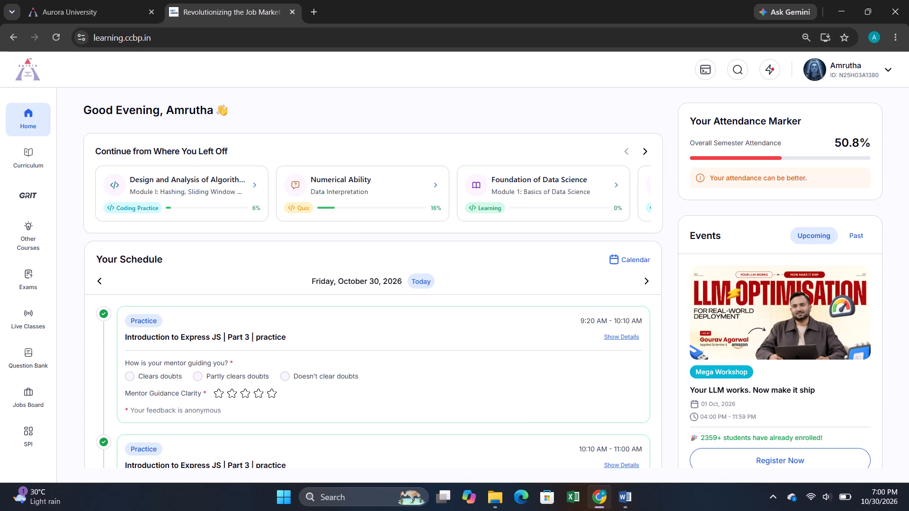
scroll(394, 206, "left", 4)
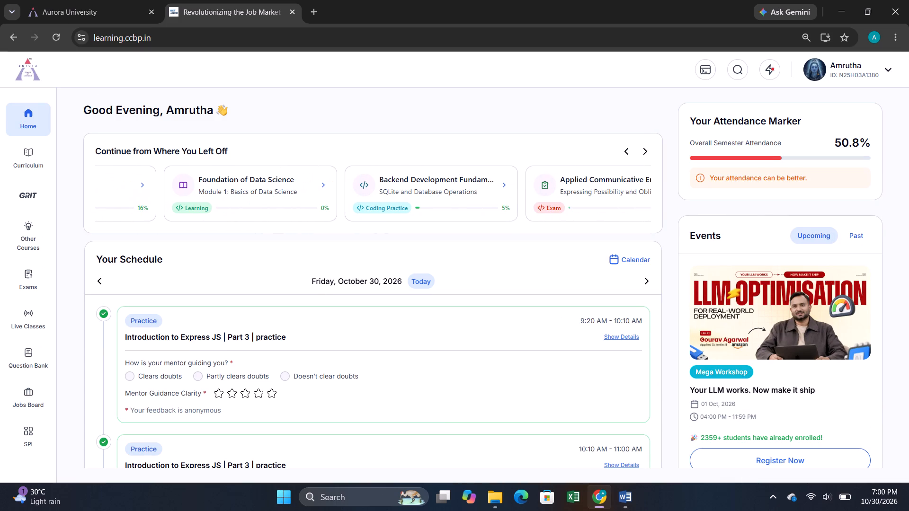
scroll(394, 206, "left", 4)
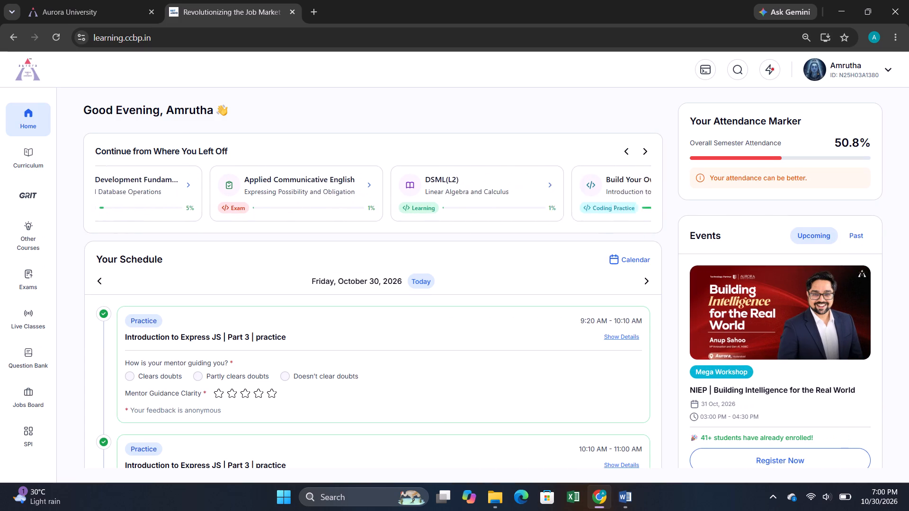
scroll(394, 206, "left", 3)
scroll(394, 206, "right", 6)
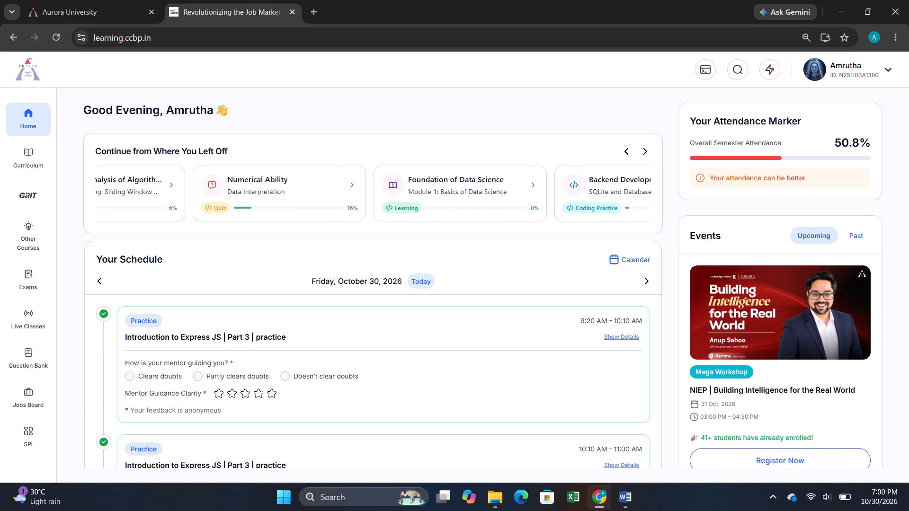
left_click(84, 0)
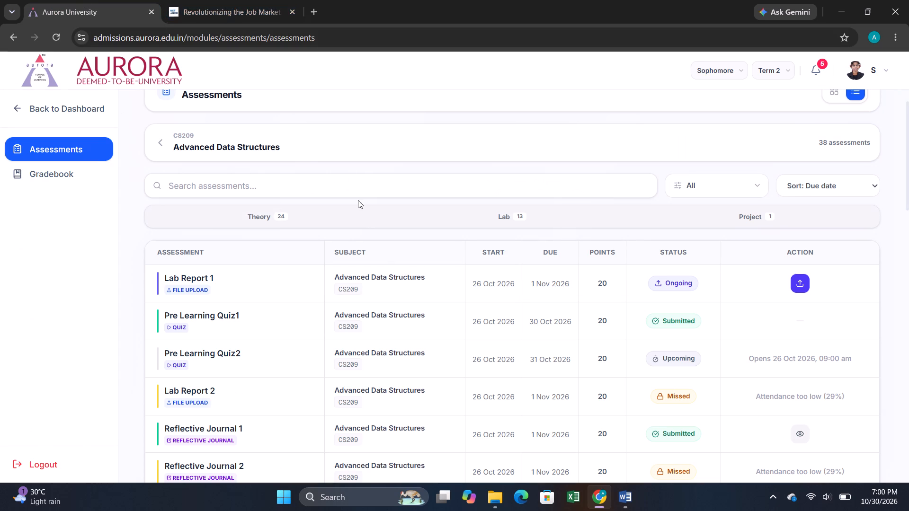
Fill in the Subject Name cell in Word as "Advanced data structure", checking the spelling against the assessments page in Chrome.
left_click(594, 129)
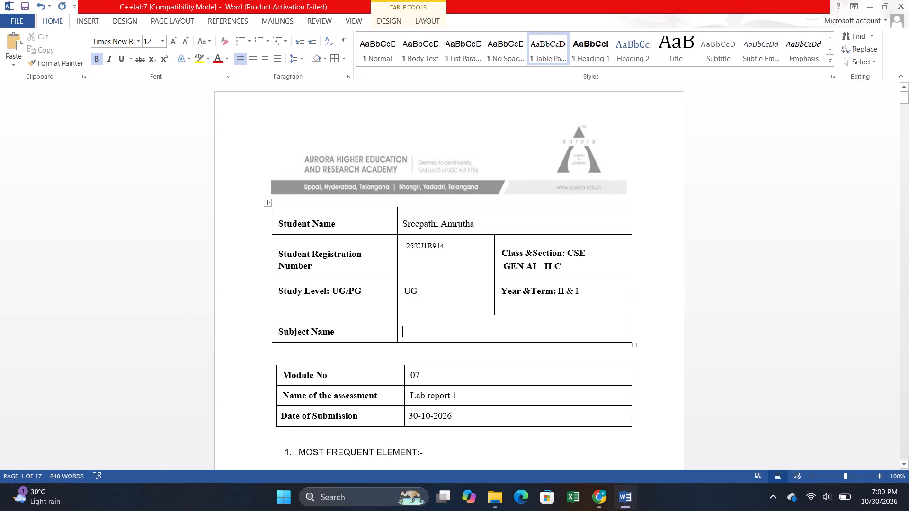
key("a")
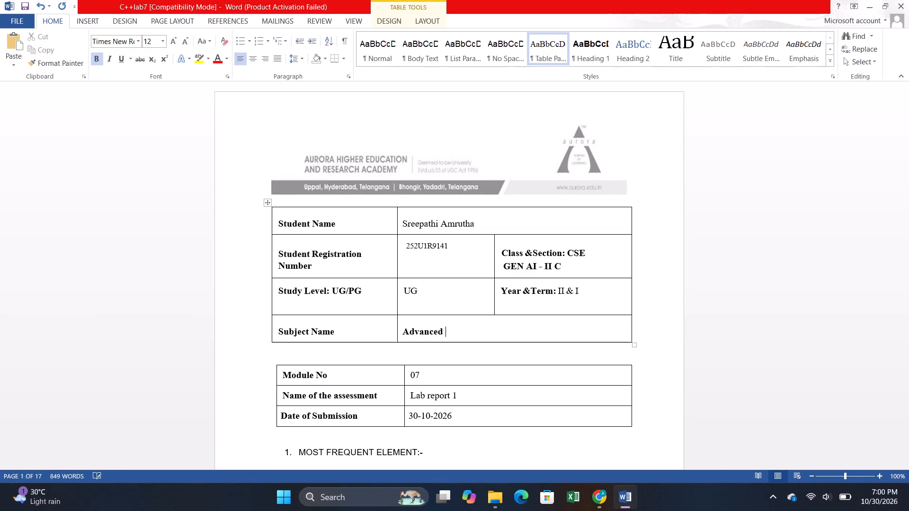
type("data")
key("space")
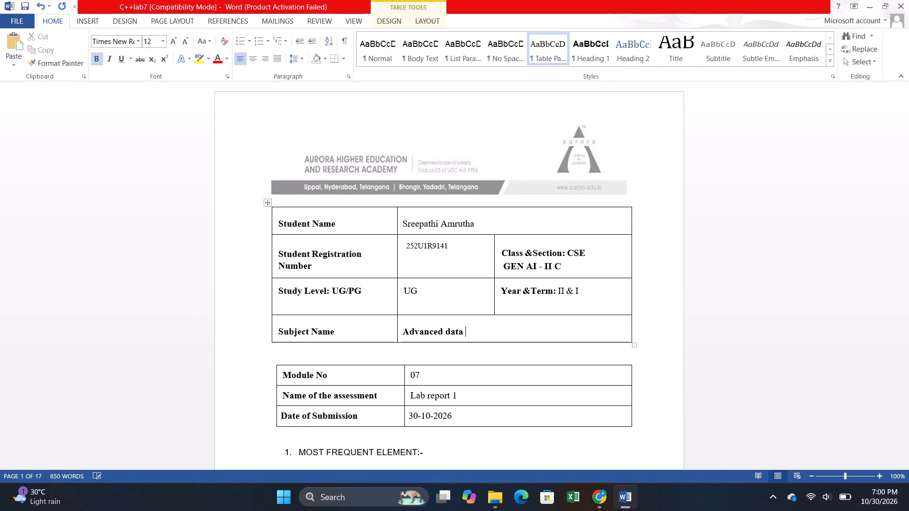
type("str")
type("acture")
key("space")
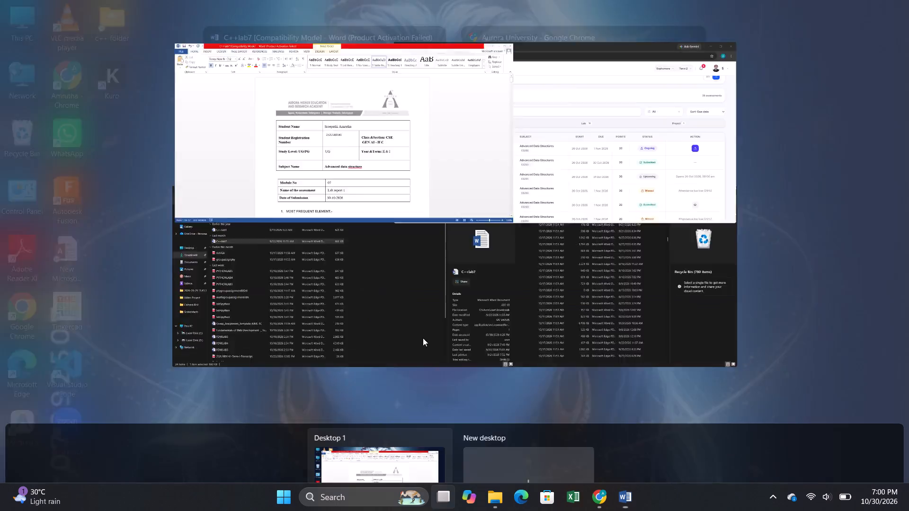
left_click(606, 156)
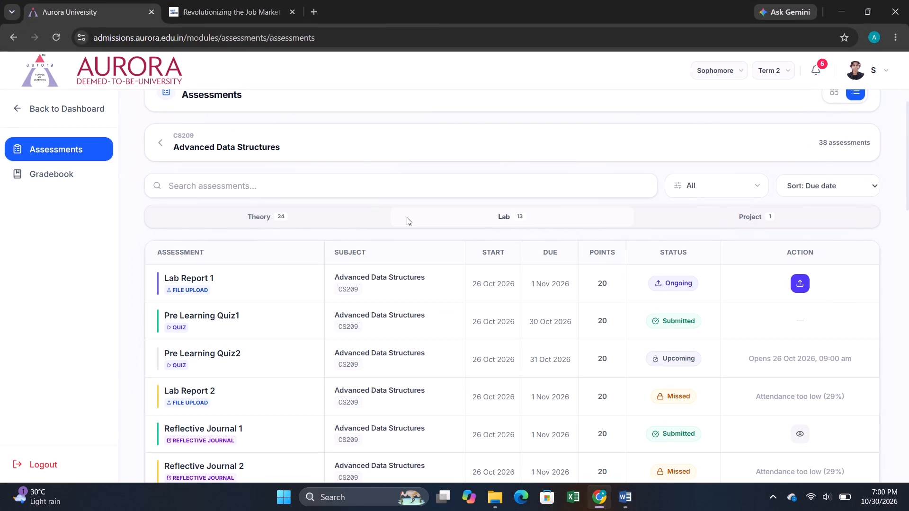
left_click(550, 121)
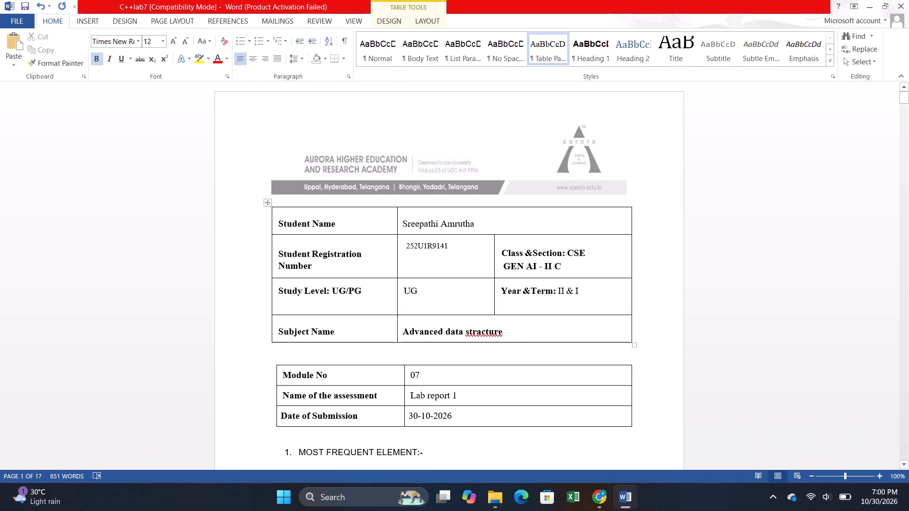
left_click(481, 334)
key("BackSpace")
key("u")
left_click(508, 335)
Review the report from the cover page down through the solution code and output screenshots of each problem.
scroll(508, 335, "down", 6)
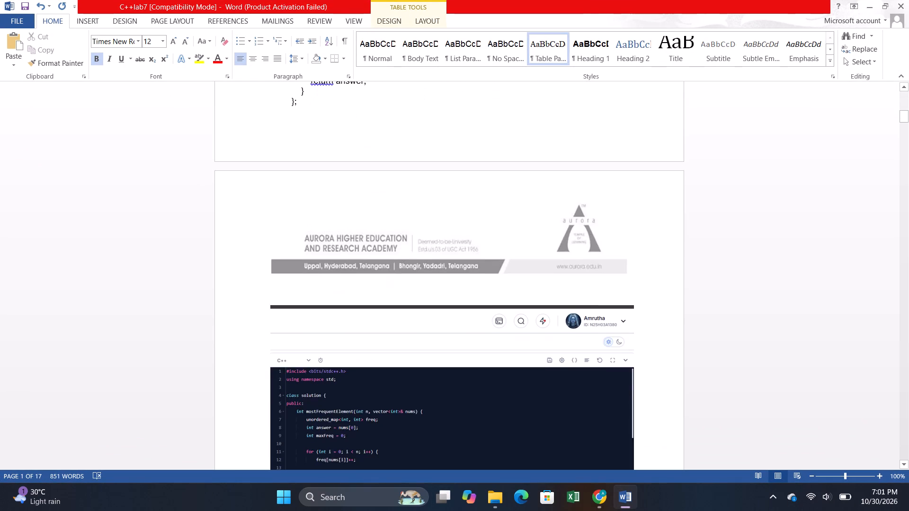
scroll(508, 335, "down", 11)
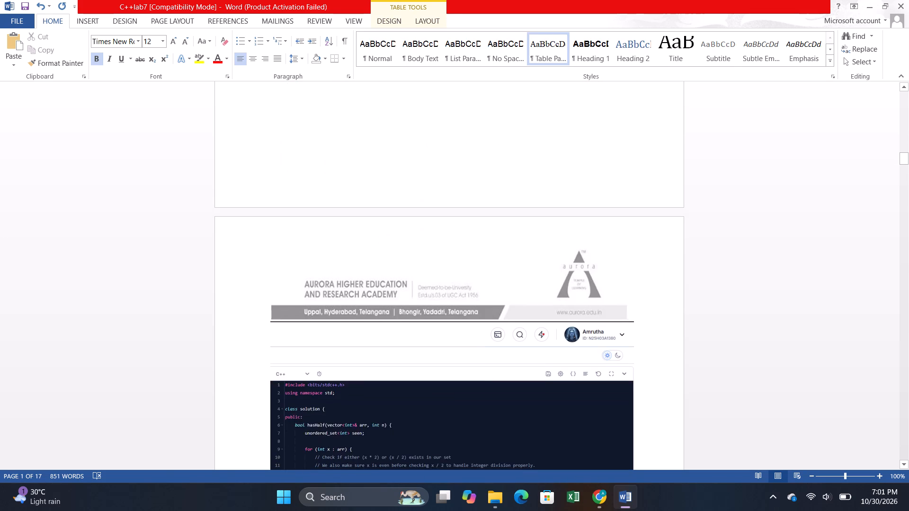
scroll(508, 335, "down", 2)
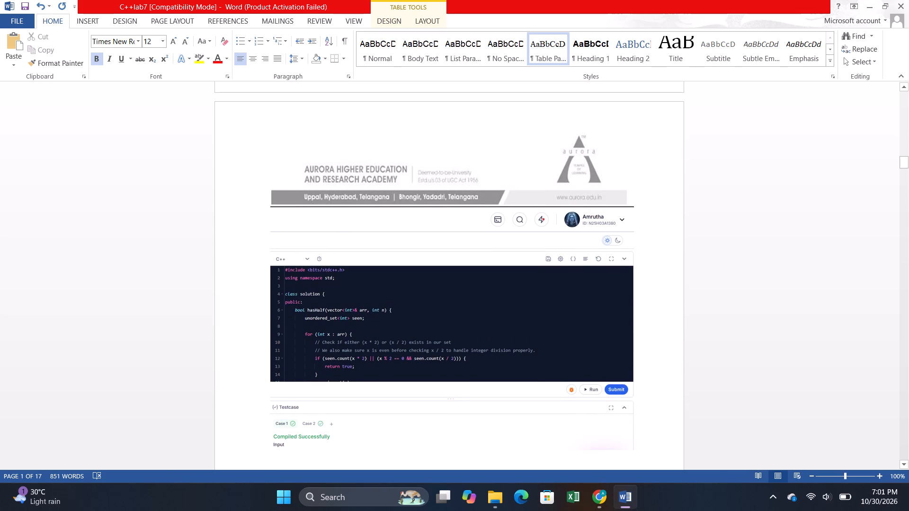
scroll(508, 335, "down", 5)
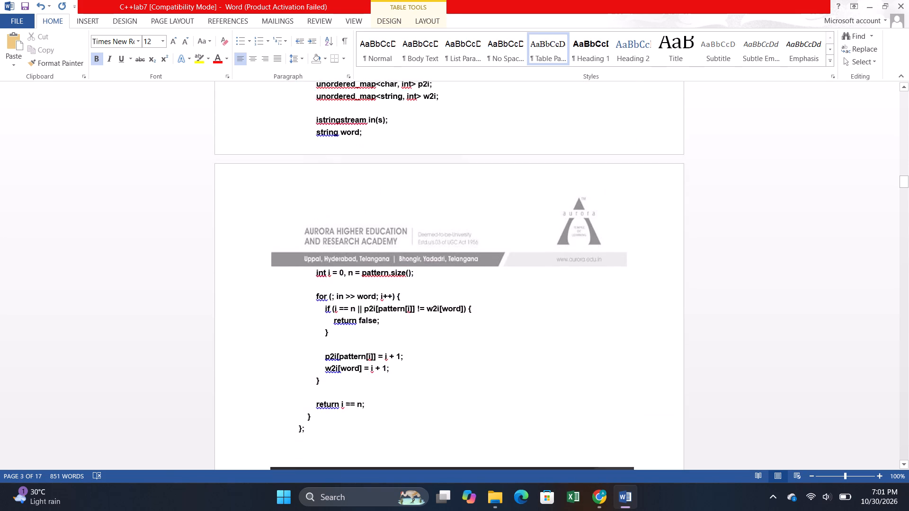
scroll(508, 335, "down", 12)
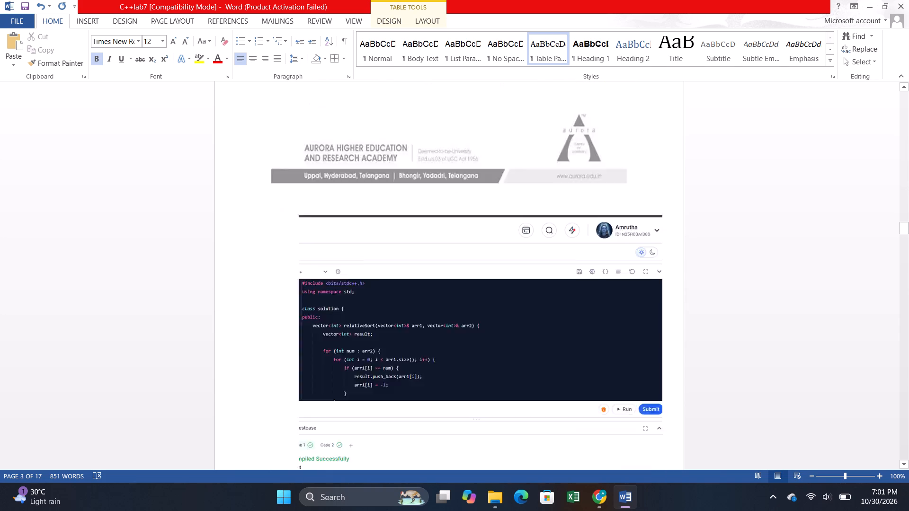
scroll(508, 335, "down", 11)
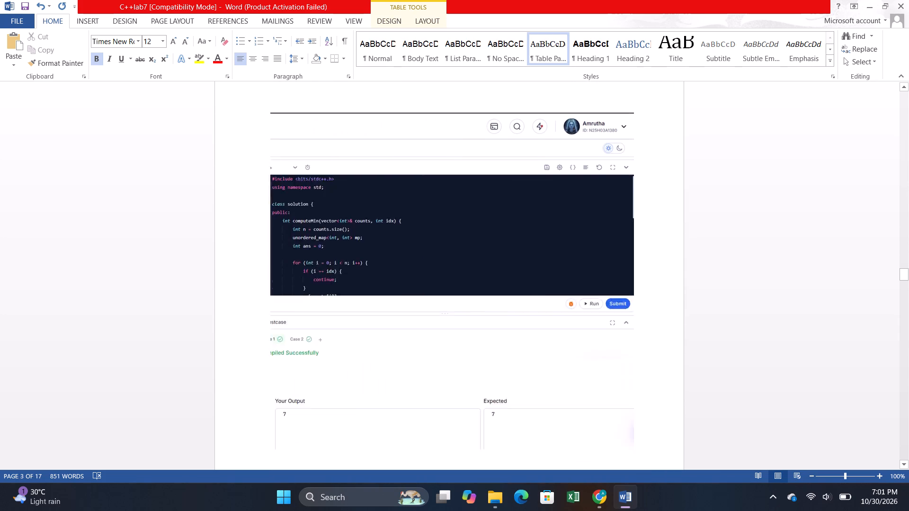
scroll(508, 335, "down", 6)
scroll(508, 335, "up", 8)
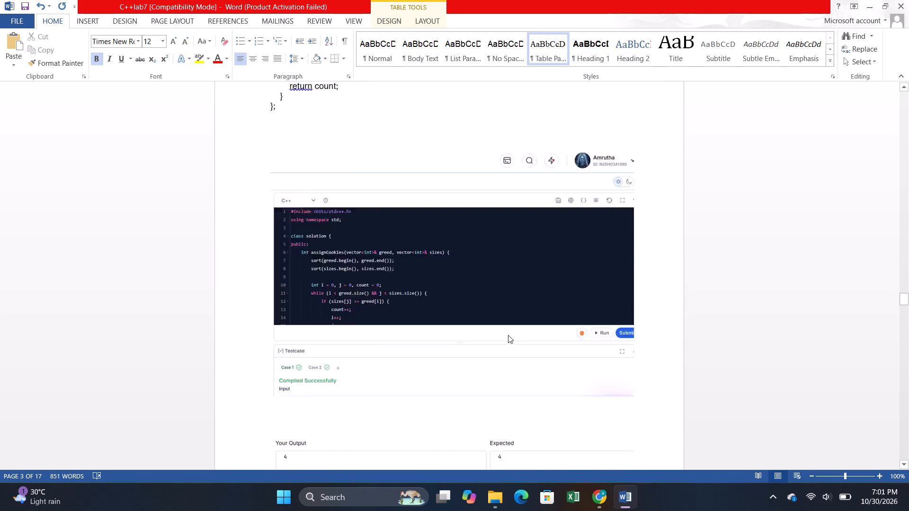
scroll(508, 335, "up", 4)
Close the C++lab7 document, saving its changes.
left_click(908, 1)
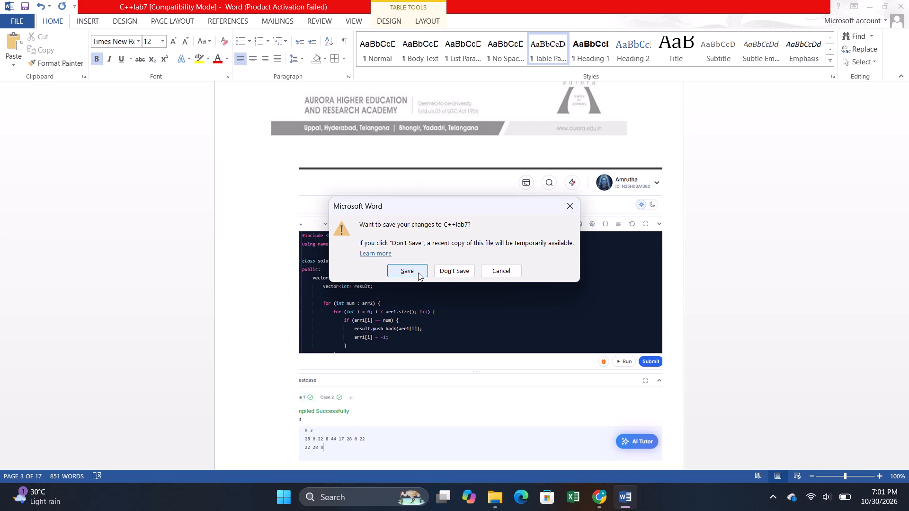
left_click(418, 273)
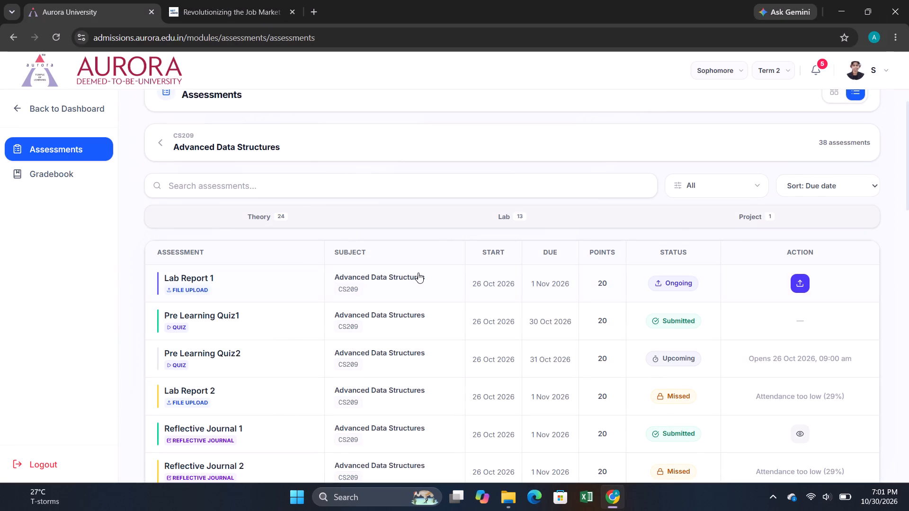
Switch to the Downloads folder in File Explorer and copy the C++lab7 Word document.
left_click(503, 495)
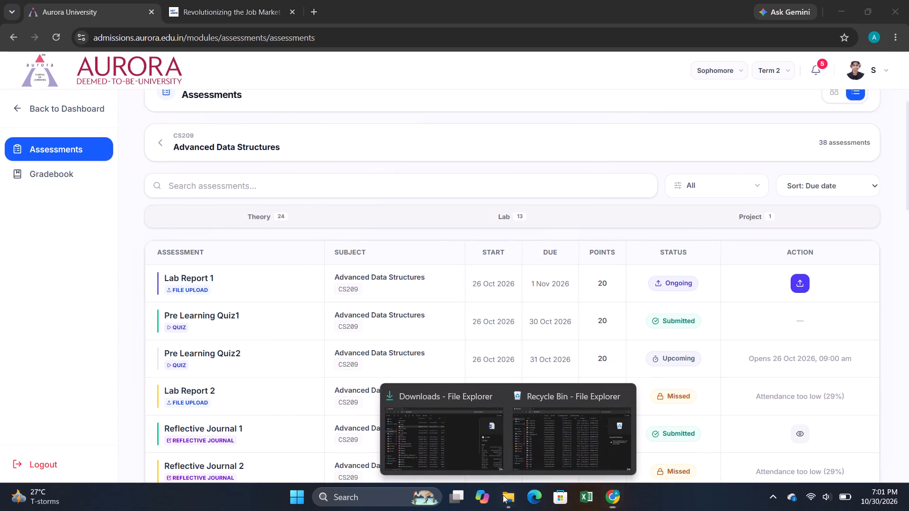
left_click(429, 417)
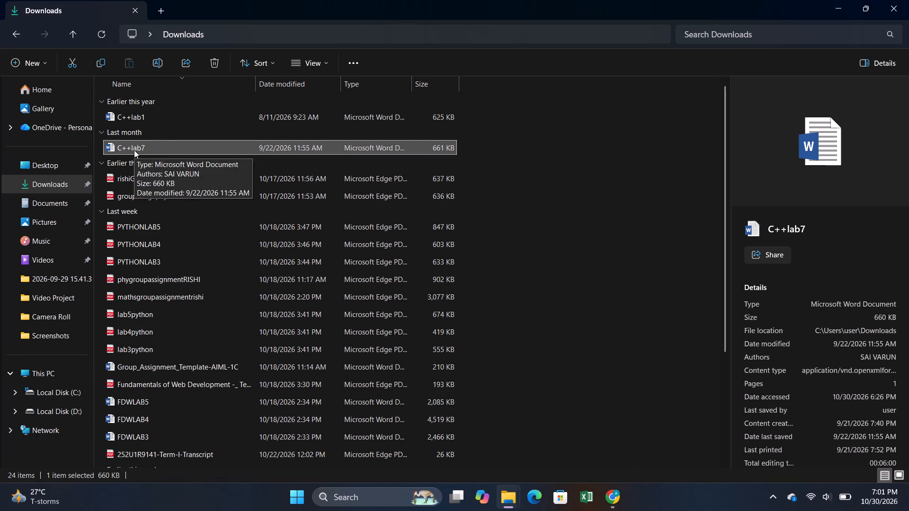
right_click(176, 143)
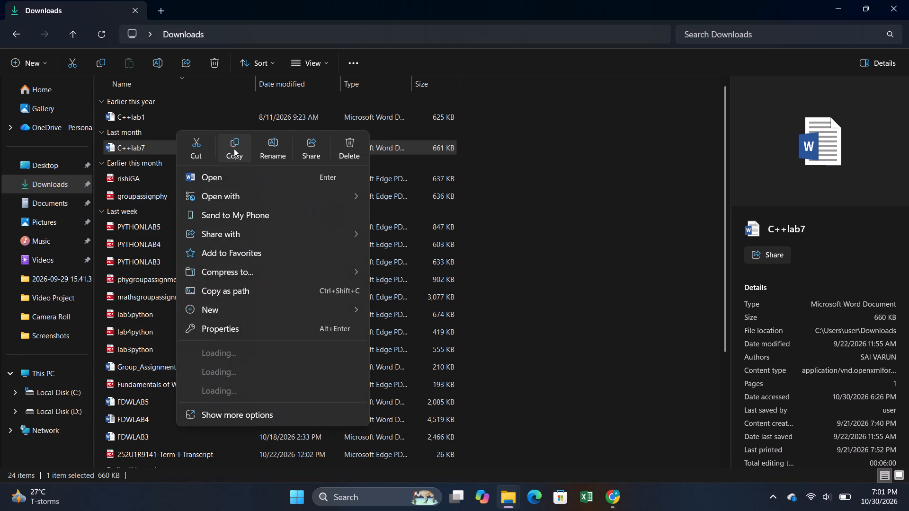
left_click(234, 149)
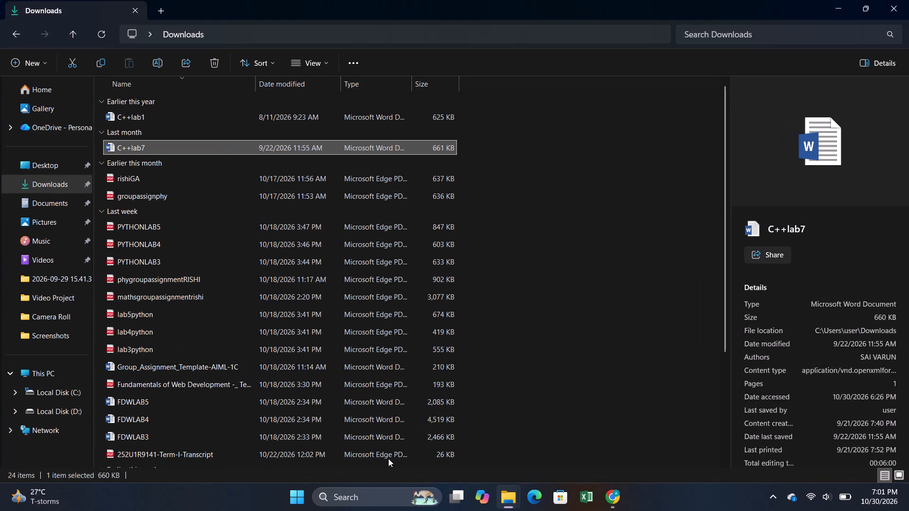
Bring up the Start screen with the pinned and installed apps.
left_click(297, 502)
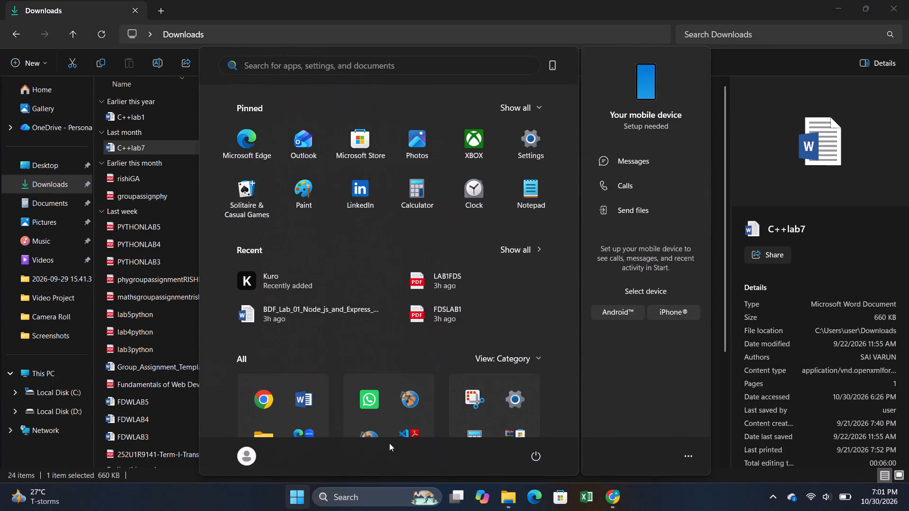
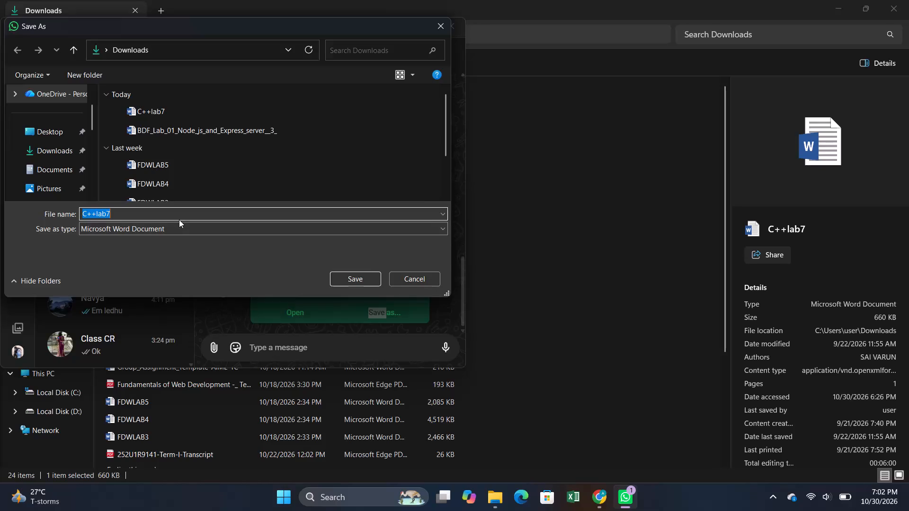
Name the C++lab7 document being saved from WhatsApp as ADSLAB1, with Downloads as the destination folder.
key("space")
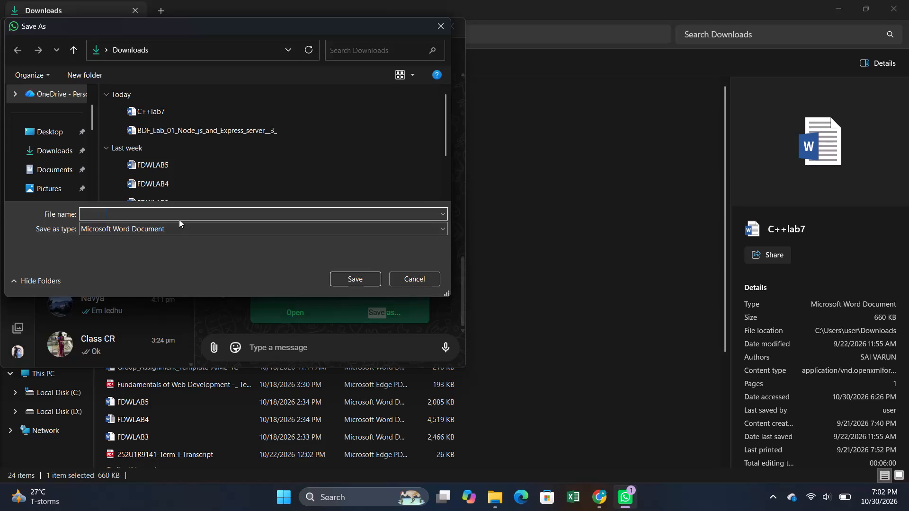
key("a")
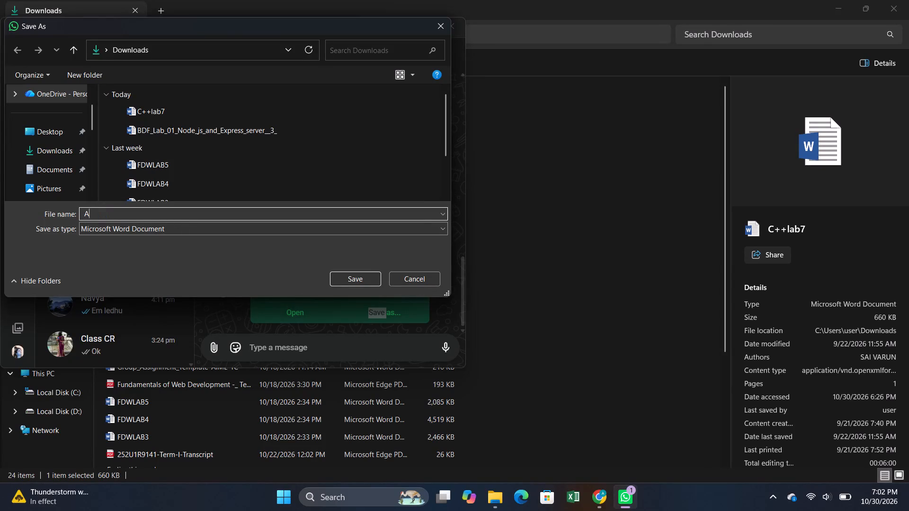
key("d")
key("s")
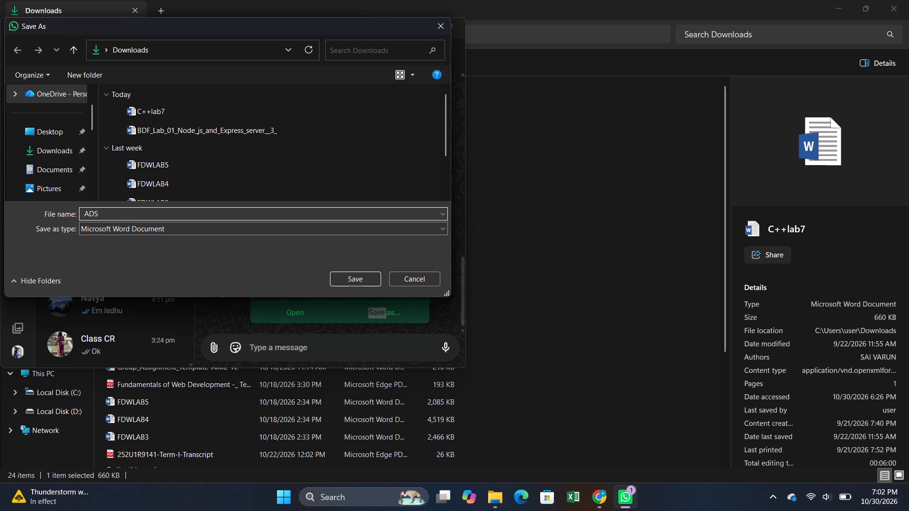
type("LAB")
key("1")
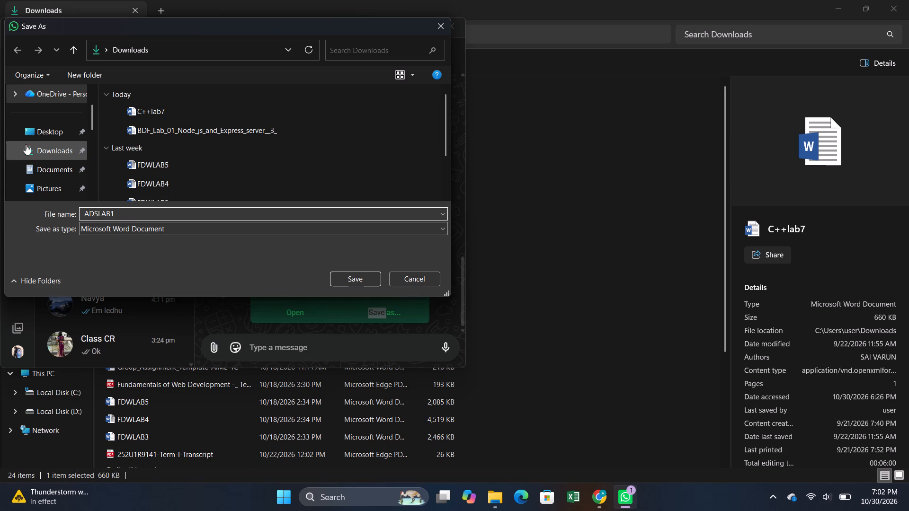
left_click(40, 155)
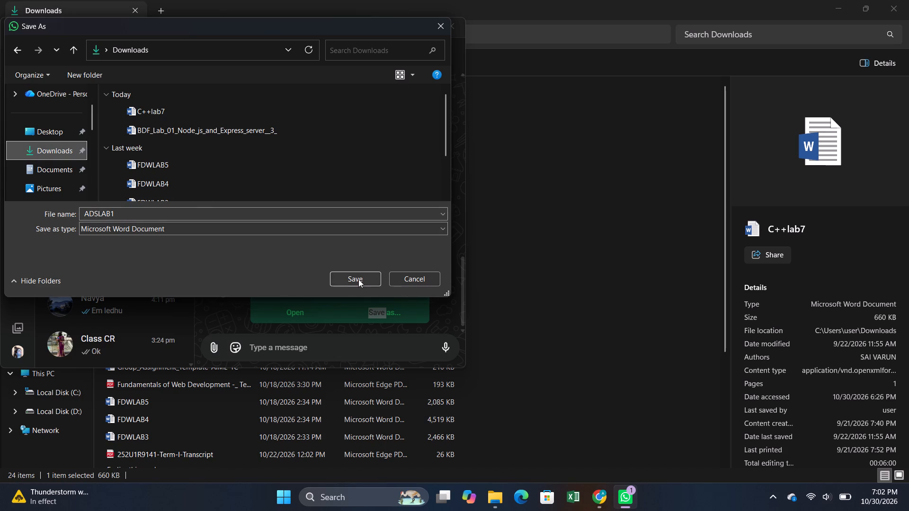
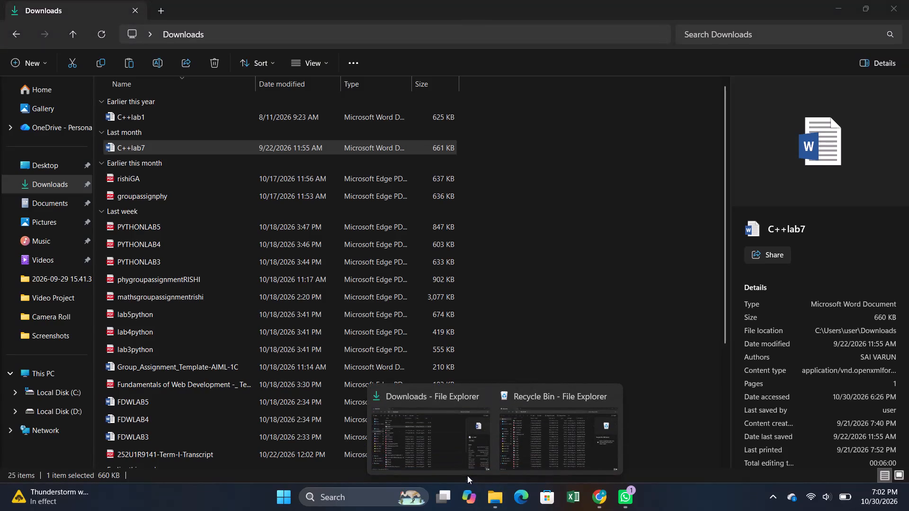
Find the ADSLAB1 Word document among today's files in the Downloads folder and open it.
left_click(457, 453)
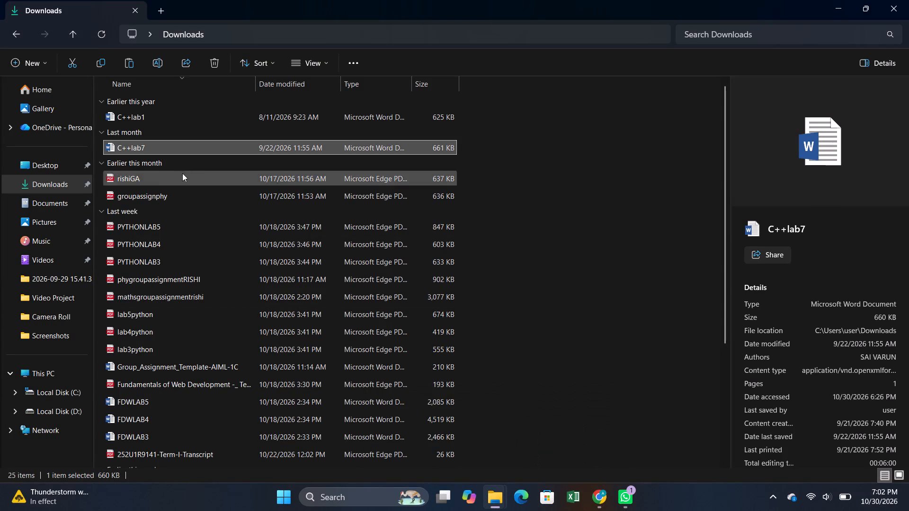
scroll(261, 382, "down", 2)
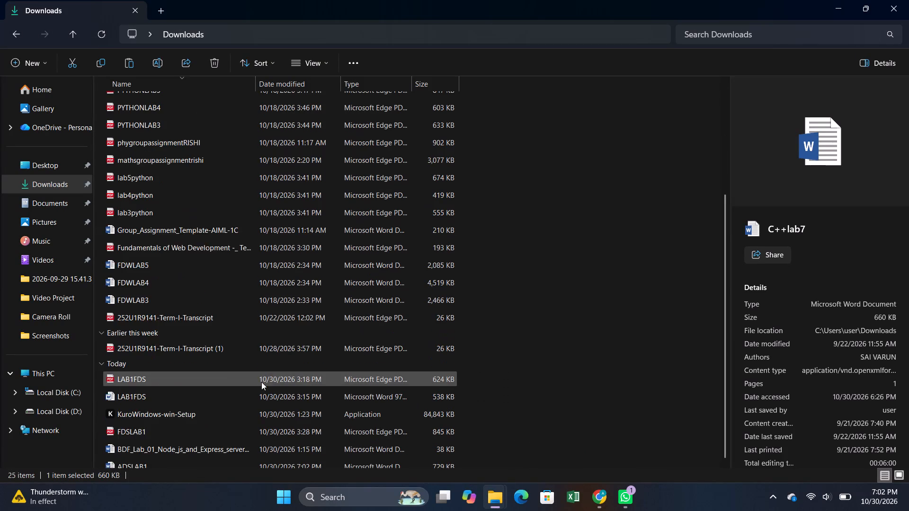
scroll(261, 382, "down", 2)
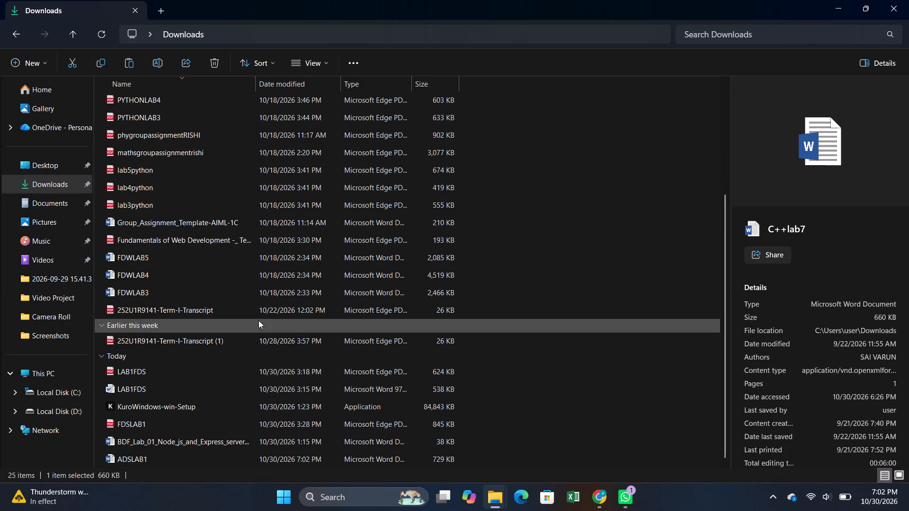
scroll(258, 320, "down", 1)
double_click(179, 459)
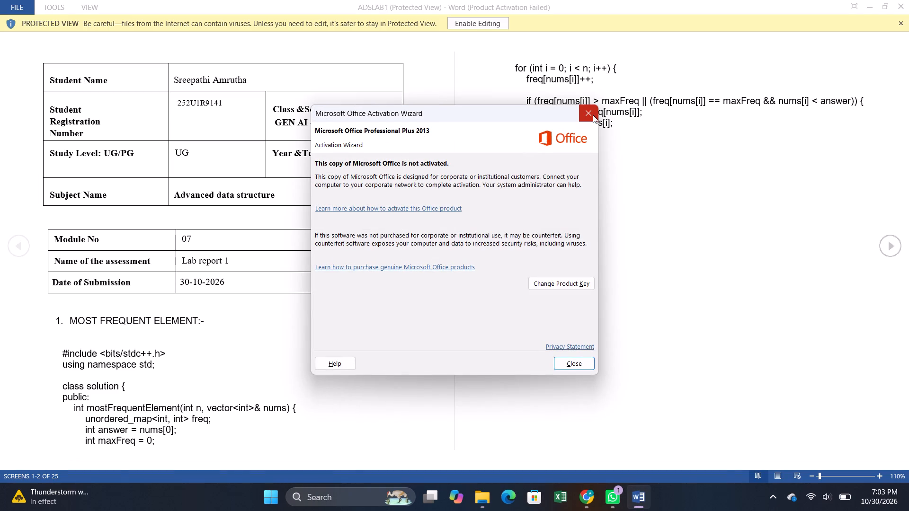
Dismiss the Office activation wizard and enable editing of the protected ADSLAB1 document.
left_click(591, 114)
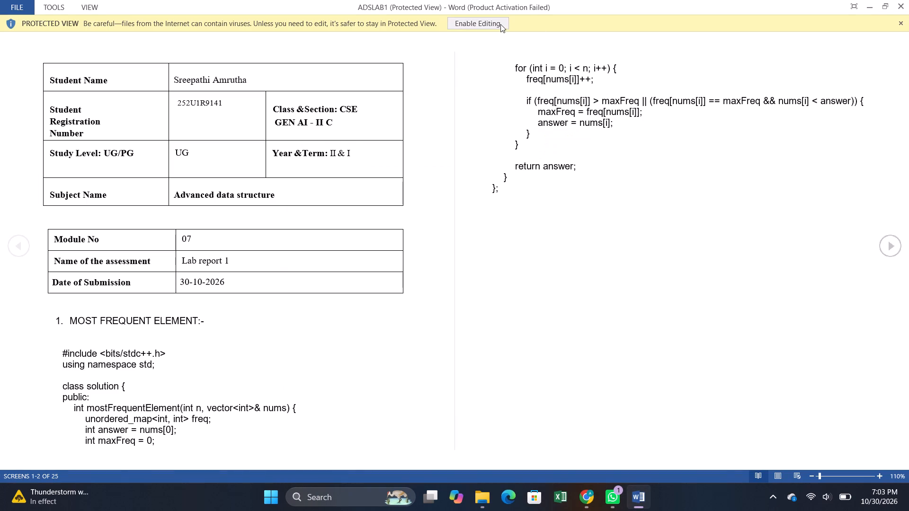
left_click(500, 24)
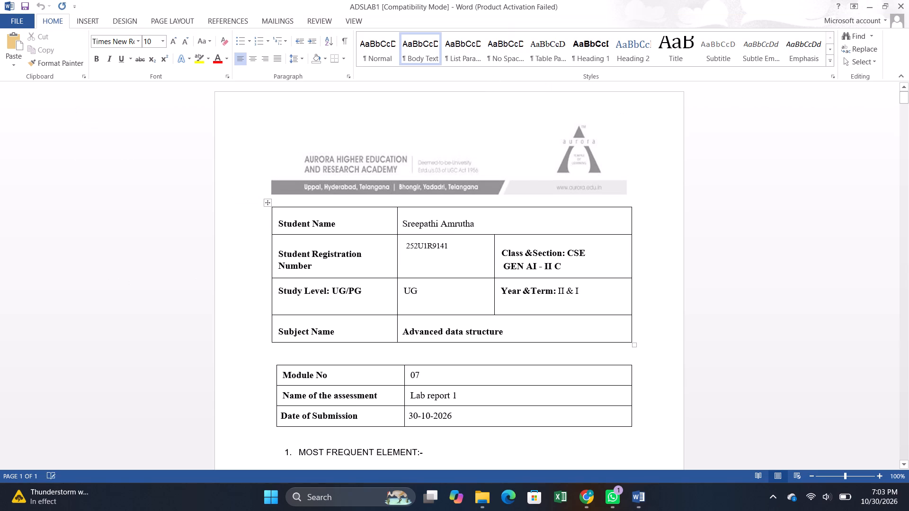
Look over the opening pages of the lab report, from the student details tables to the first program's code screenshot.
scroll(450, 241, "down", 4)
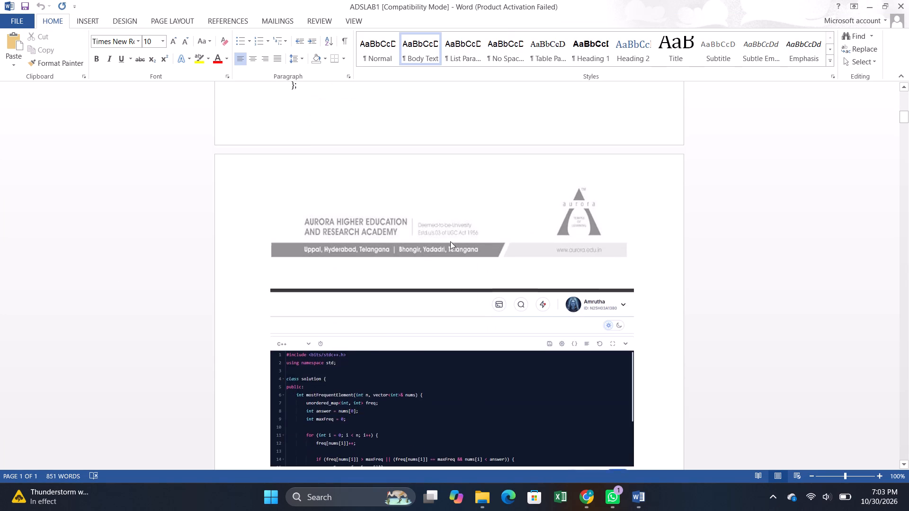
scroll(450, 241, "down", 2)
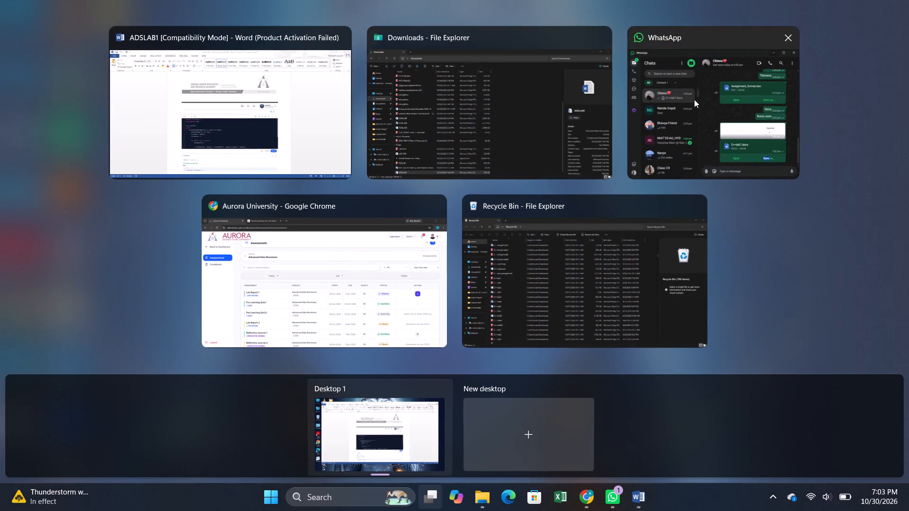
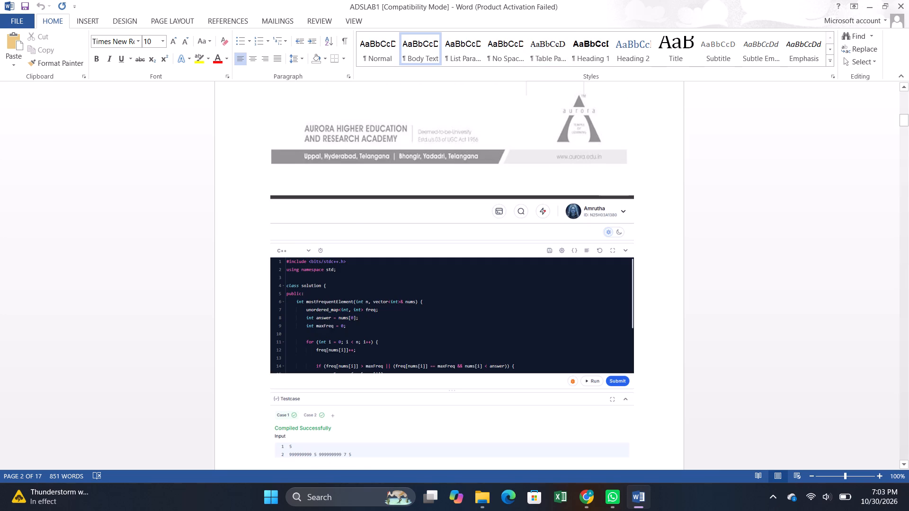
Switch to Chrome, search for "i love pdf" in a new tab, and open iLovePDF's Word to PDF converter.
scroll(474, 210, "up", 4)
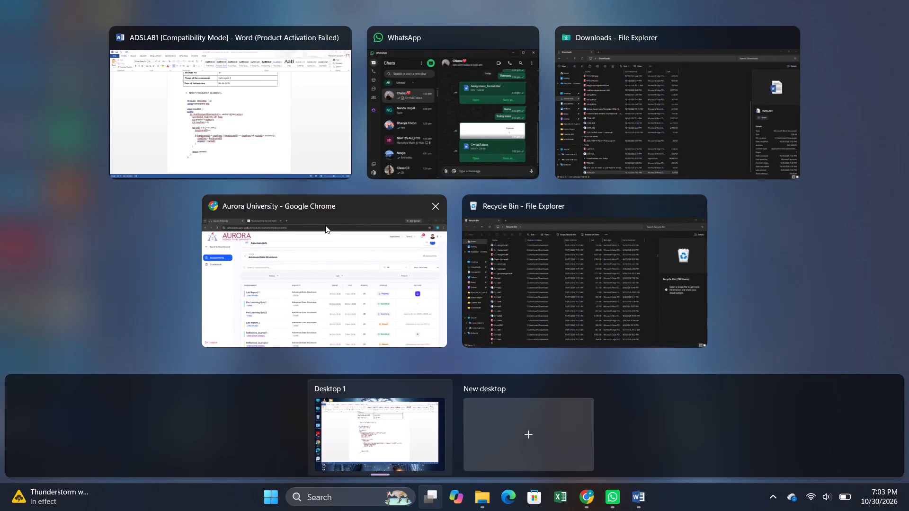
left_click(323, 227)
left_click(315, 7)
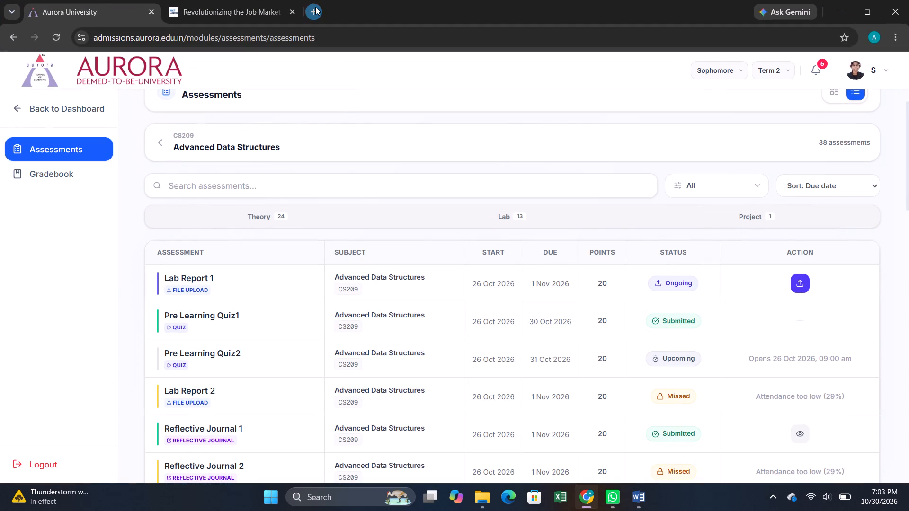
left_click(403, 219)
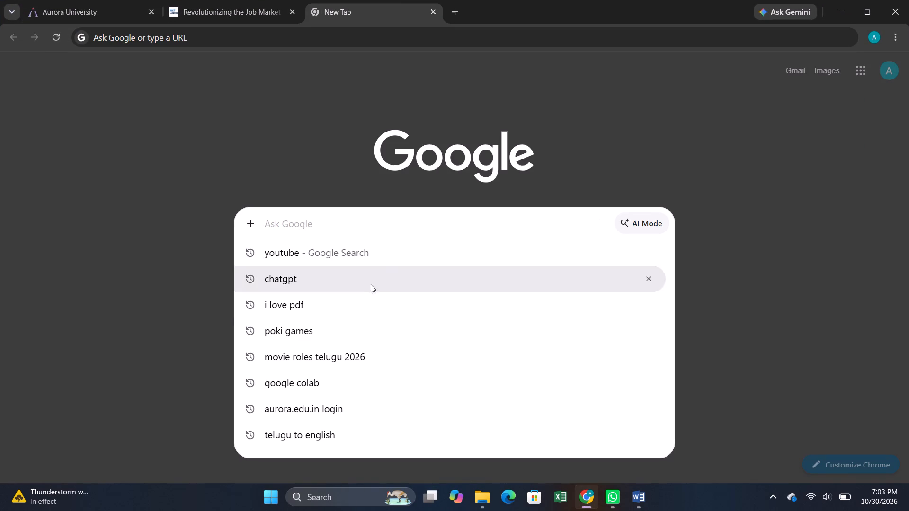
left_click(361, 306)
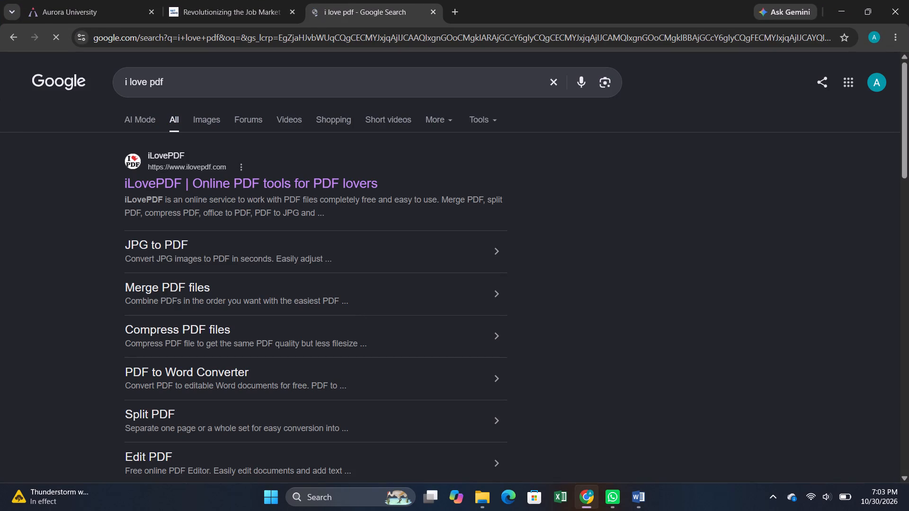
left_click(302, 187)
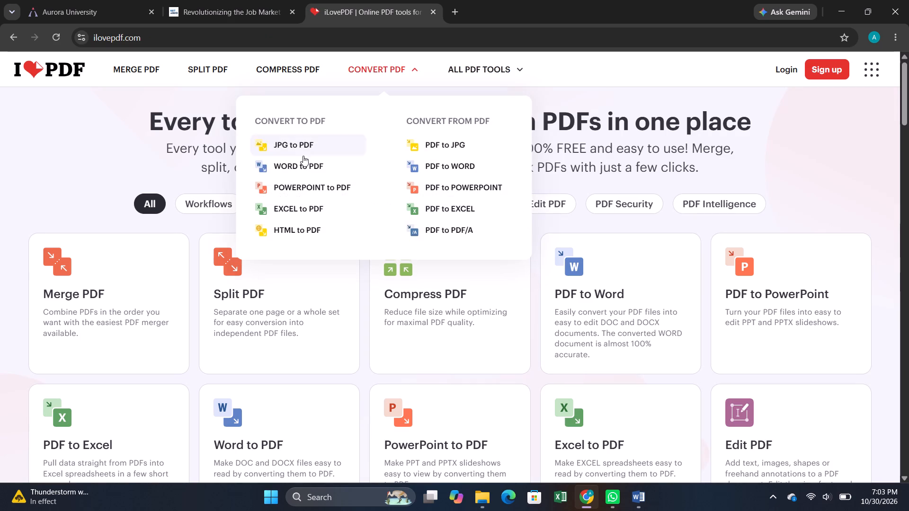
left_click(303, 167)
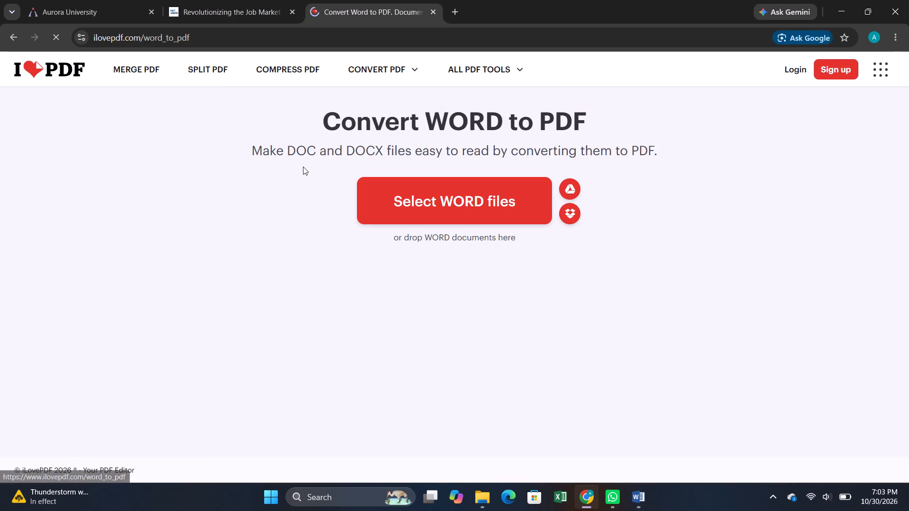
Convert the ADSLAB1 Word document from the Downloads folder to PDF and download the result.
left_click(435, 204)
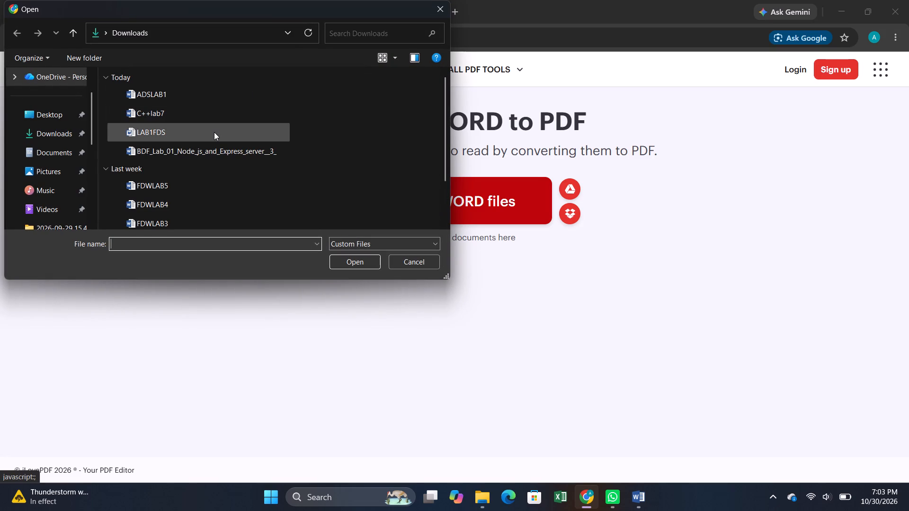
left_click(214, 132)
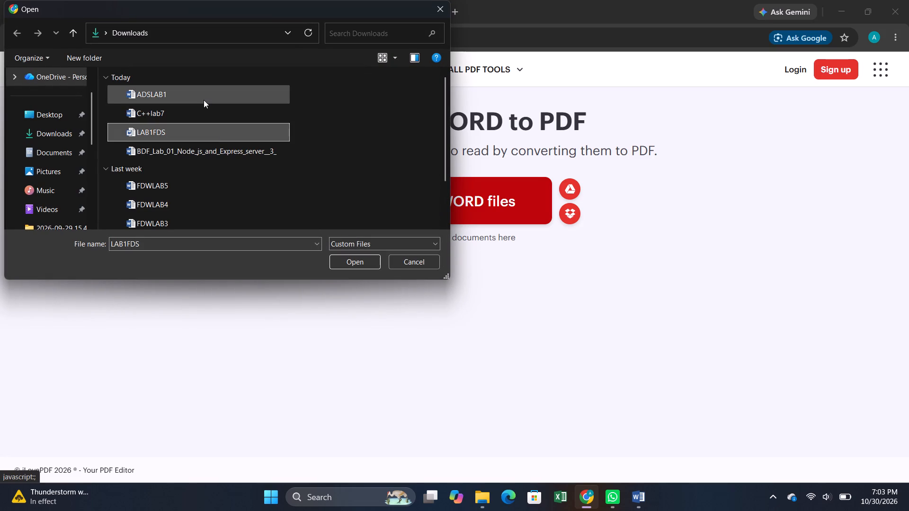
left_click(204, 100)
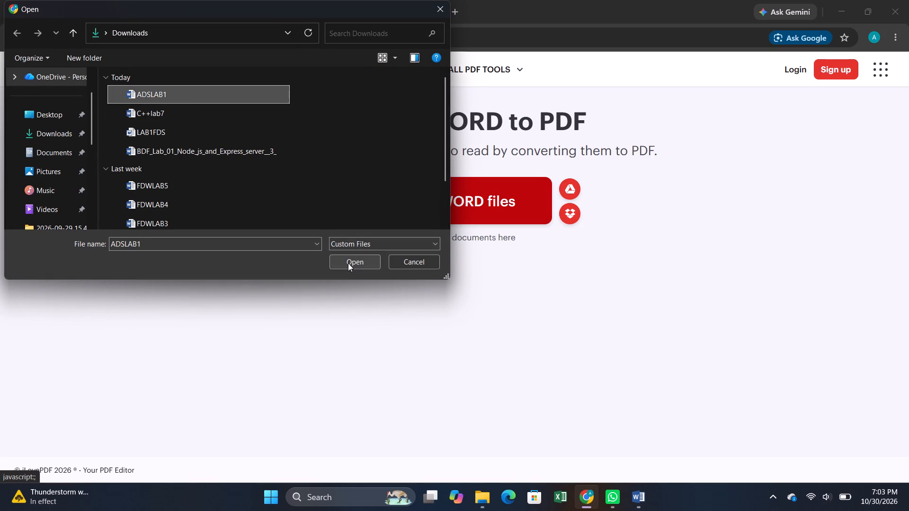
left_click(348, 263)
left_click(728, 446)
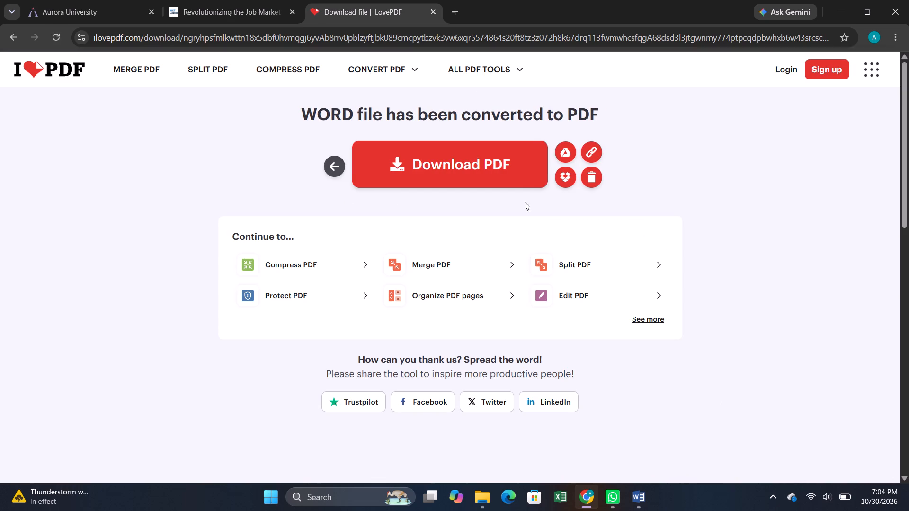
left_click(520, 170)
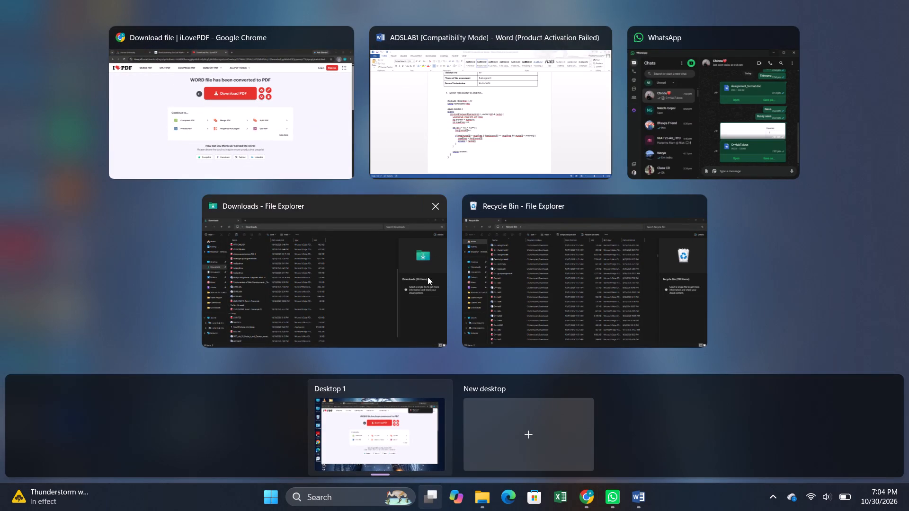
Open the newly downloaded ADSLAB1 PDF from the Downloads folder in File Explorer.
left_click(406, 276)
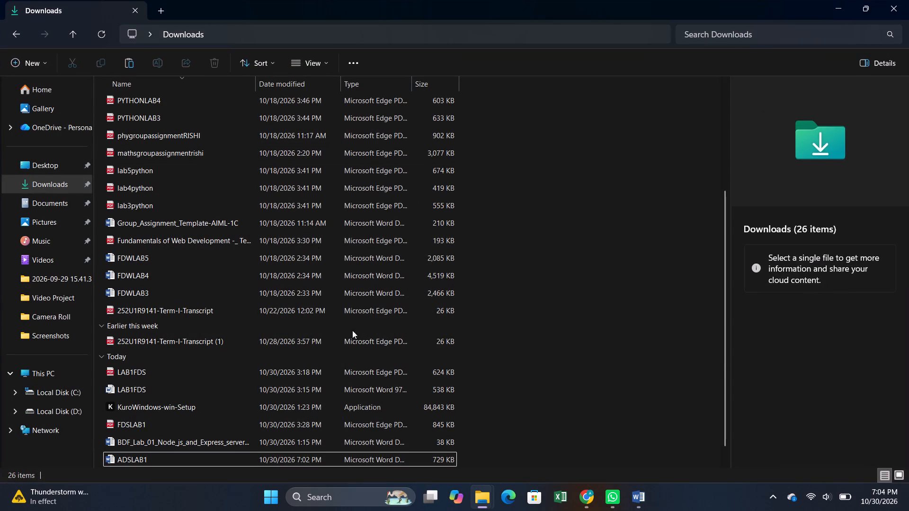
scroll(368, 369, "down", 3)
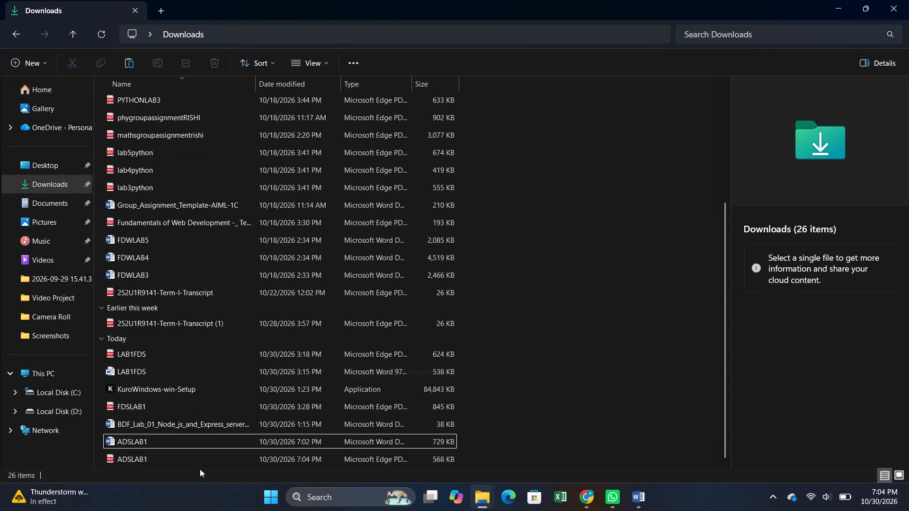
left_click(194, 461)
double_click(194, 461)
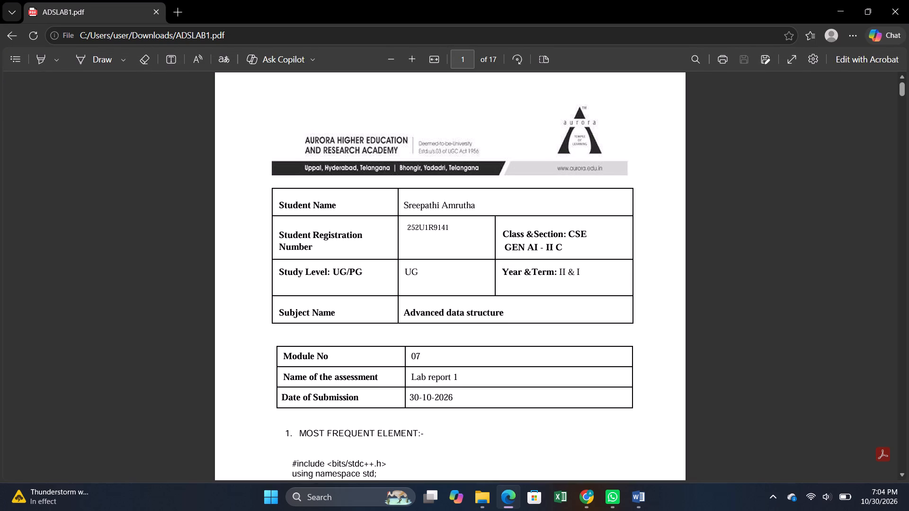
Look through the converted PDF from the student details tables to the Pattern Word Matching with Bijection program on page 5.
scroll(441, 402, "down", 1)
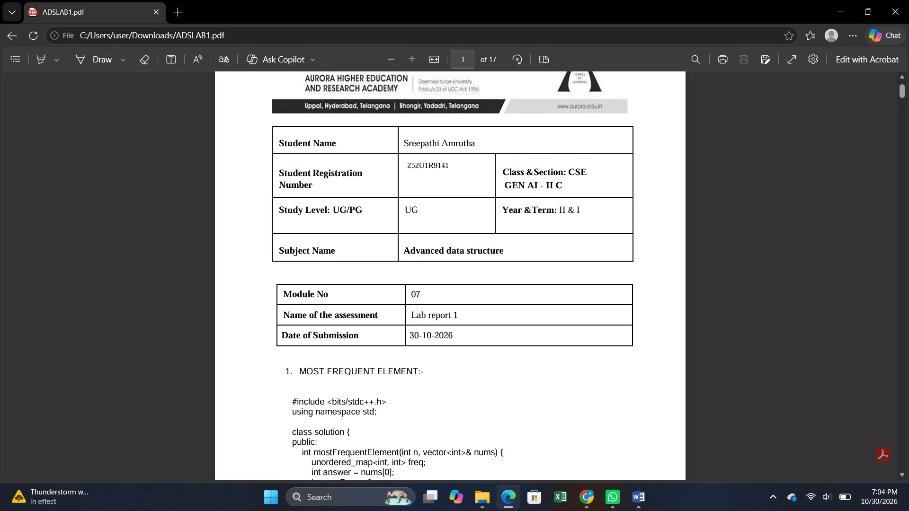
scroll(441, 402, "down", 10)
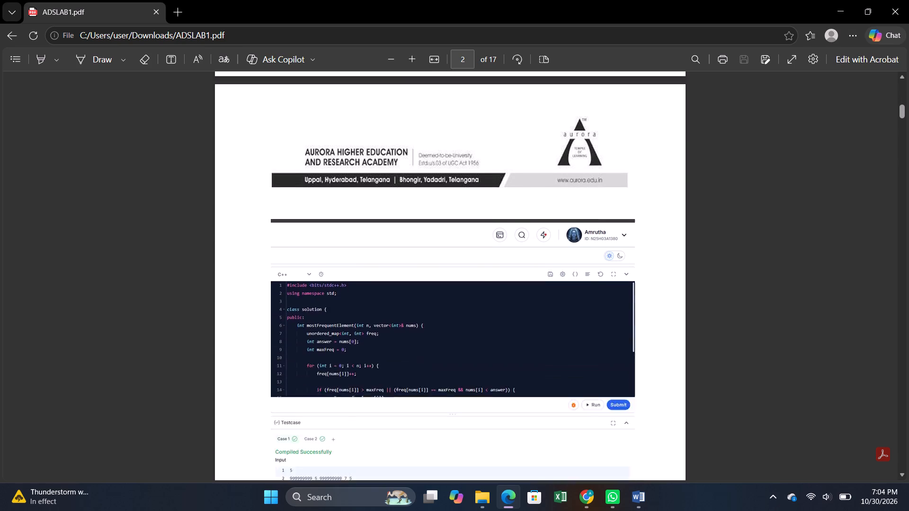
scroll(441, 402, "down", 5)
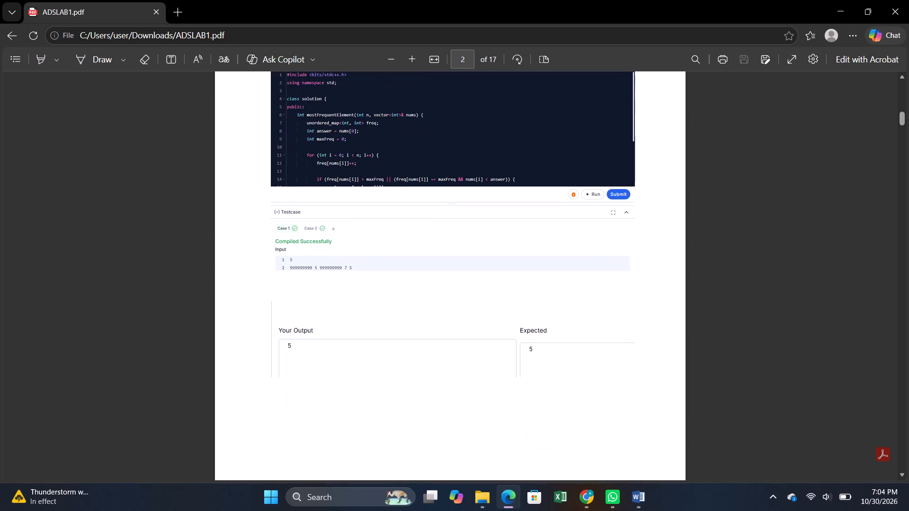
scroll(441, 402, "down", 5)
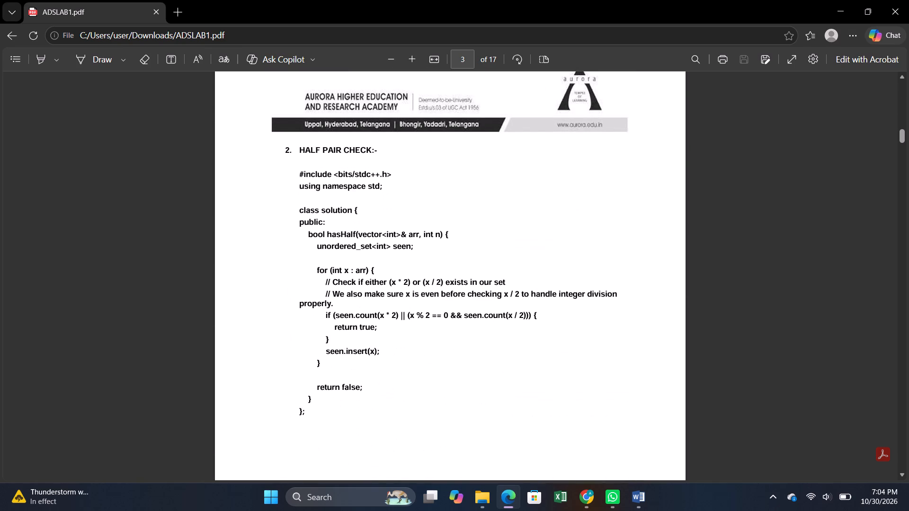
scroll(441, 402, "down", 2)
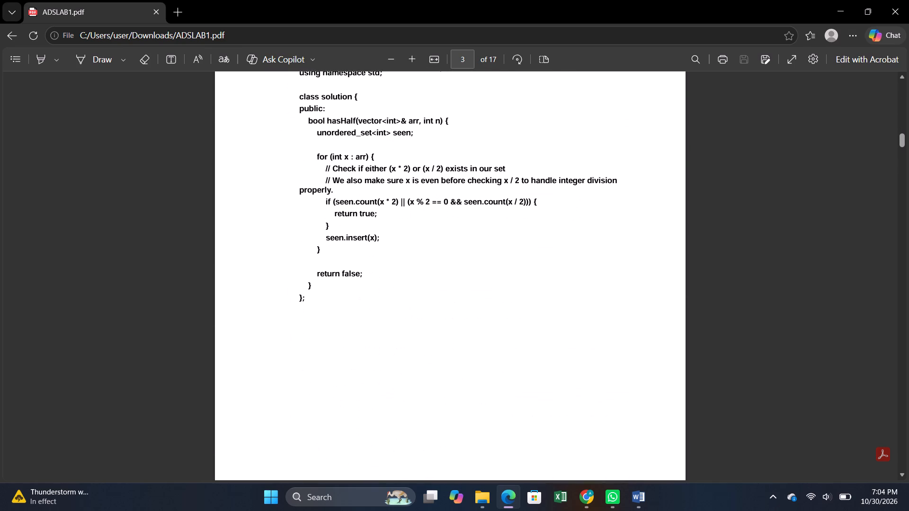
scroll(441, 402, "down", 9)
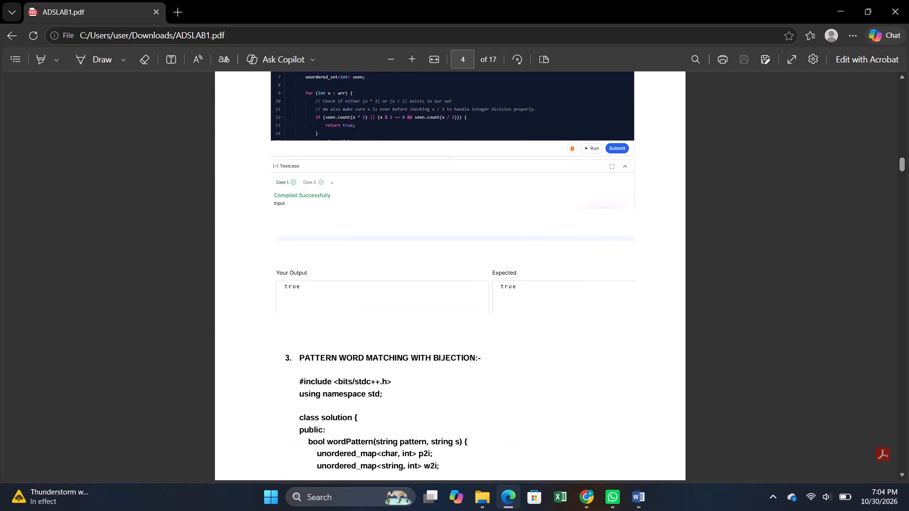
scroll(441, 402, "down", 9)
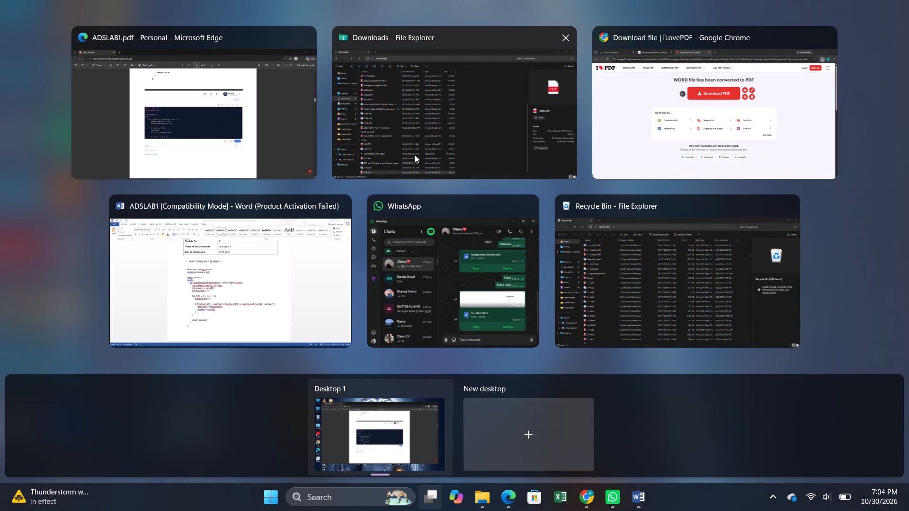
In Chrome's Aurora University portal, upload the ADSLAB1 PDF as the Lab Report 1 submission for Advanced Data Structures.
left_click(666, 64)
left_click(104, 0)
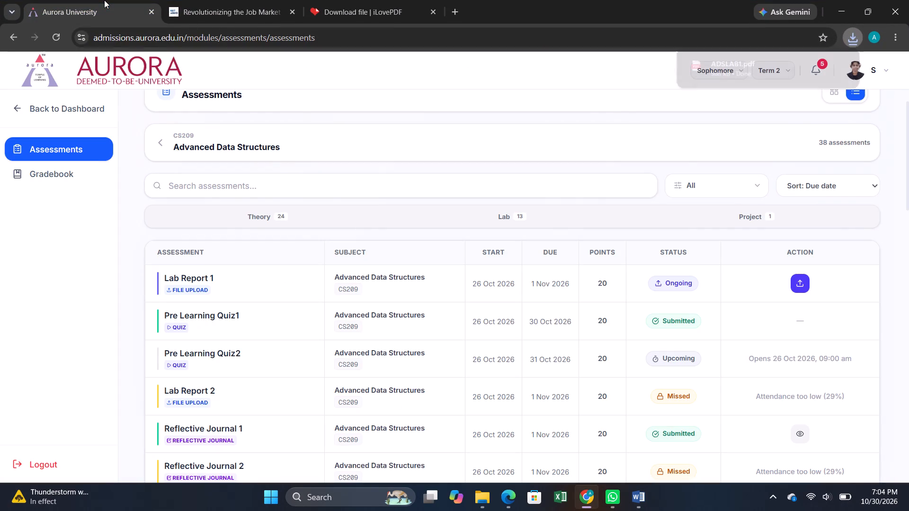
left_click(157, 143)
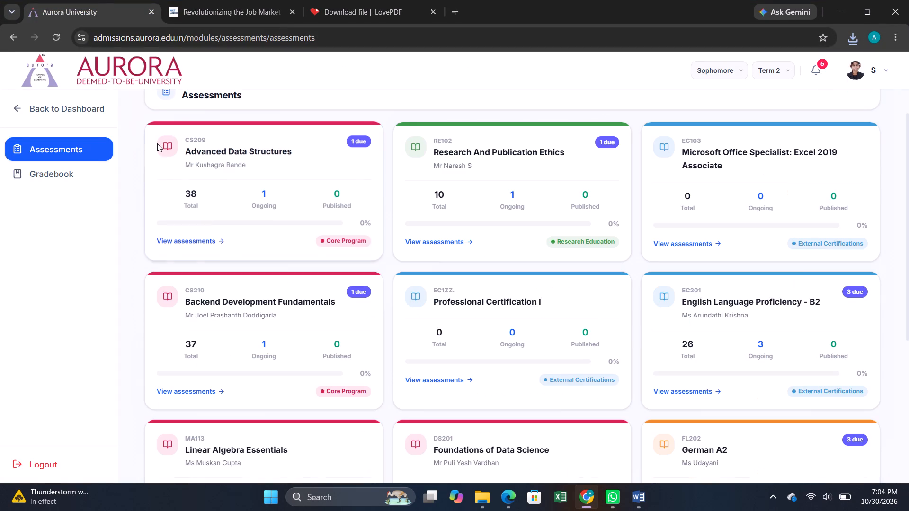
left_click(244, 170)
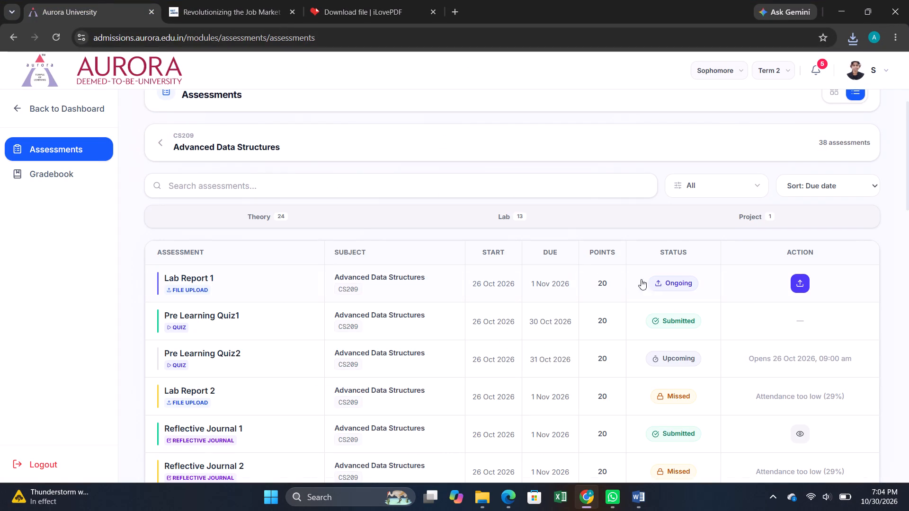
left_click(797, 285)
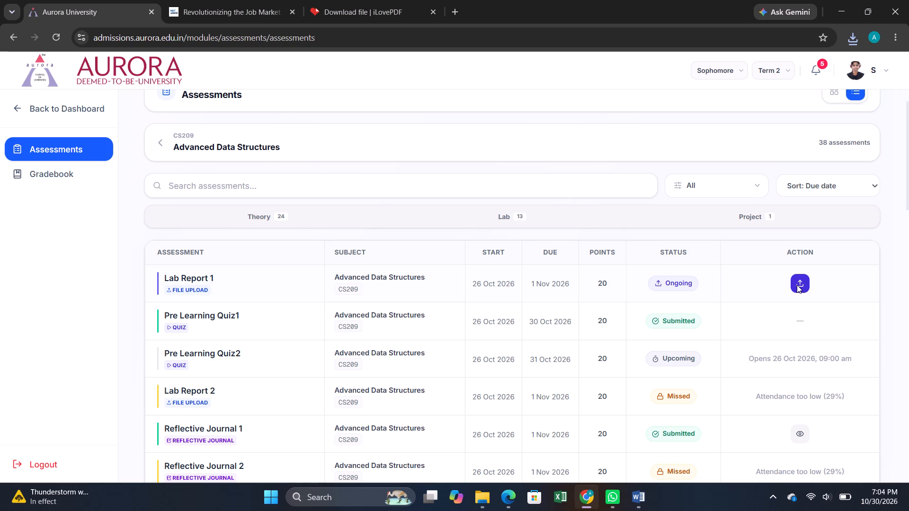
scroll(276, 140, "left", 1)
left_click(232, 99)
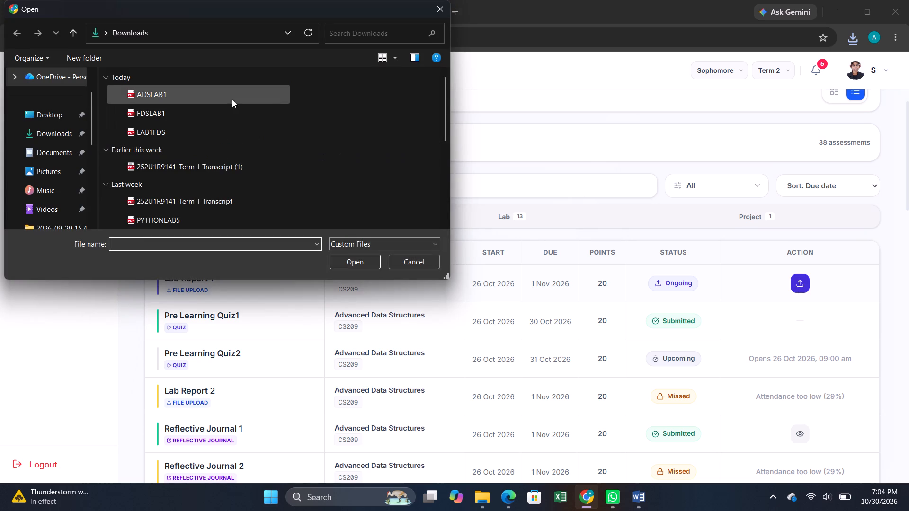
left_click(369, 267)
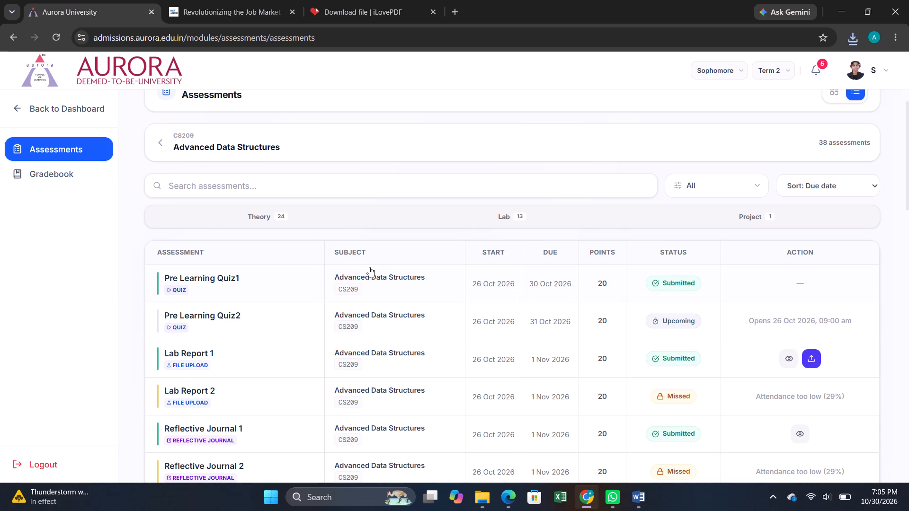
Check Lab Report 1's status in the Advanced Data Structures list and look over the subject cards for due assessments.
left_click_drag(369, 267, 442, 299)
left_click_drag(442, 299, 449, 321)
scroll(449, 321, "down", 1)
left_click(29, 316)
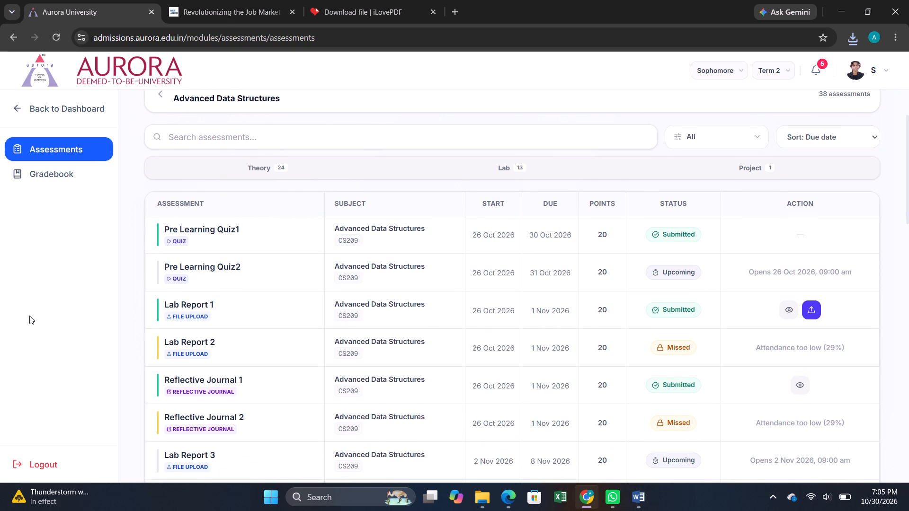
scroll(214, 194, "up", 2)
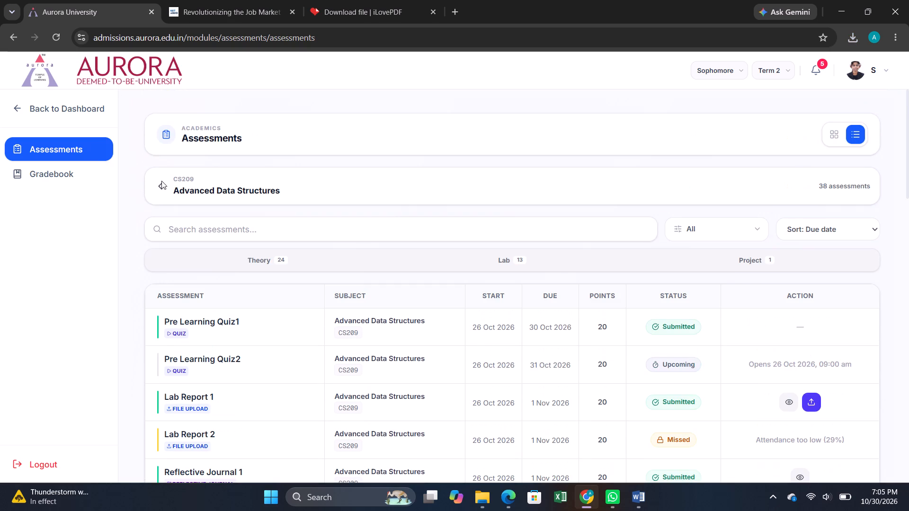
left_click(160, 183)
scroll(314, 255, "down", 1)
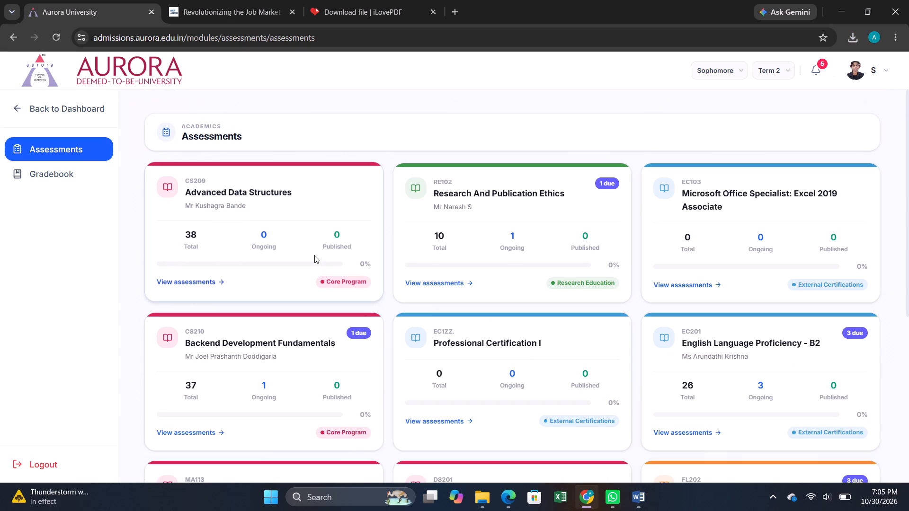
scroll(314, 255, "down", 2)
scroll(394, 284, "down", 1)
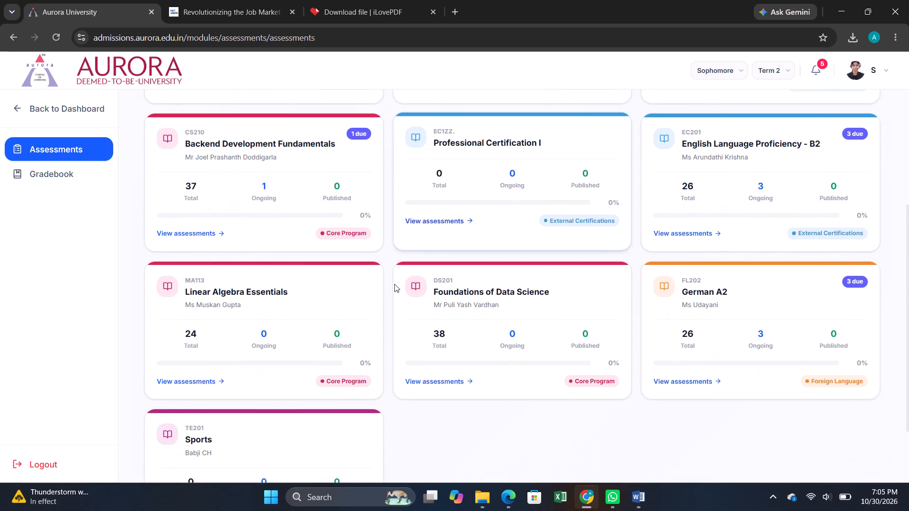
scroll(394, 284, "down", 1)
scroll(394, 284, "up", 2)
Close the Chrome, ADSLAB1 PDF, Downloads, Word and Recycle Bin windows.
double_click(908, 2)
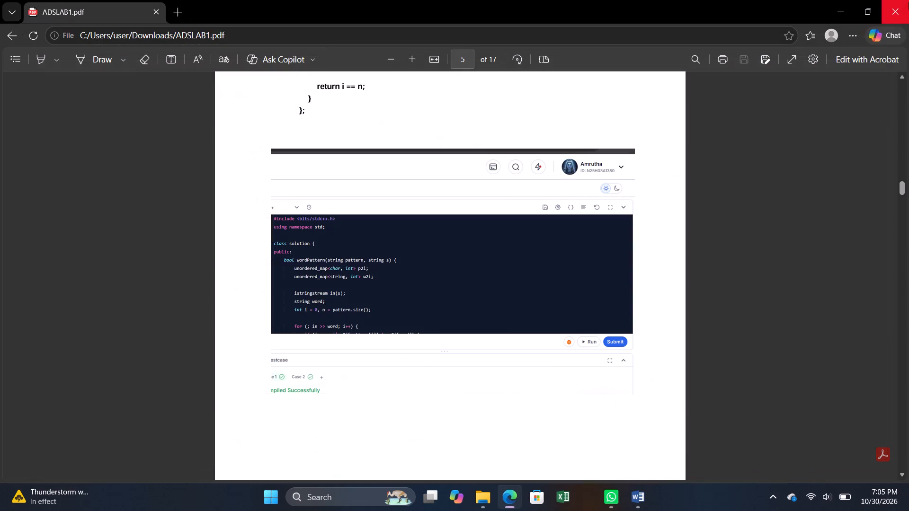
left_click(908, 0)
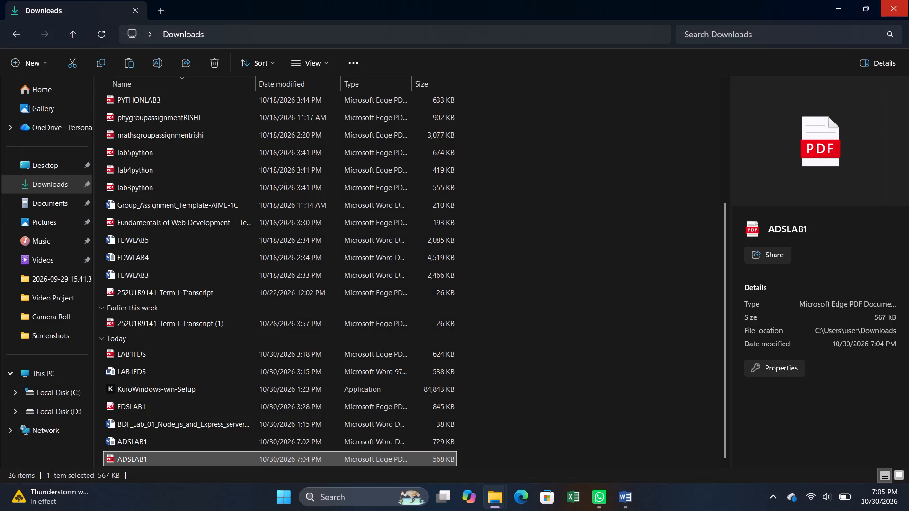
left_click(908, 0)
left_click(908, 0)
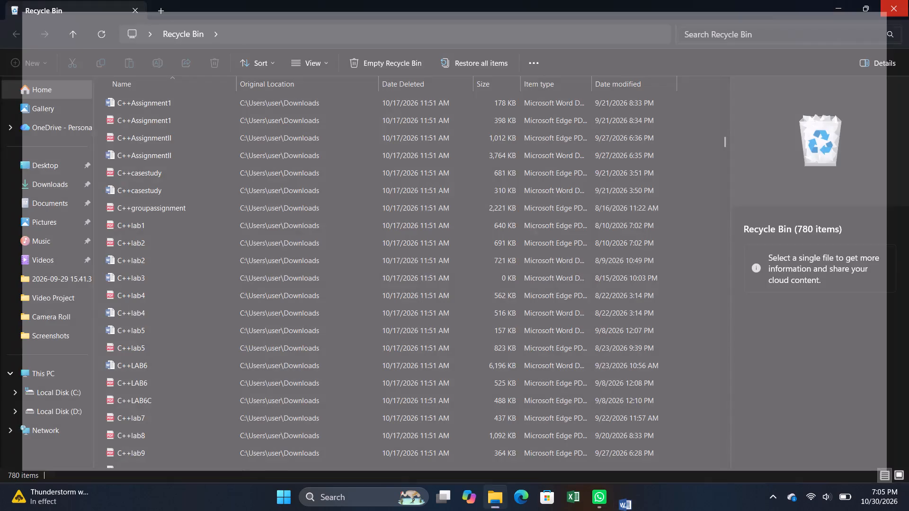
left_click(908, 7)
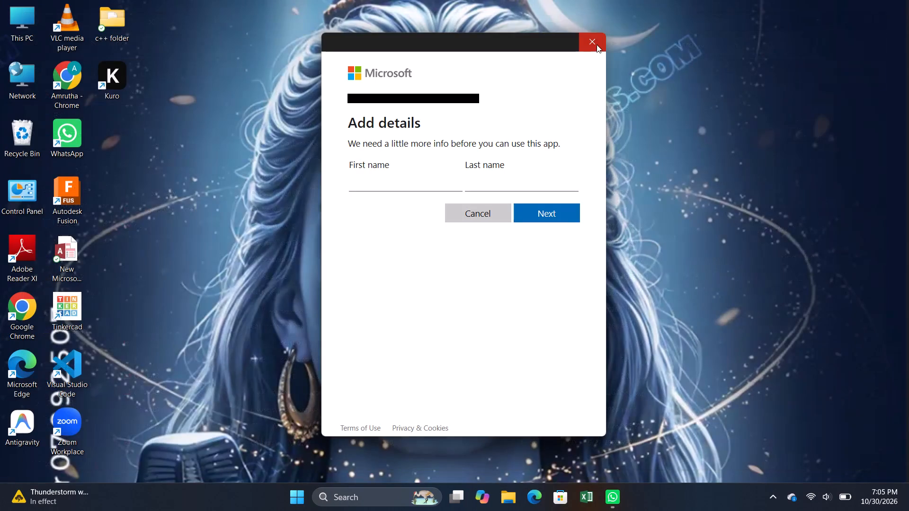